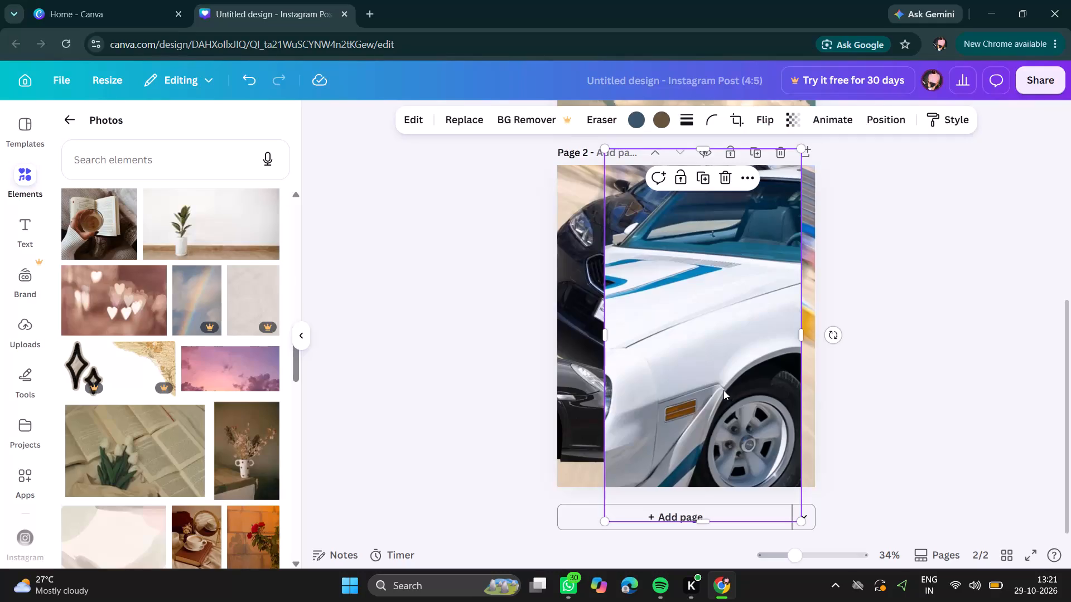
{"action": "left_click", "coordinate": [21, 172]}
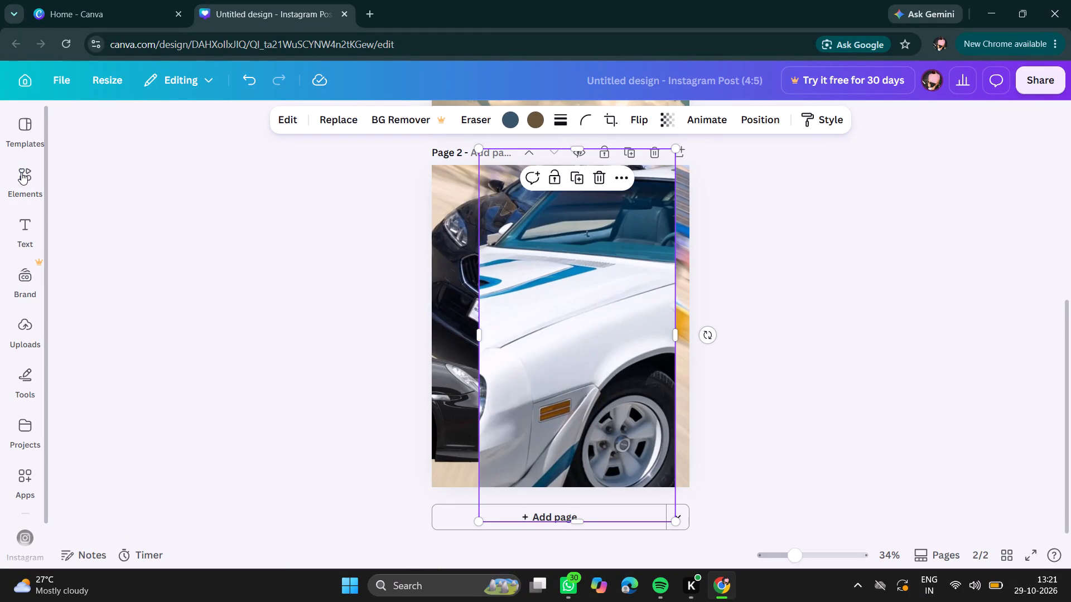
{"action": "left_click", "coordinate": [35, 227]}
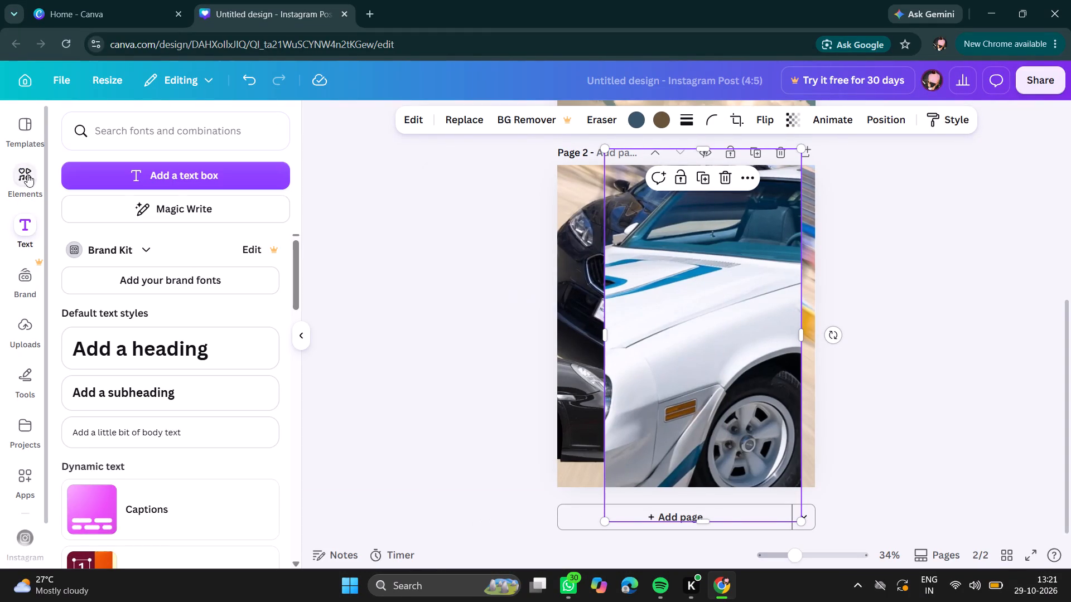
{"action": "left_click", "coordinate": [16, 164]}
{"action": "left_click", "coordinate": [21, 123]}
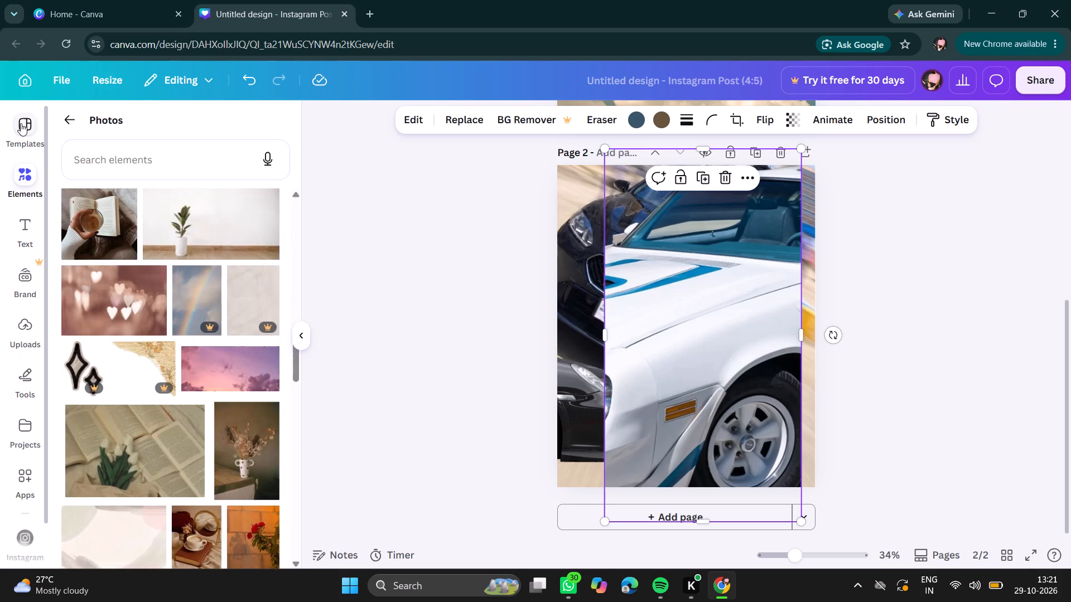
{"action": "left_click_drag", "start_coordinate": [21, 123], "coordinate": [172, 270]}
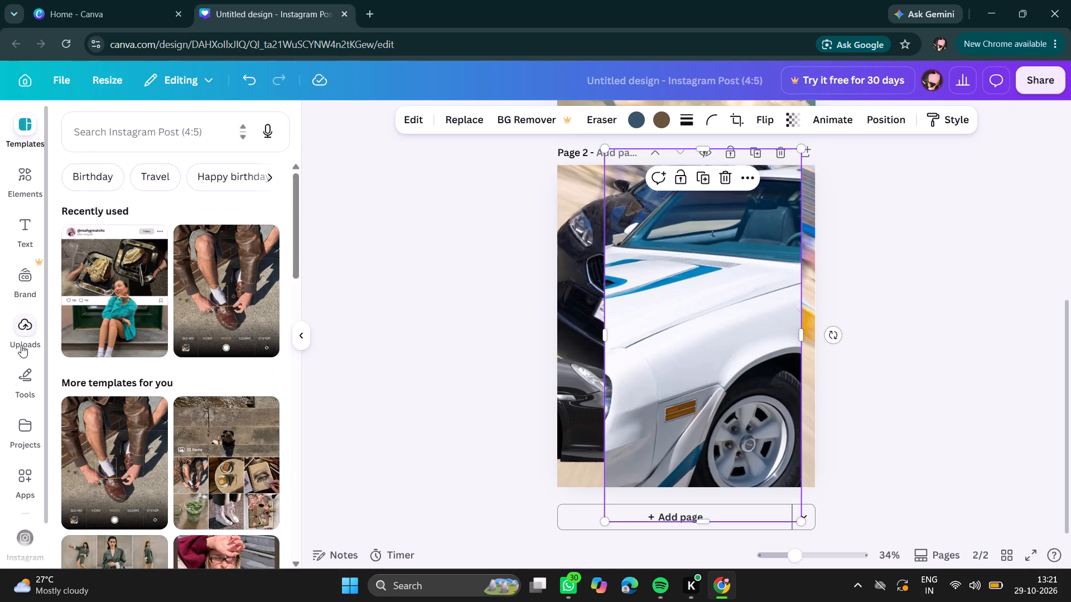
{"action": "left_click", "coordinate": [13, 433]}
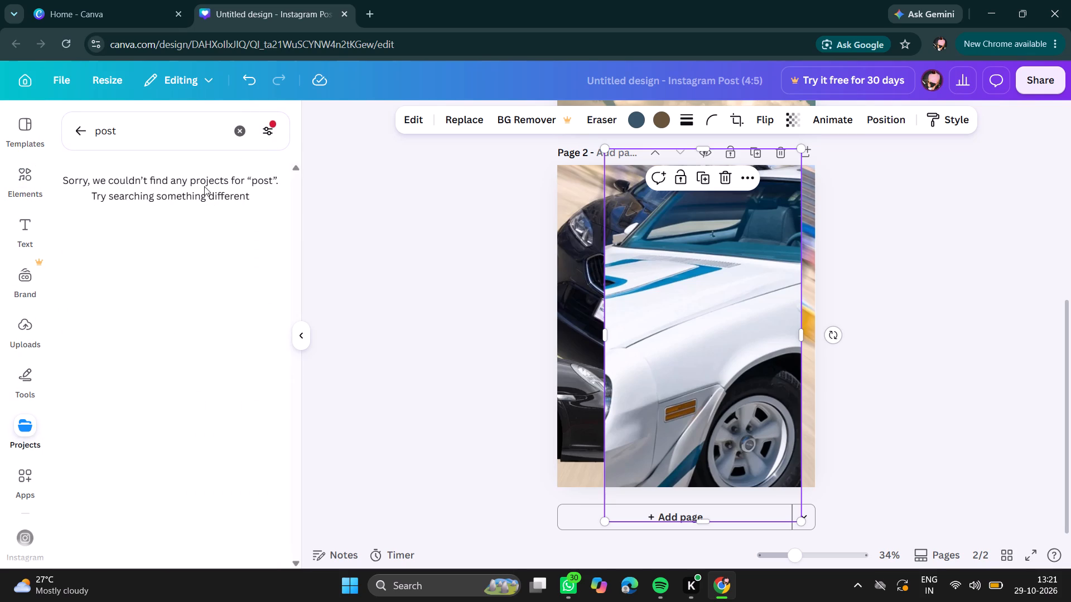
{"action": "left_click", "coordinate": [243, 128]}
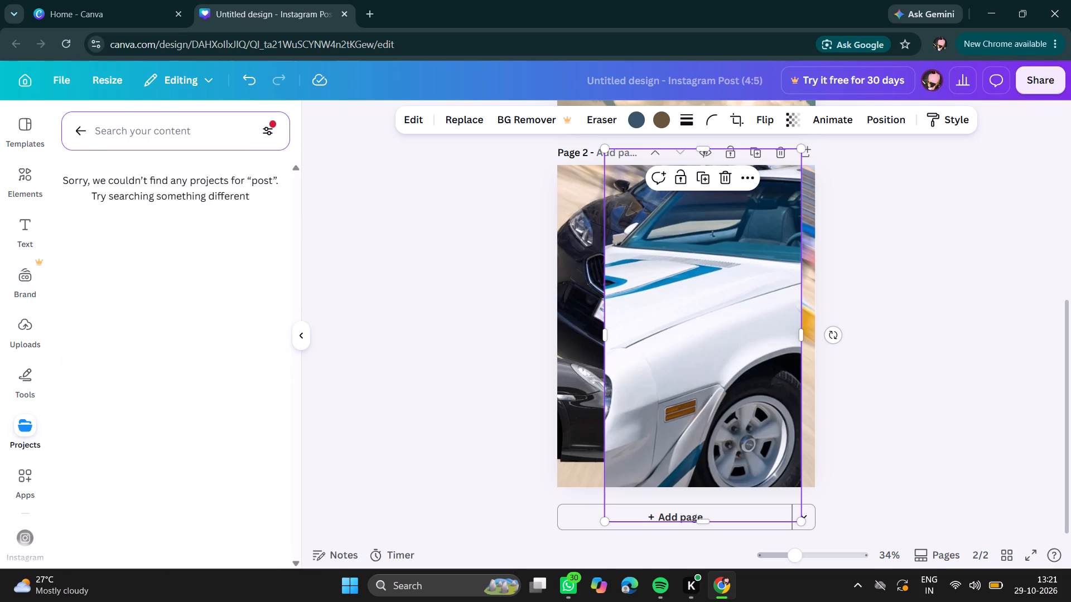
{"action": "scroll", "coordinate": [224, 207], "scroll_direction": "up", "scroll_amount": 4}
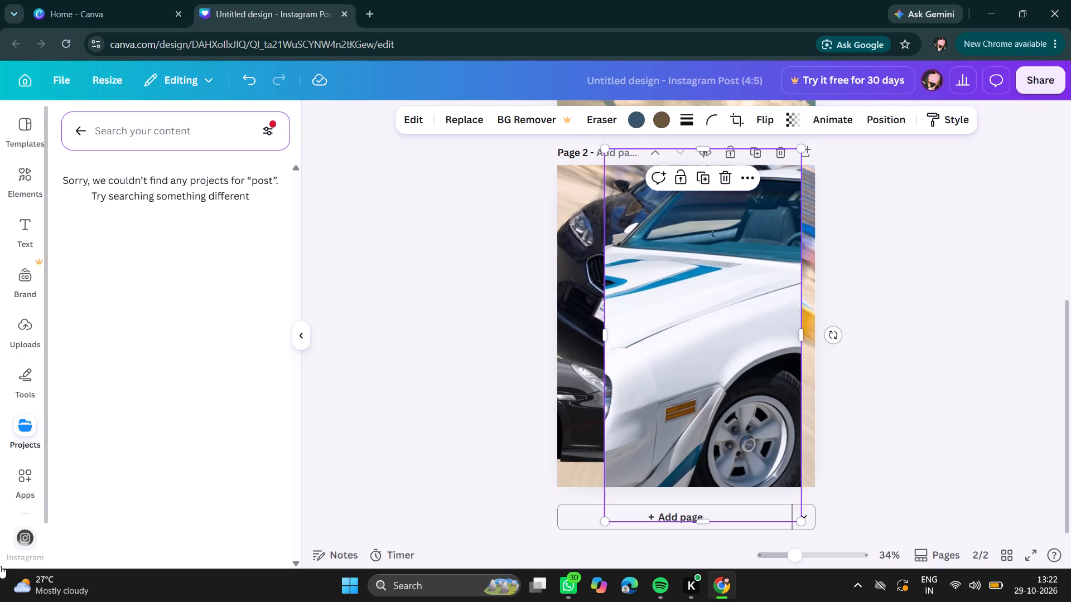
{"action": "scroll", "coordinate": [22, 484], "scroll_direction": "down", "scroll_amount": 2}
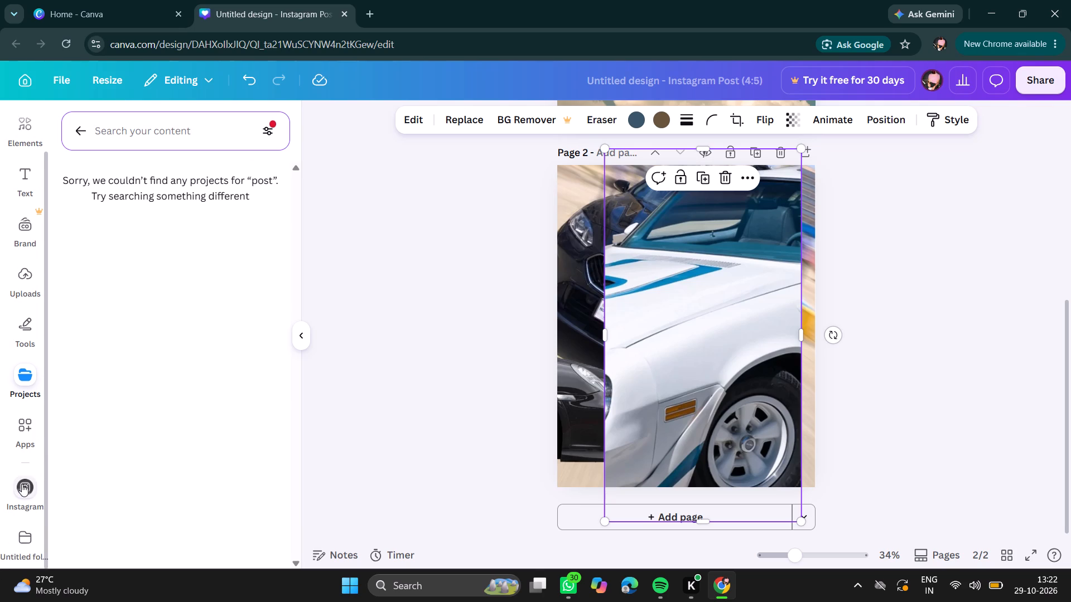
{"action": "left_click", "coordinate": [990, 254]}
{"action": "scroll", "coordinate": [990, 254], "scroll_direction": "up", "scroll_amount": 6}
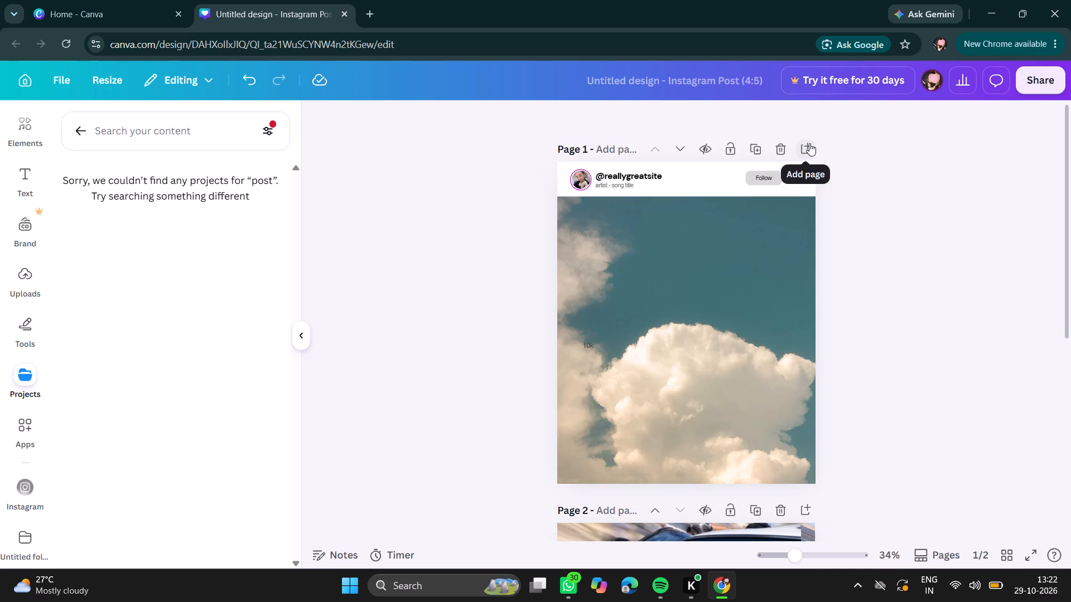
Create a new blank Presentation design and close the untitled Instagram Post design.
{"action": "left_click", "coordinate": [51, 87]}
{"action": "left_click", "coordinate": [97, 186]}
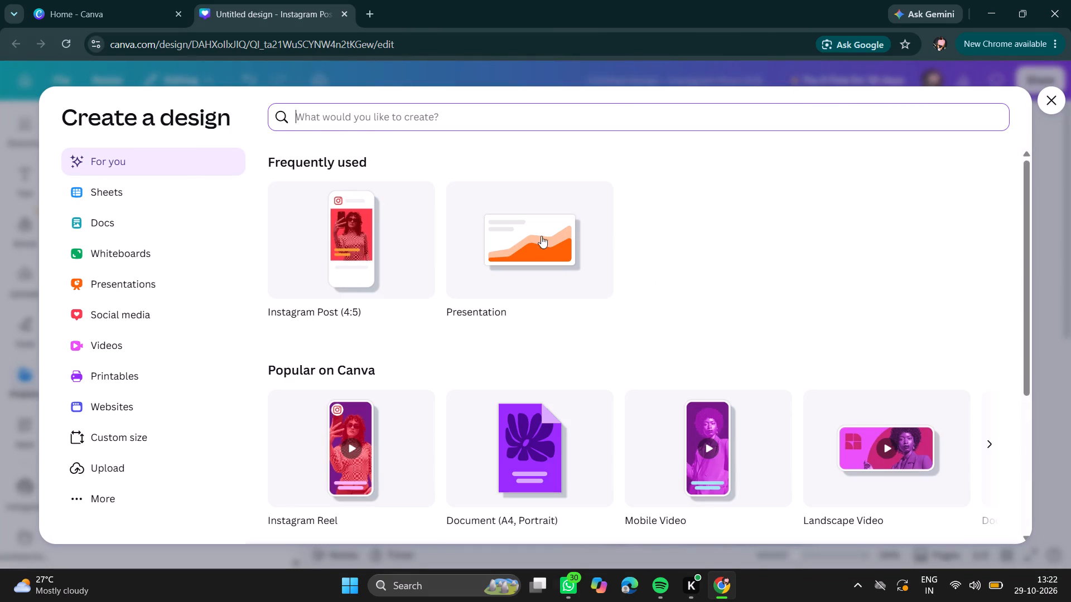
{"action": "left_click", "coordinate": [525, 219]}
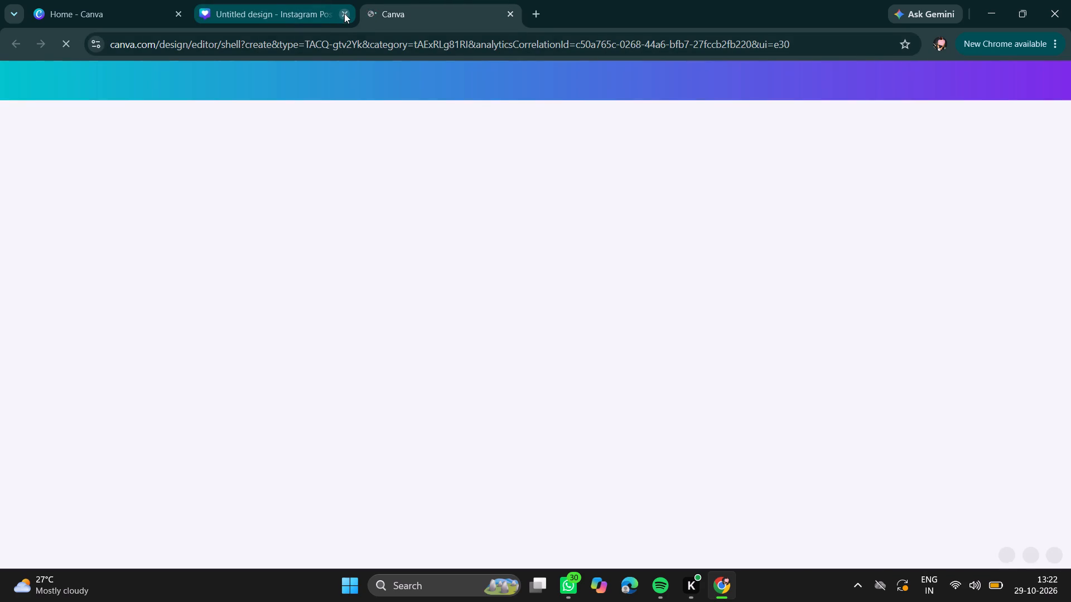
{"action": "left_click", "coordinate": [344, 13]}
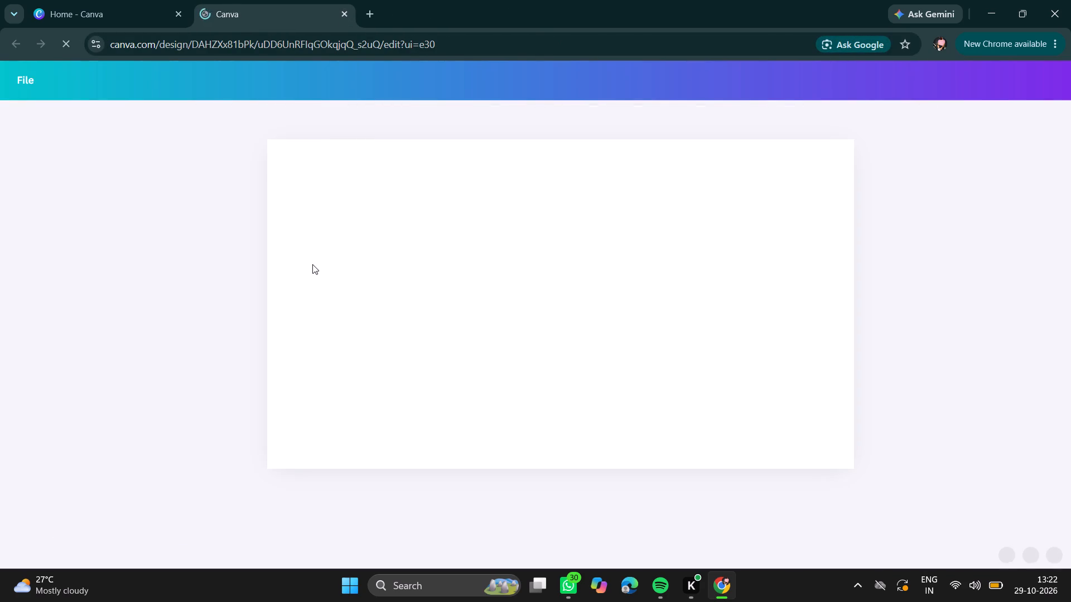
Apply the "Digital Marketing" cover page of the Orange and Black Bold Grunge Digital Marketing Presentation template to the blank slide.
{"action": "left_click", "coordinate": [373, 231]}
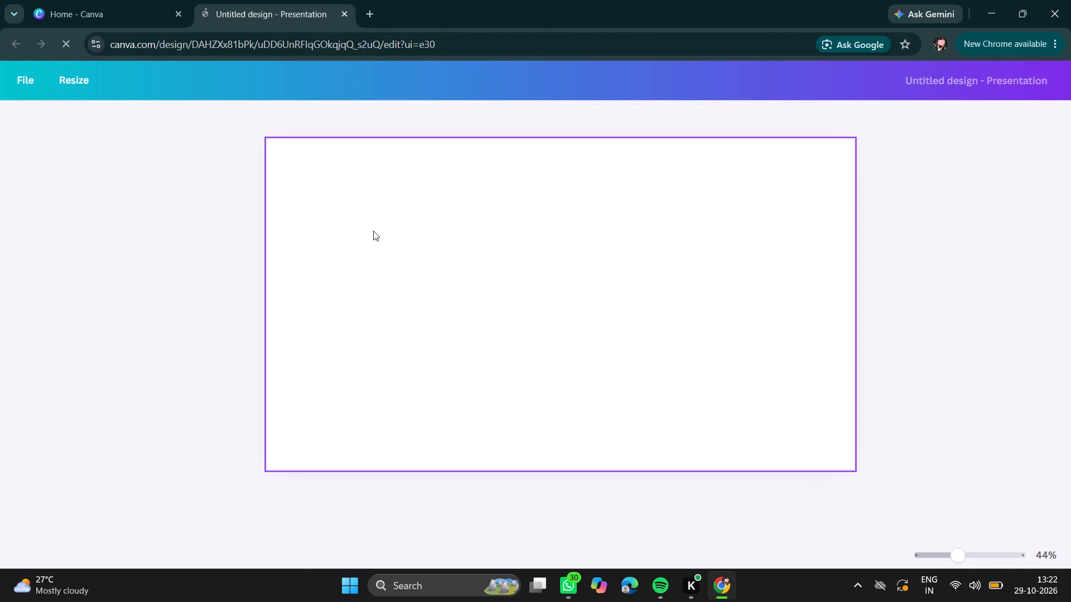
{"action": "left_click", "coordinate": [493, 220]}
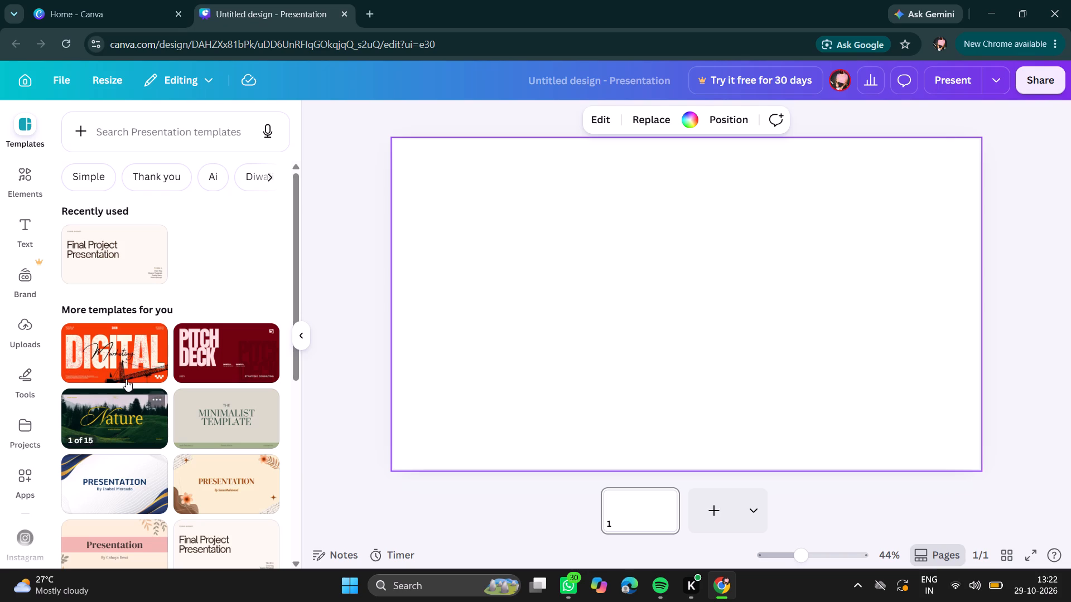
{"action": "left_click", "coordinate": [129, 356]}
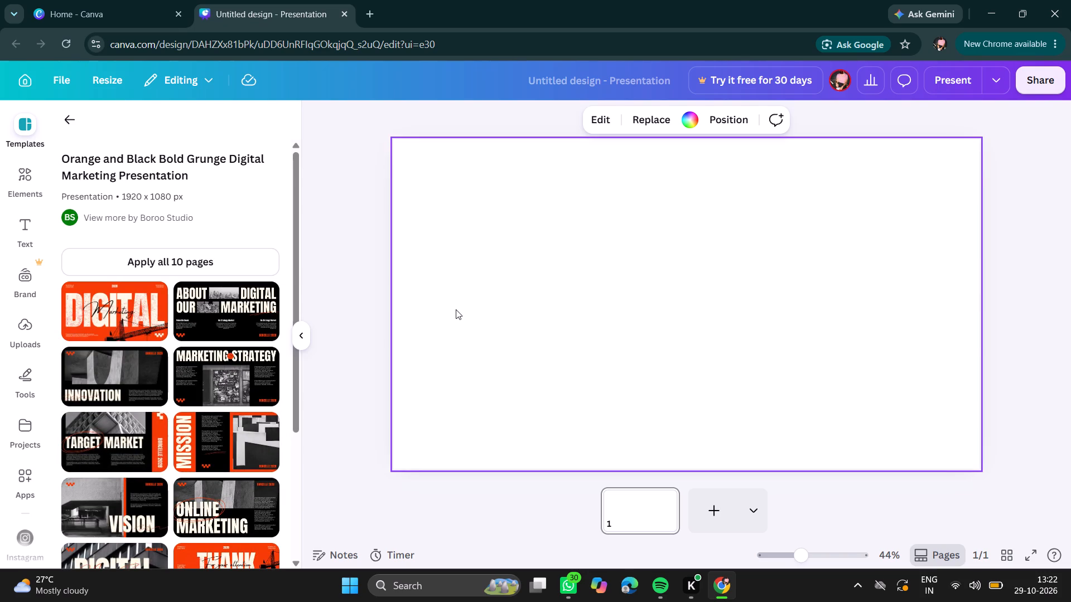
{"action": "left_click", "coordinate": [113, 314]}
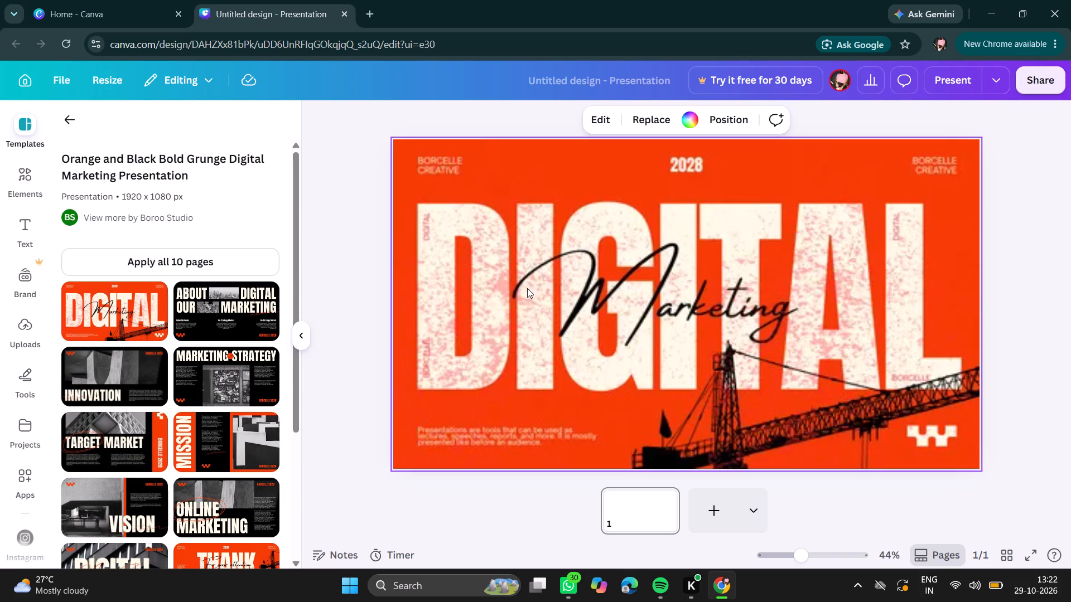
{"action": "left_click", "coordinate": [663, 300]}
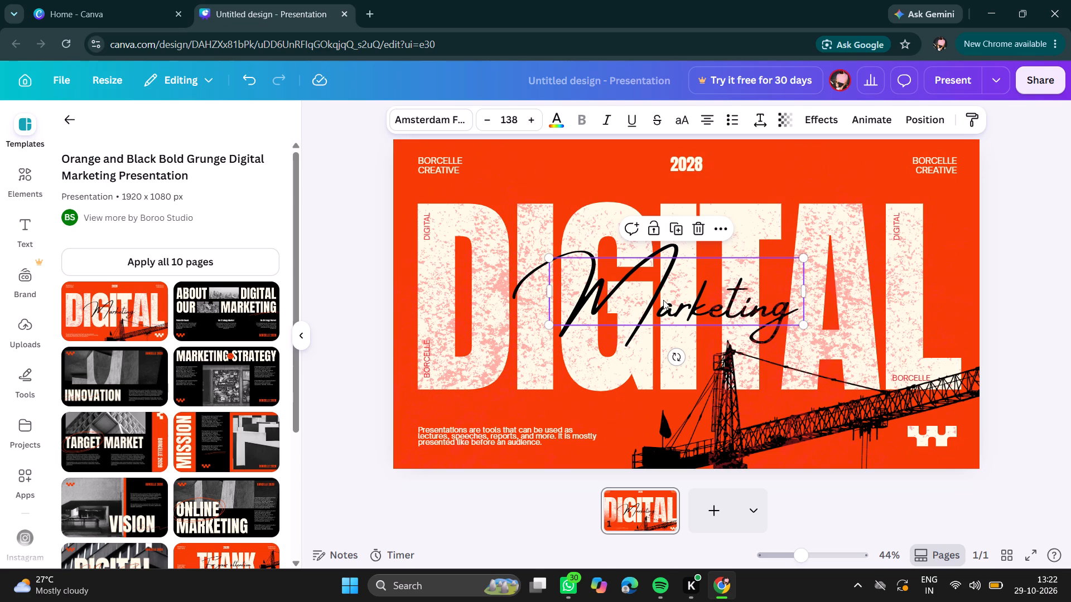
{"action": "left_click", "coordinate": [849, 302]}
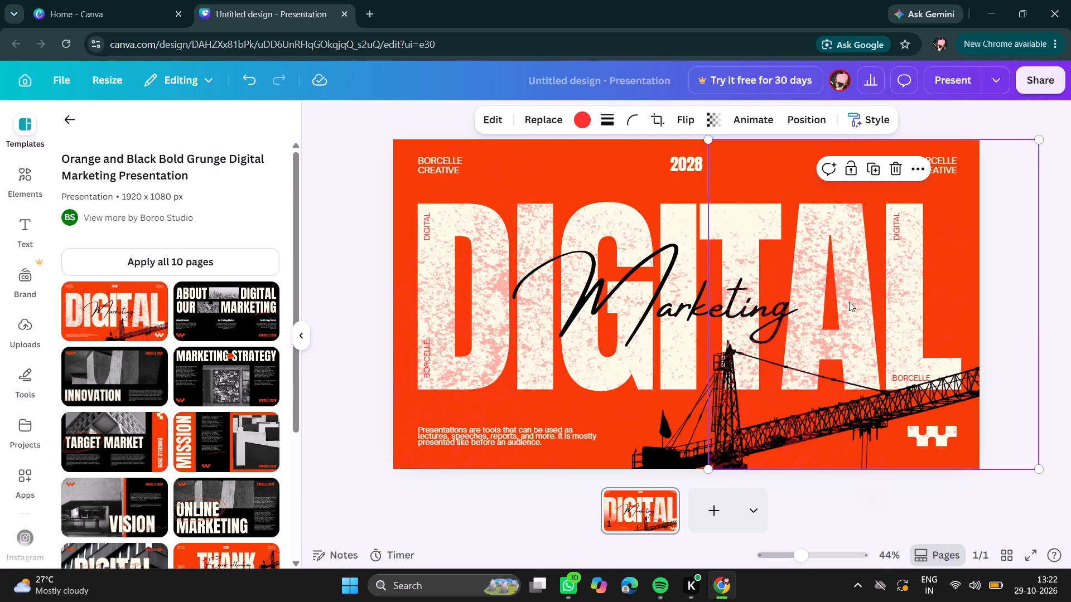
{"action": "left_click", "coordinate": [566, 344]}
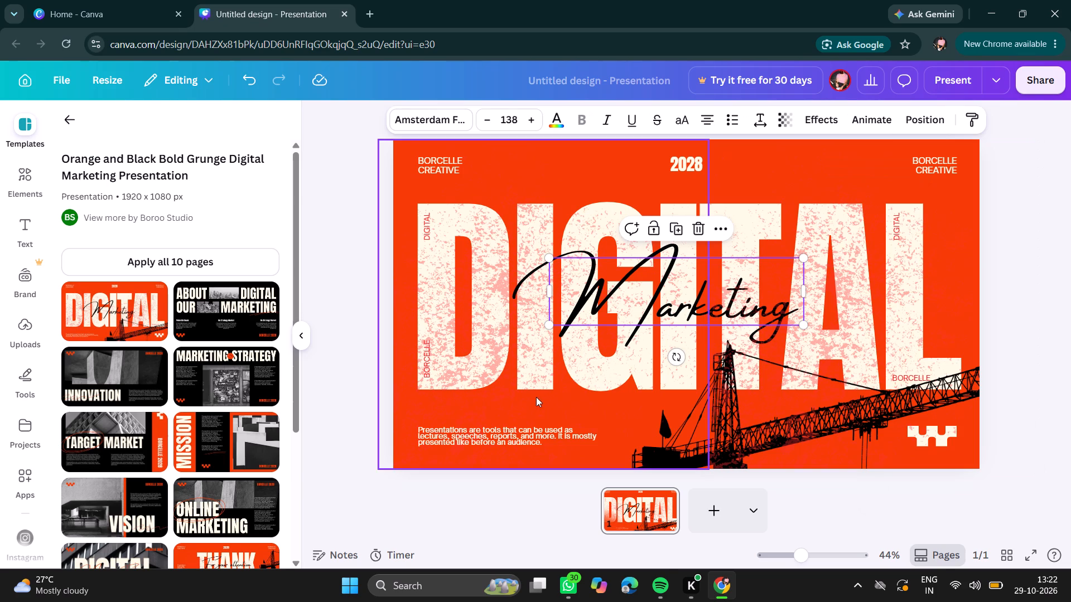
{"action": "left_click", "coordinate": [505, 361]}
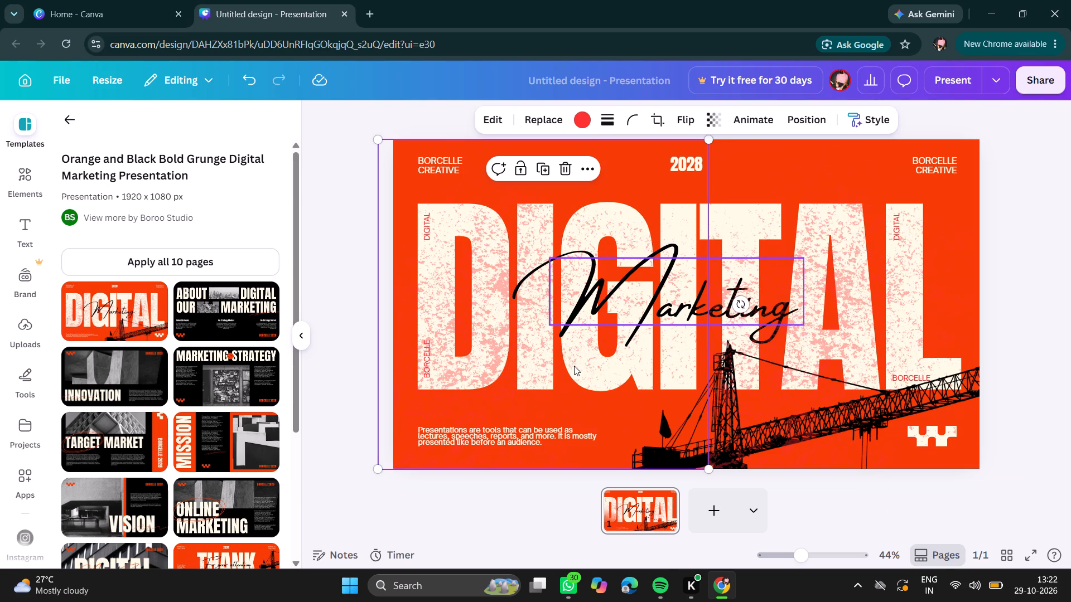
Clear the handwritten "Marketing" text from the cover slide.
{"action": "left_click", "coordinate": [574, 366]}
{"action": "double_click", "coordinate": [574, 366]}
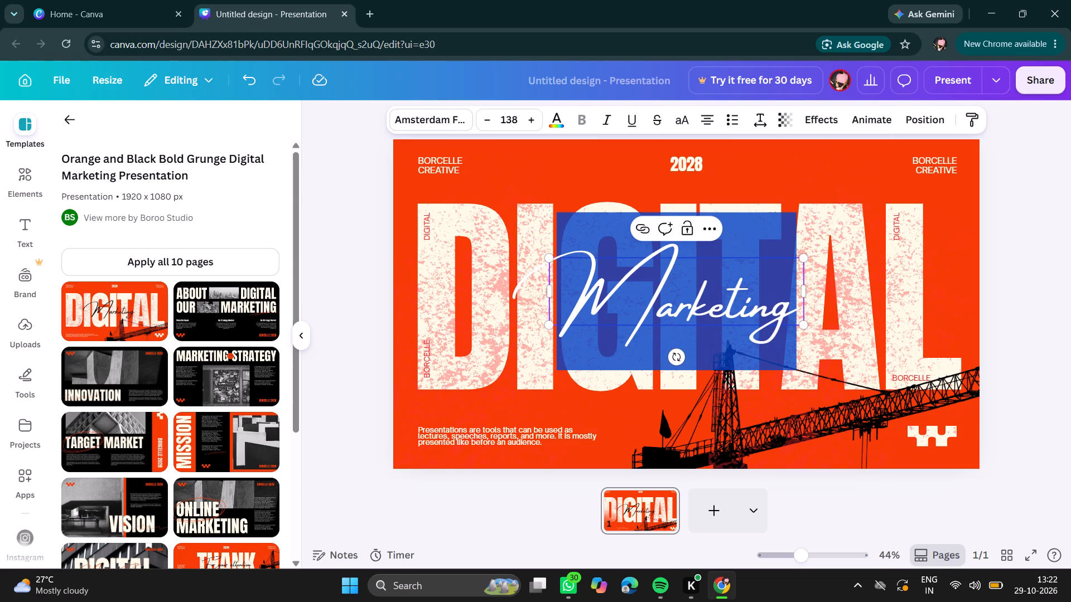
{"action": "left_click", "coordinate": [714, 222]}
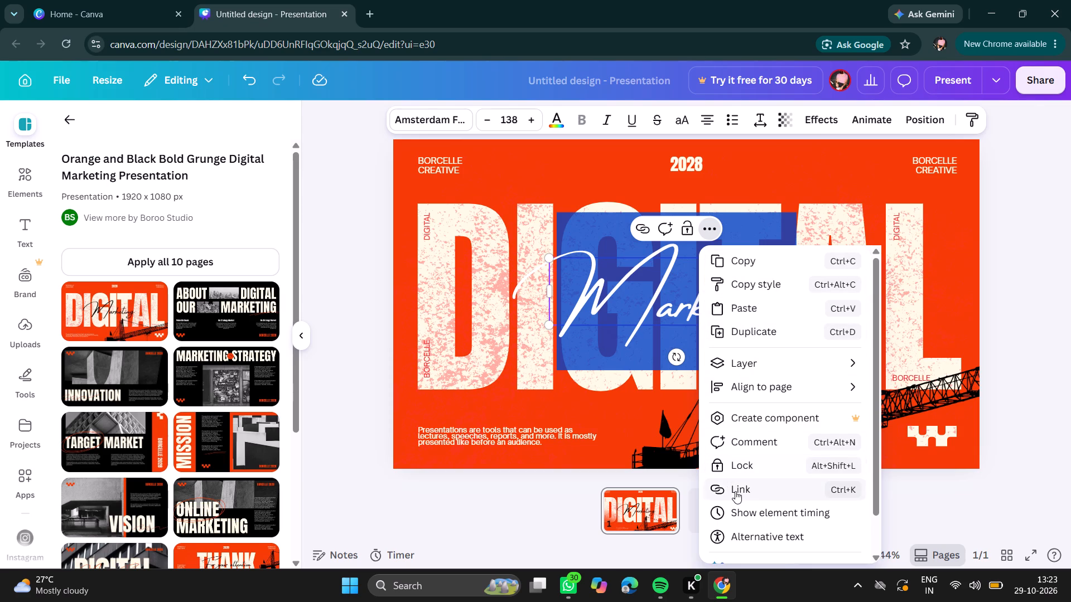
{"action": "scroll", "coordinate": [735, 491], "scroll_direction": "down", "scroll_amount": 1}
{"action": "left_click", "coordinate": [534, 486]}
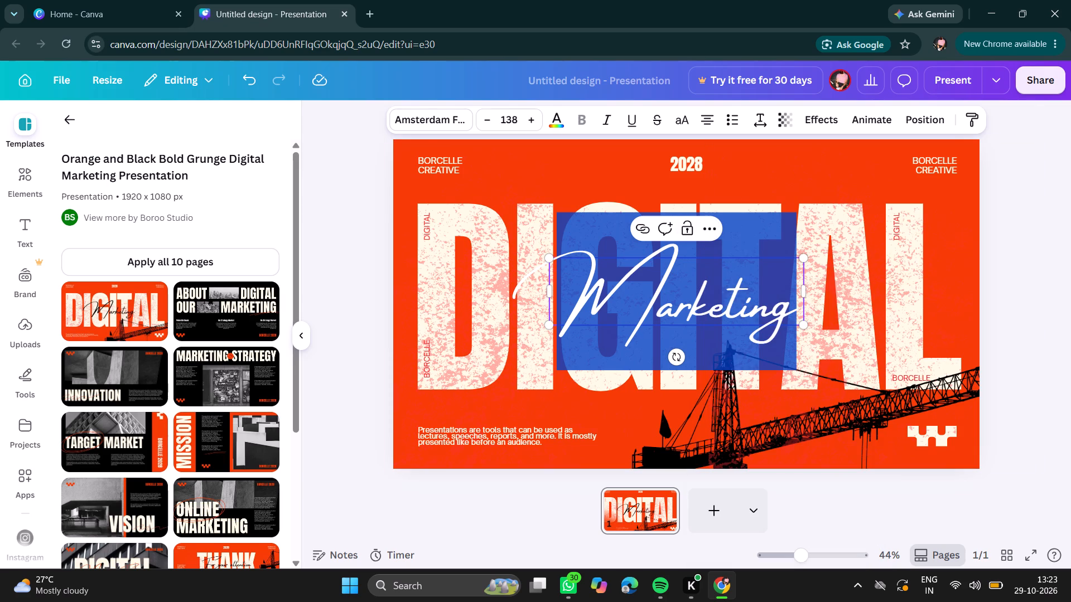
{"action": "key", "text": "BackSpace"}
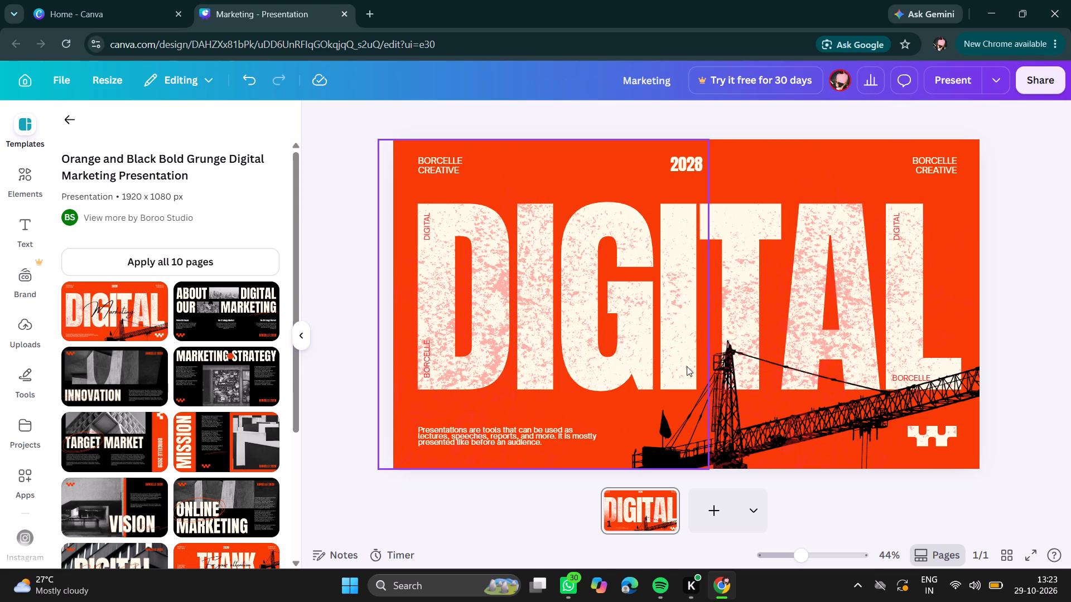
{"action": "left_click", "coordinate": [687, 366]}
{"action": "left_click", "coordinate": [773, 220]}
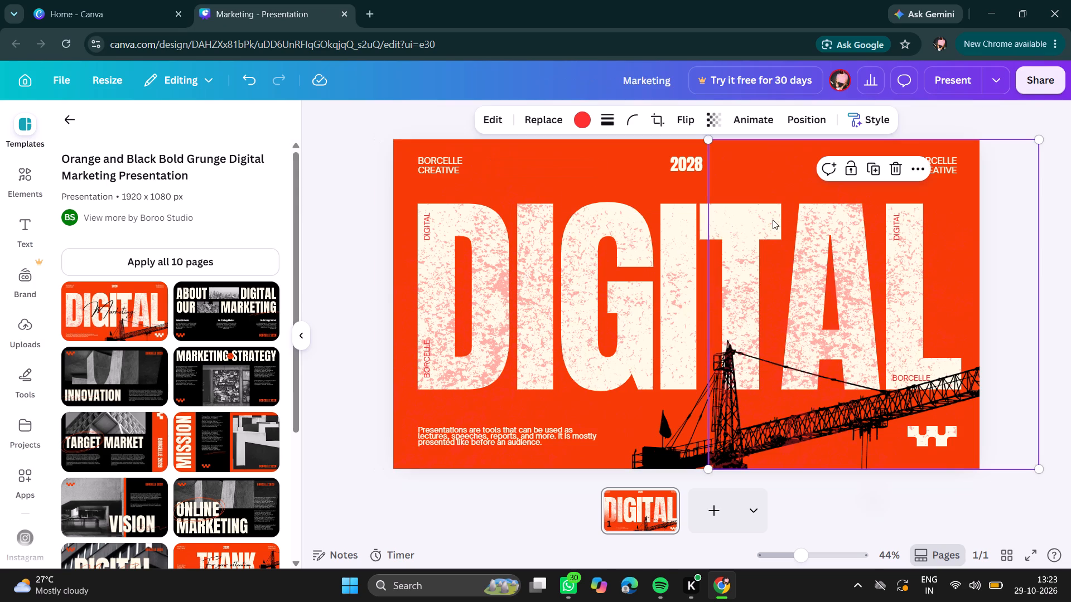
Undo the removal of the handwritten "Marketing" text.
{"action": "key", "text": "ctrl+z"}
Replace the handwritten "Marketing" text over the large DIGITAL title with "charan".
{"action": "left_click", "coordinate": [741, 271]}
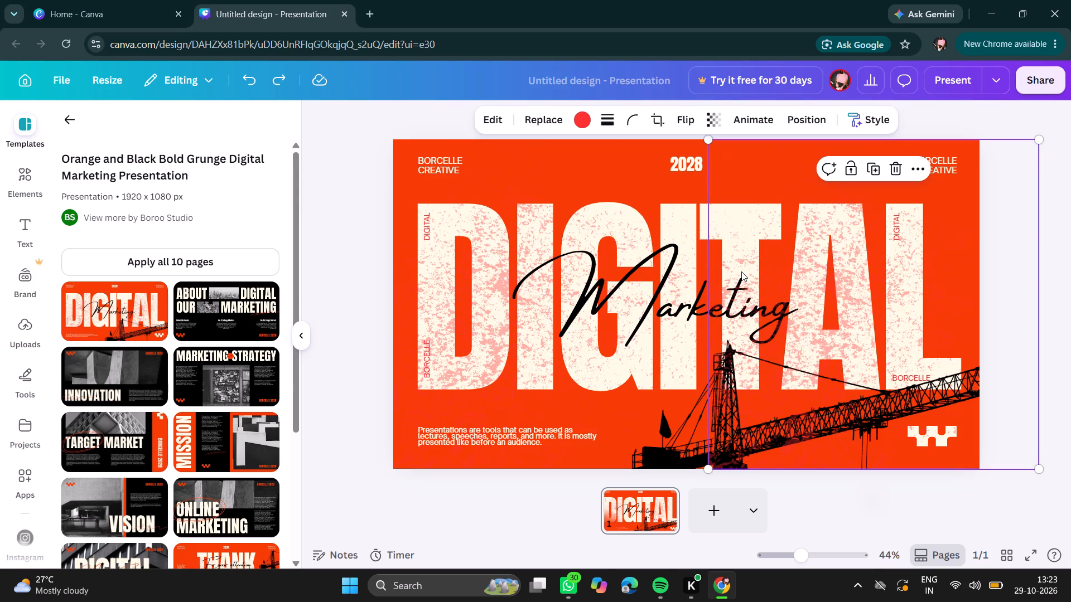
{"action": "left_click", "coordinate": [723, 291]}
{"action": "double_click", "coordinate": [655, 299]}
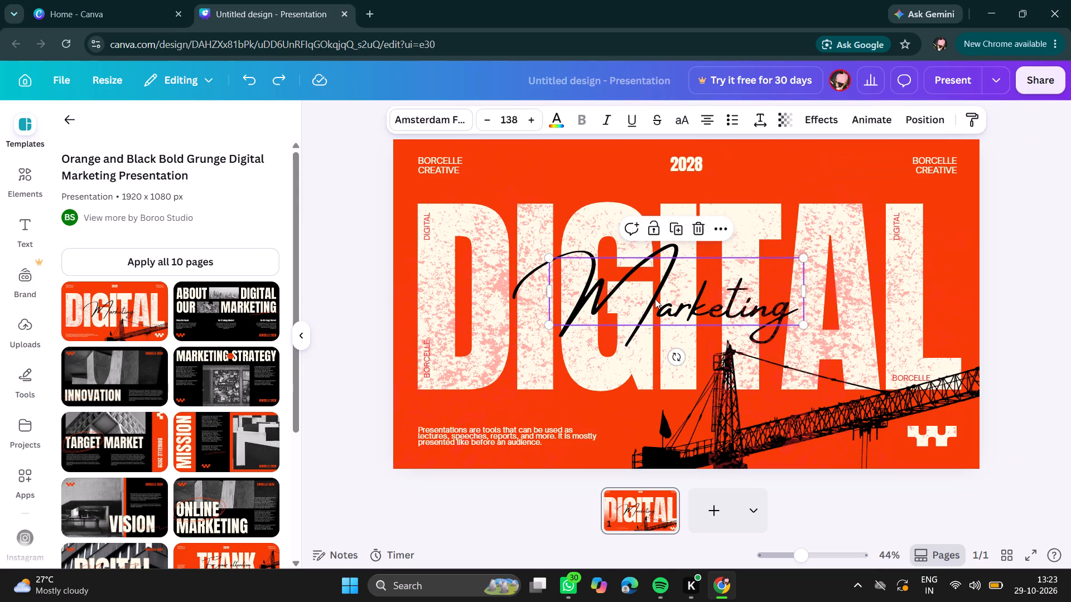
{"action": "left_click", "coordinate": [578, 259]}
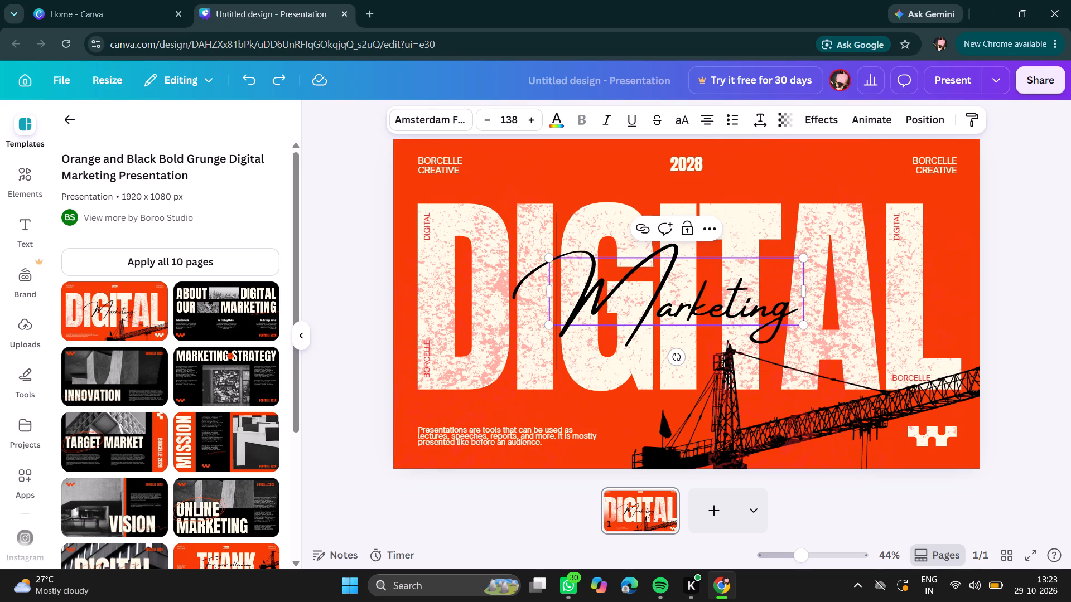
{"action": "left_click", "coordinate": [797, 288]}
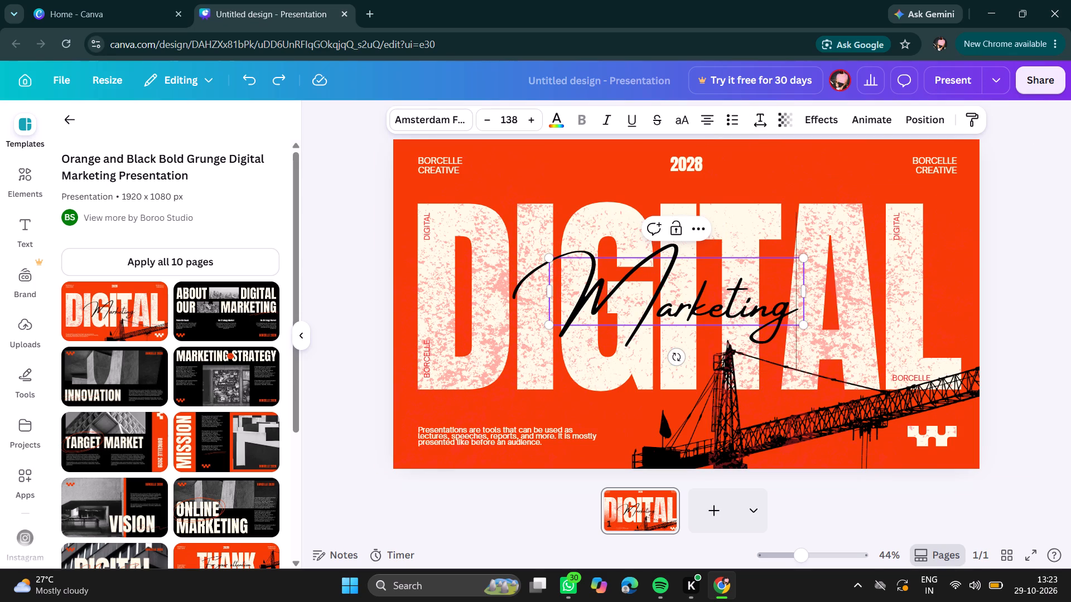
{"action": "key", "text": "BackSpace"}
{"action": "key", "text": "BackSpace"}
{"action": "key", "text": "BackSpace"}
{"action": "key", "text": "BackSpace"}
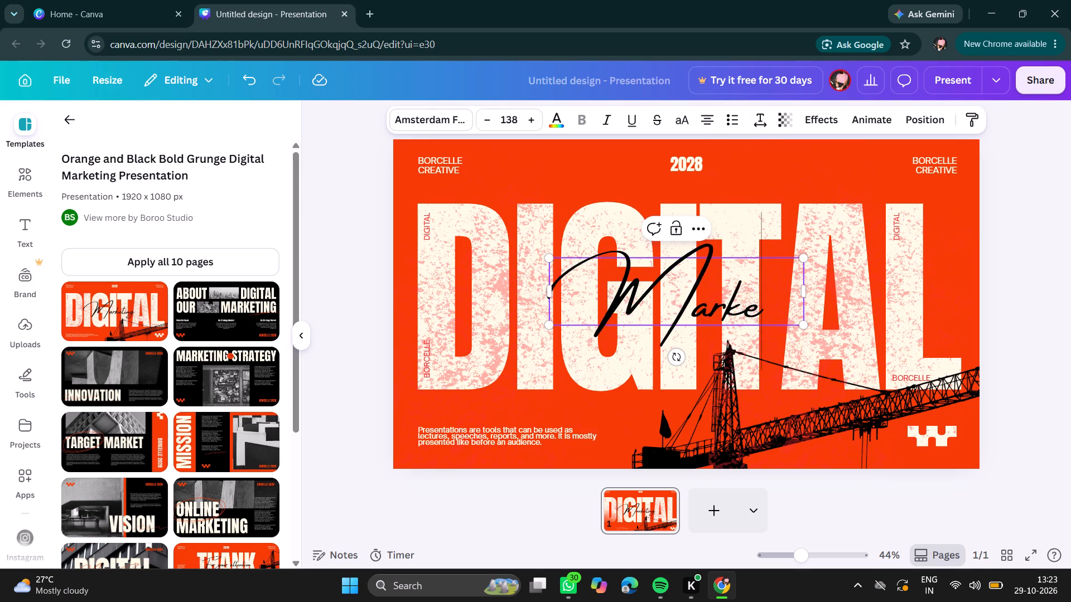
{"action": "key", "text": "BackSpace"}
{"action": "key", "text": "BackSpace"}
{"action": "key", "text": "BackSpace"}
{"action": "key", "text": "BackSpace"}
{"action": "key", "text": "BackSpace"}
{"action": "key", "text": "BackSpace"}
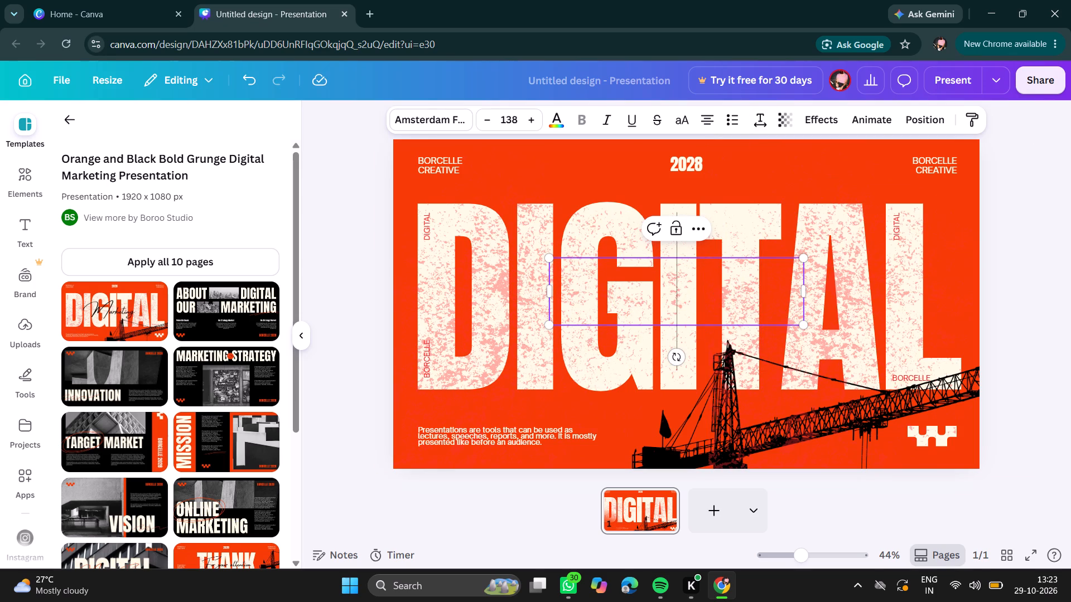
{"action": "type", "text": "cha"}
{"action": "type", "text": "ra"}
{"action": "key", "text": "n"}
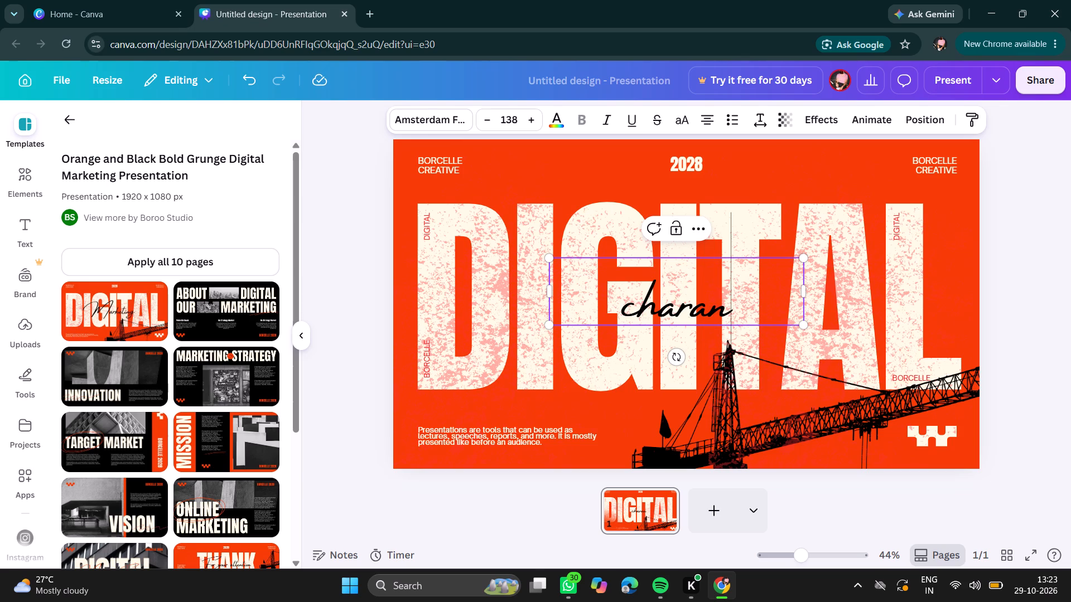
{"action": "key", "text": "Left"}
{"action": "key", "text": "Left"}
{"action": "key", "text": "Left"}
{"action": "key", "text": "Left"}
{"action": "key", "text": "Left"}
{"action": "key", "text": "Left"}
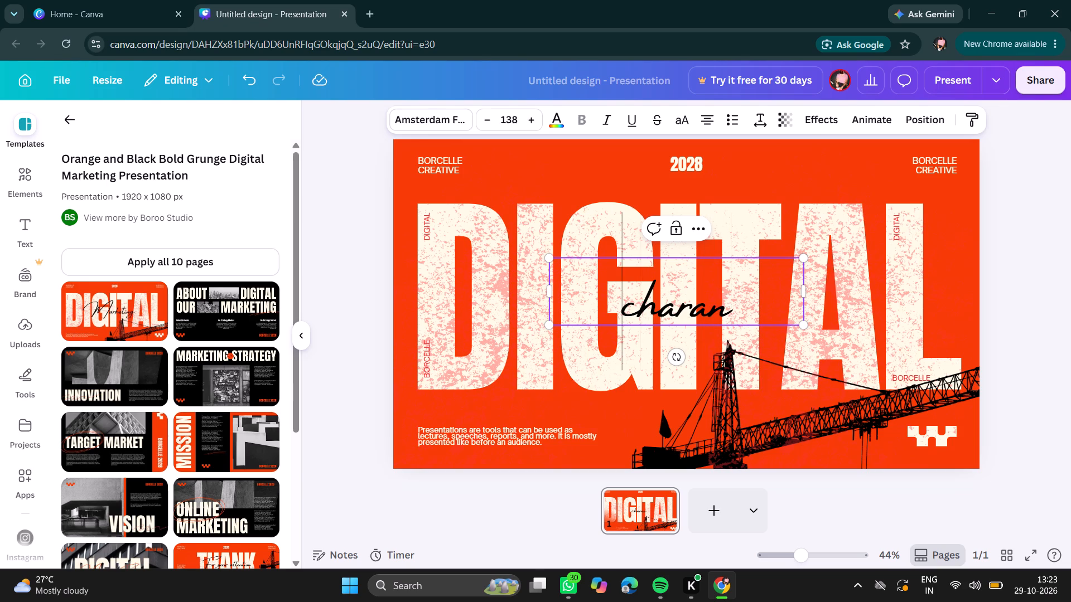
{"action": "key", "text": "shift+underscore"}
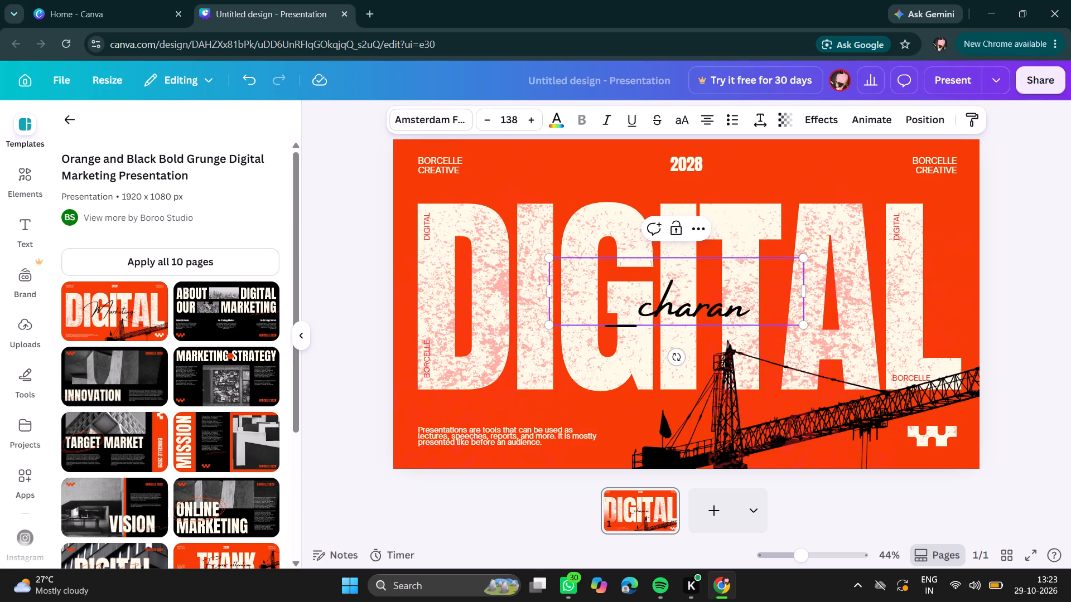
{"action": "key", "text": "period"}
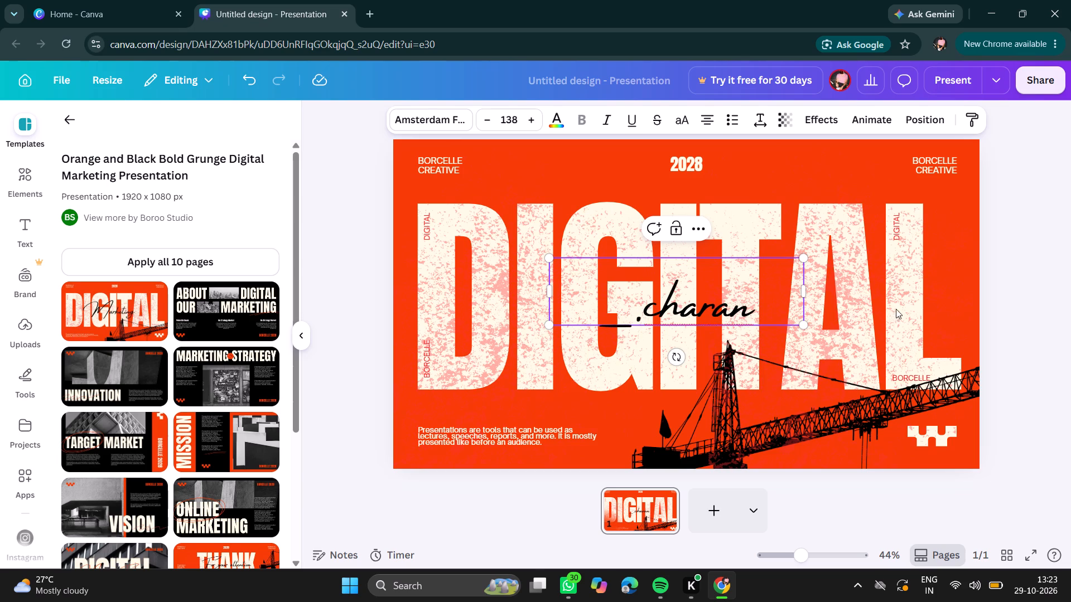
{"action": "left_click", "coordinate": [754, 310]}
{"action": "type", "text": "23"}
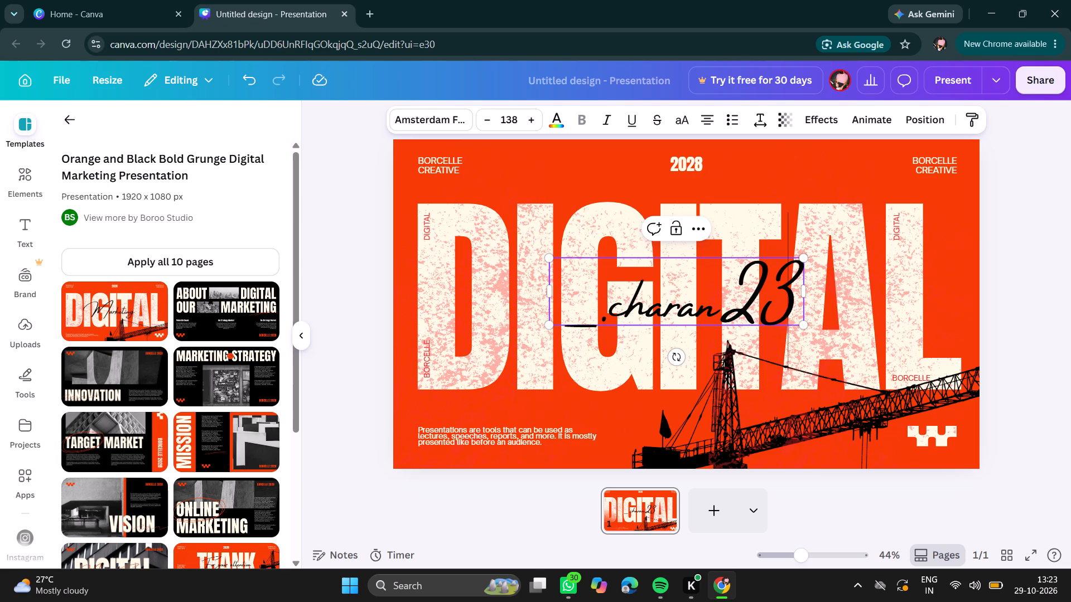
{"action": "left_click", "coordinate": [763, 365]}
{"action": "left_click", "coordinate": [811, 436]}
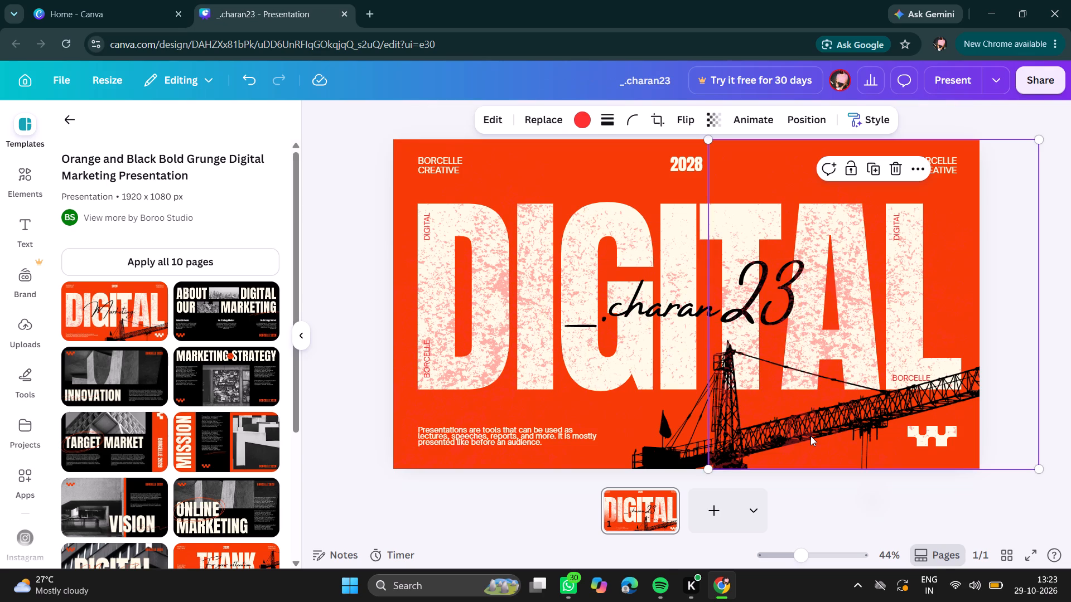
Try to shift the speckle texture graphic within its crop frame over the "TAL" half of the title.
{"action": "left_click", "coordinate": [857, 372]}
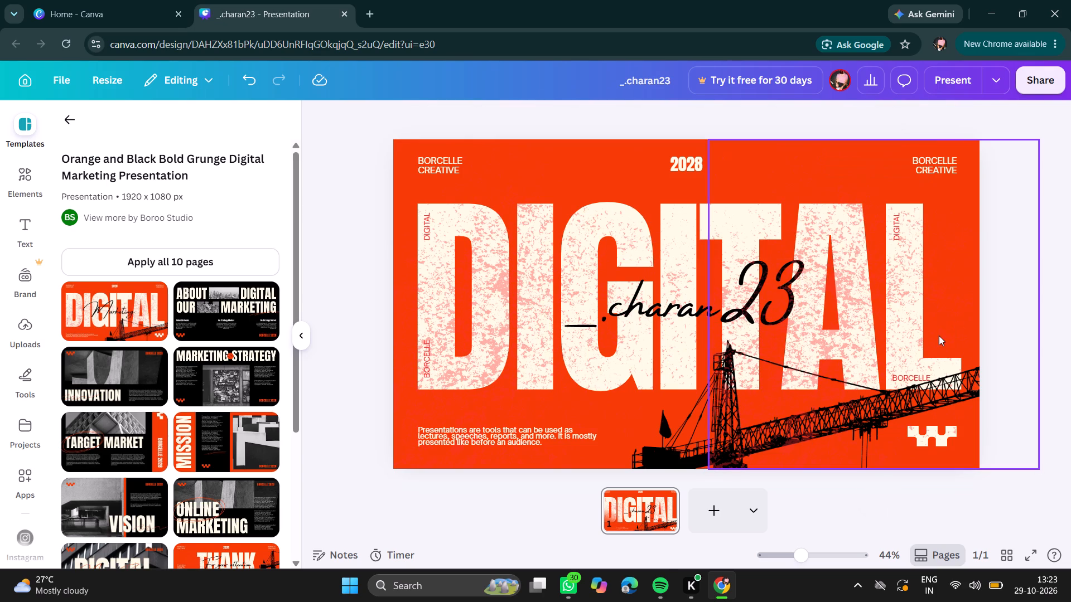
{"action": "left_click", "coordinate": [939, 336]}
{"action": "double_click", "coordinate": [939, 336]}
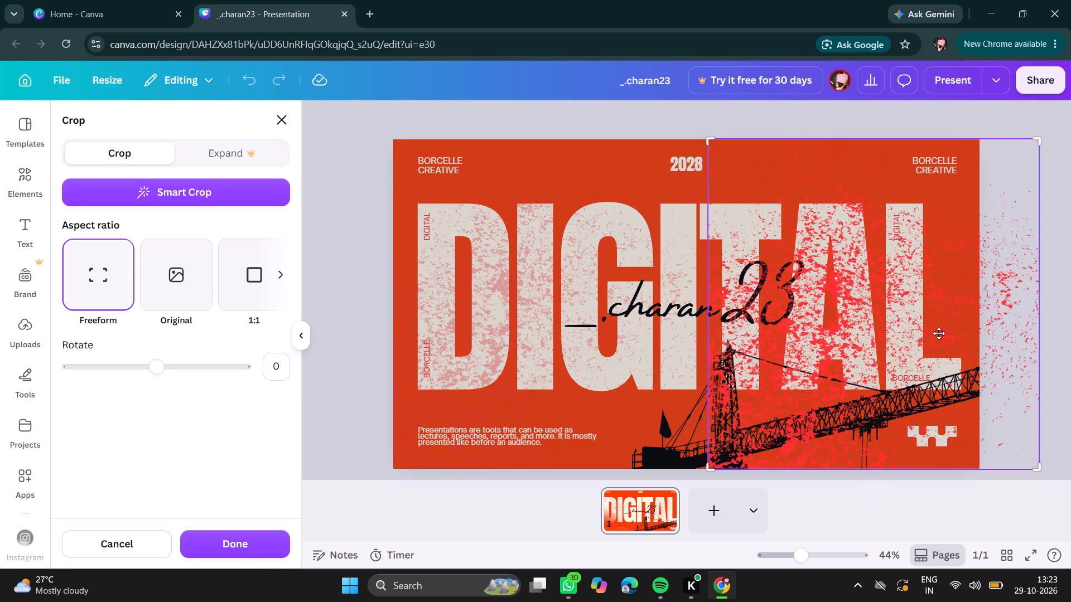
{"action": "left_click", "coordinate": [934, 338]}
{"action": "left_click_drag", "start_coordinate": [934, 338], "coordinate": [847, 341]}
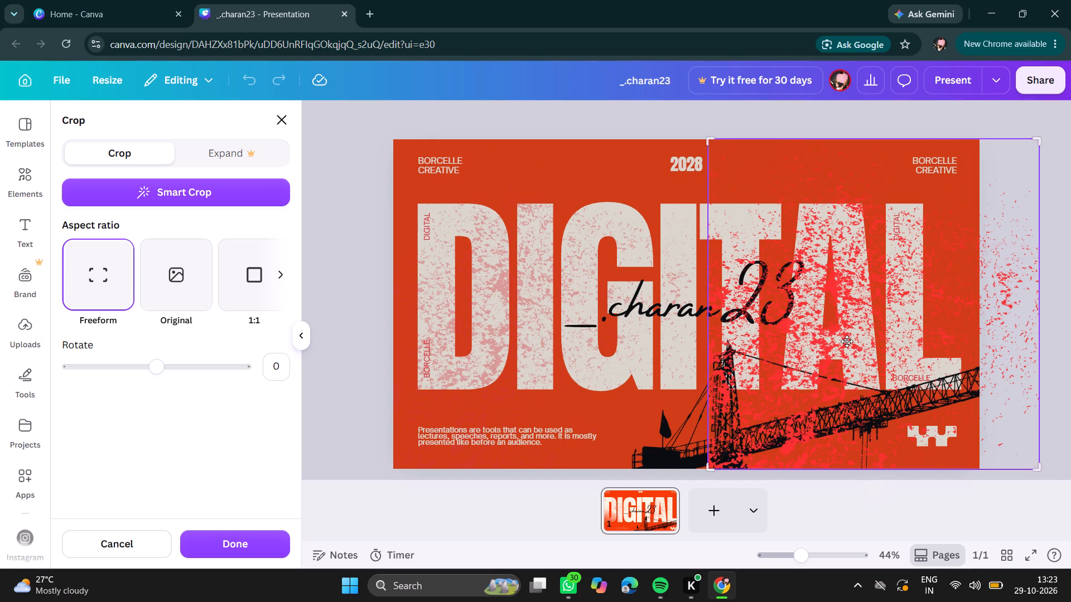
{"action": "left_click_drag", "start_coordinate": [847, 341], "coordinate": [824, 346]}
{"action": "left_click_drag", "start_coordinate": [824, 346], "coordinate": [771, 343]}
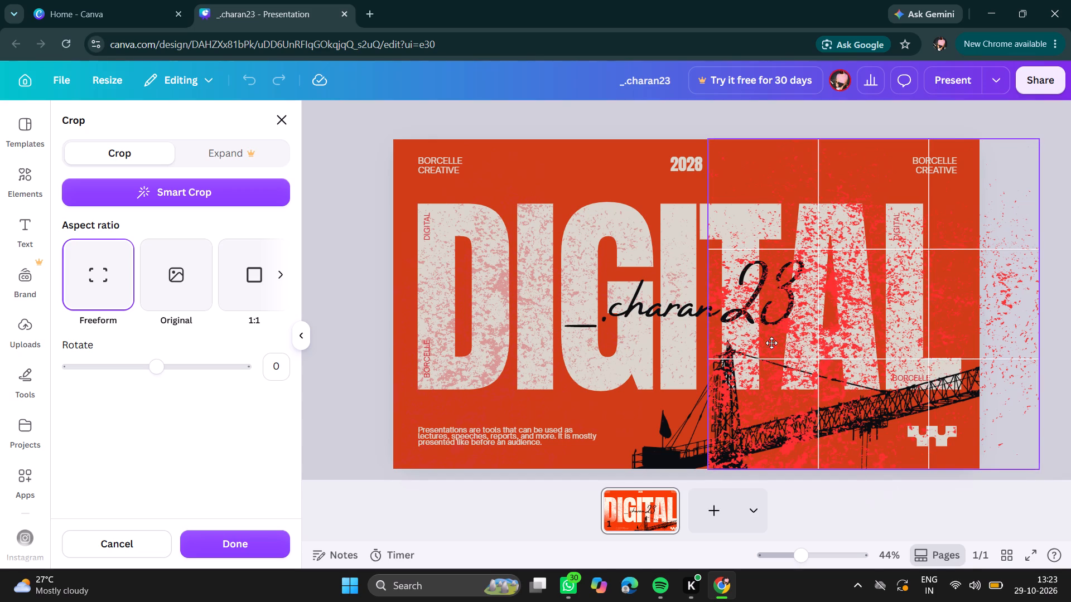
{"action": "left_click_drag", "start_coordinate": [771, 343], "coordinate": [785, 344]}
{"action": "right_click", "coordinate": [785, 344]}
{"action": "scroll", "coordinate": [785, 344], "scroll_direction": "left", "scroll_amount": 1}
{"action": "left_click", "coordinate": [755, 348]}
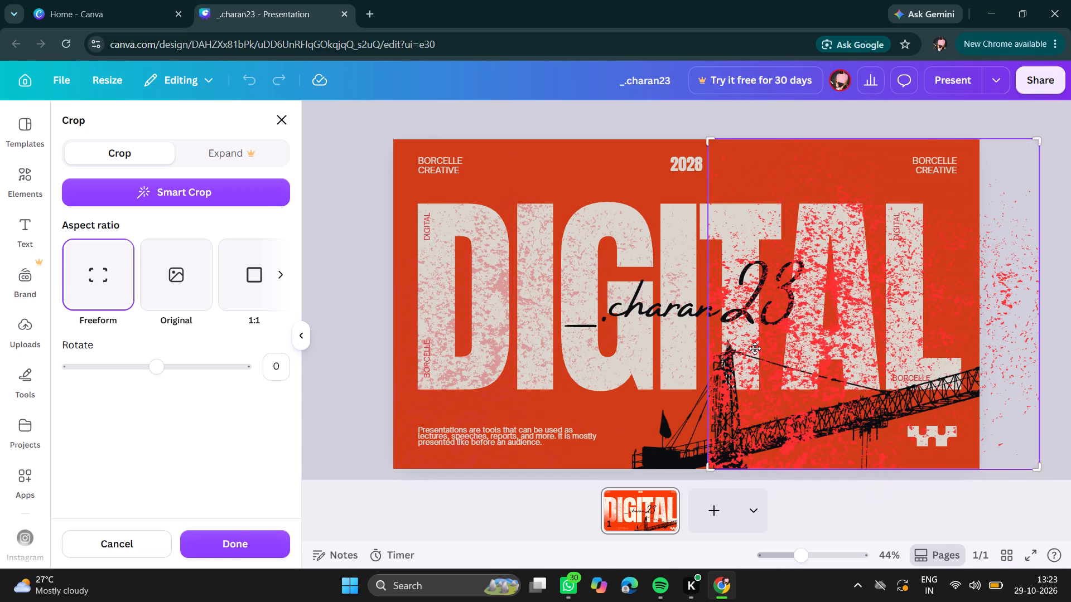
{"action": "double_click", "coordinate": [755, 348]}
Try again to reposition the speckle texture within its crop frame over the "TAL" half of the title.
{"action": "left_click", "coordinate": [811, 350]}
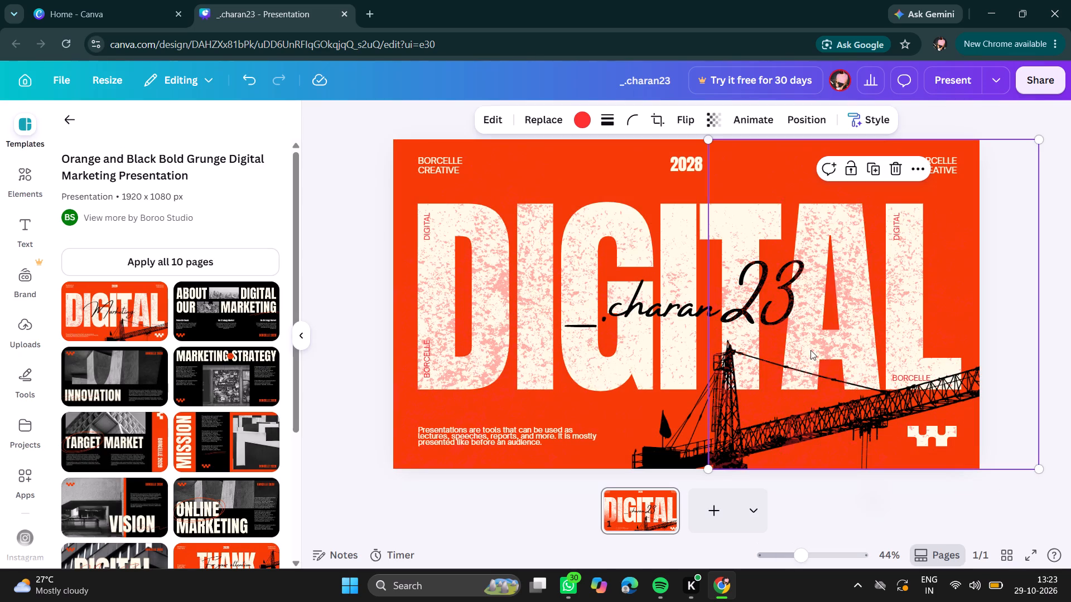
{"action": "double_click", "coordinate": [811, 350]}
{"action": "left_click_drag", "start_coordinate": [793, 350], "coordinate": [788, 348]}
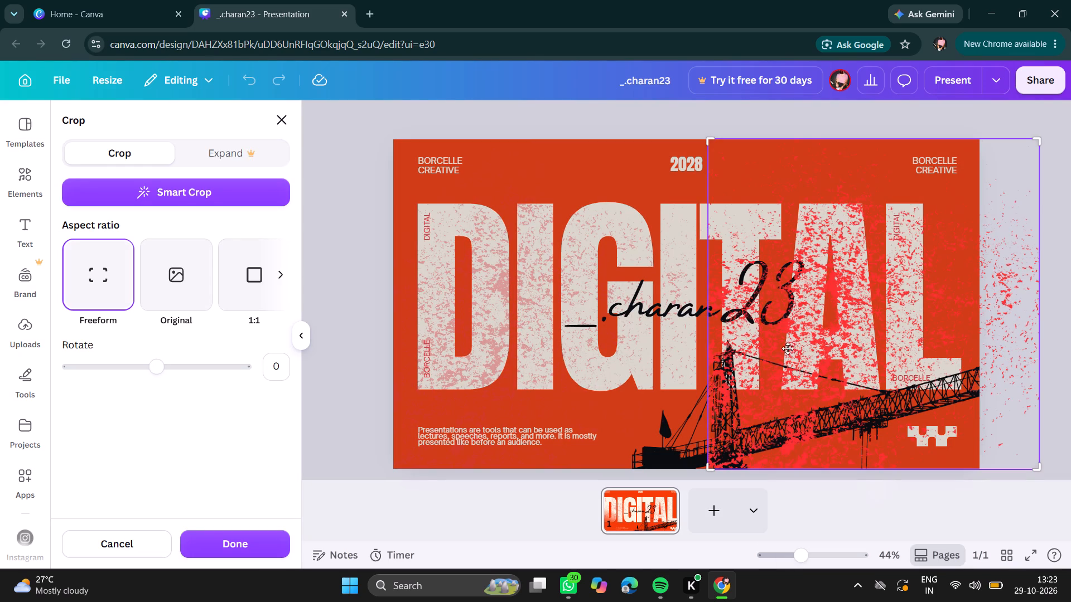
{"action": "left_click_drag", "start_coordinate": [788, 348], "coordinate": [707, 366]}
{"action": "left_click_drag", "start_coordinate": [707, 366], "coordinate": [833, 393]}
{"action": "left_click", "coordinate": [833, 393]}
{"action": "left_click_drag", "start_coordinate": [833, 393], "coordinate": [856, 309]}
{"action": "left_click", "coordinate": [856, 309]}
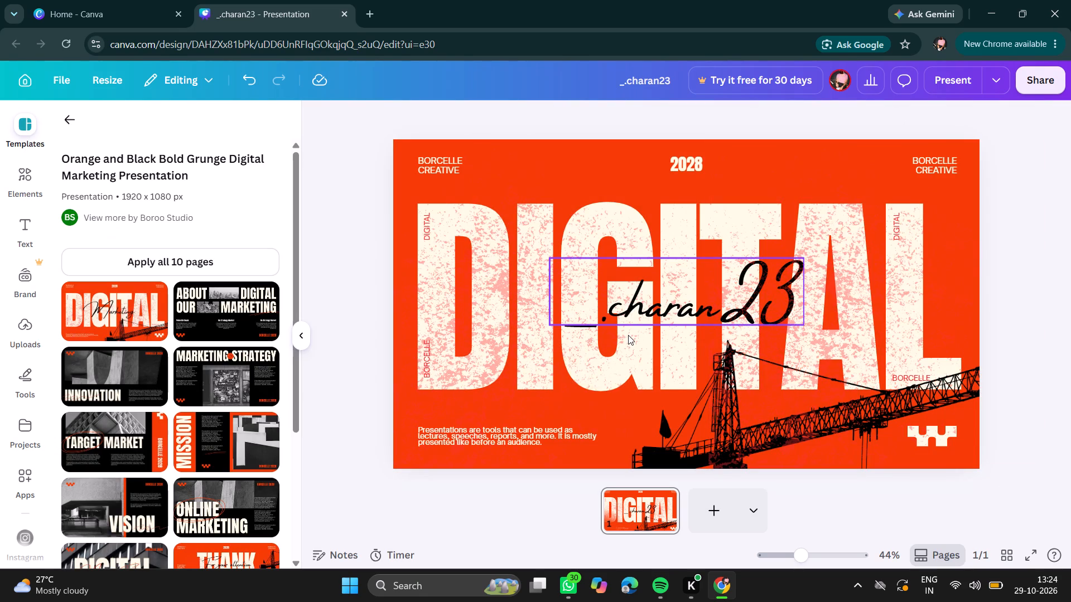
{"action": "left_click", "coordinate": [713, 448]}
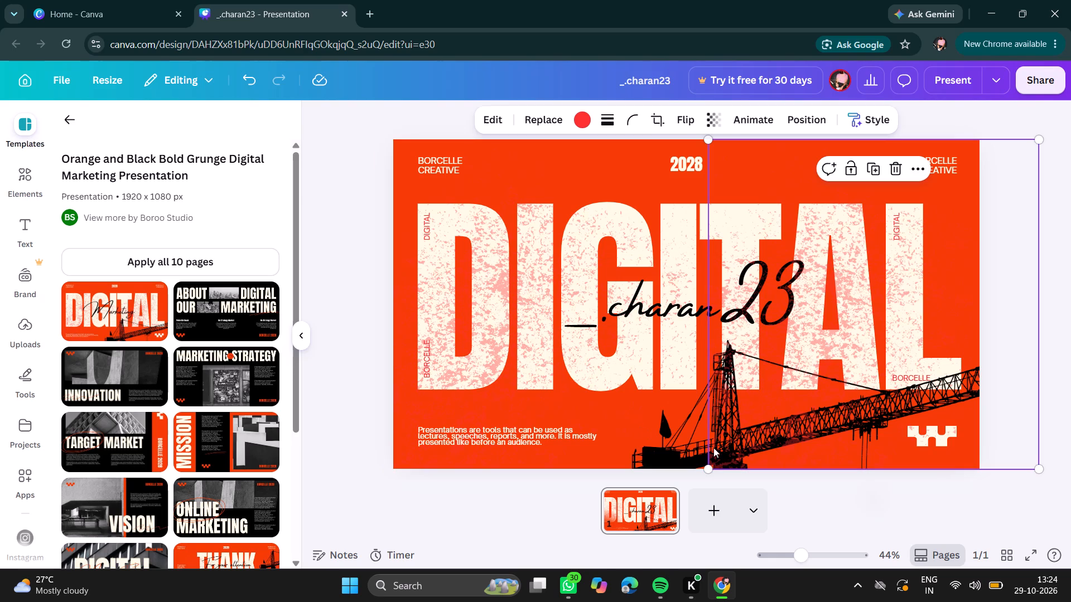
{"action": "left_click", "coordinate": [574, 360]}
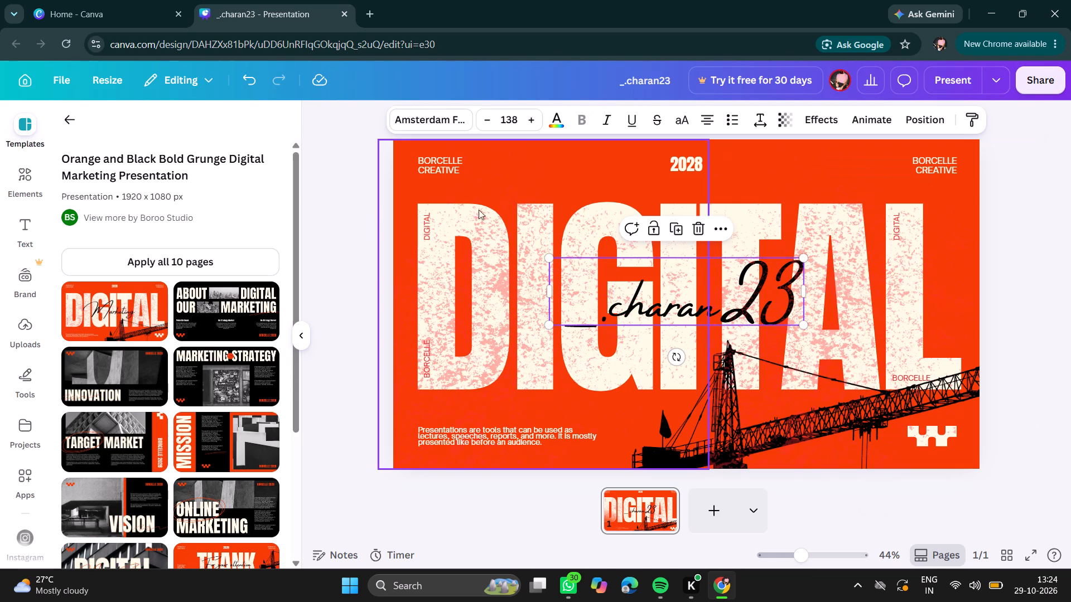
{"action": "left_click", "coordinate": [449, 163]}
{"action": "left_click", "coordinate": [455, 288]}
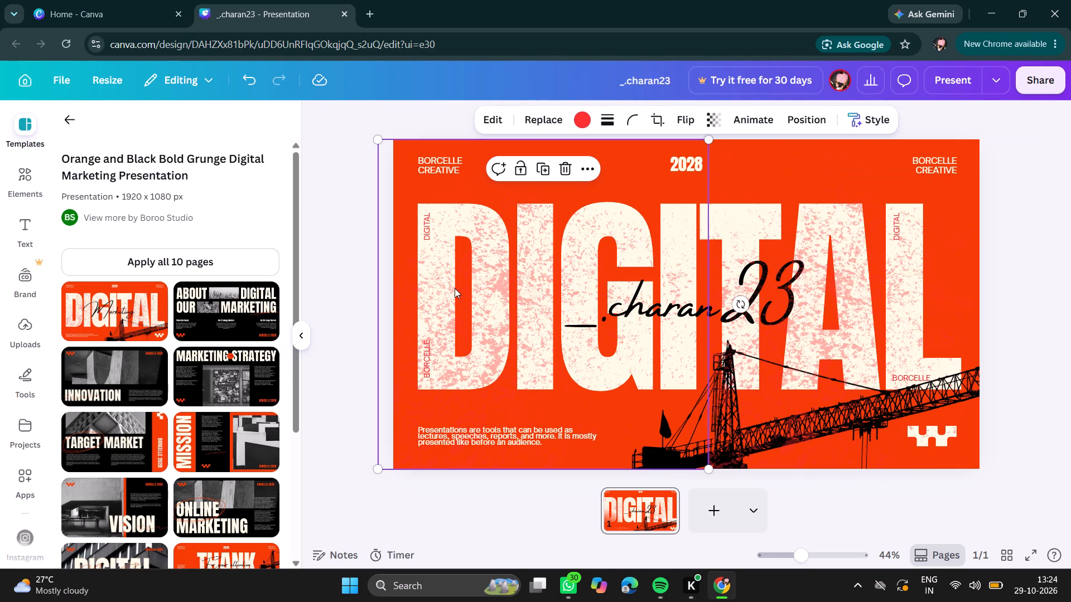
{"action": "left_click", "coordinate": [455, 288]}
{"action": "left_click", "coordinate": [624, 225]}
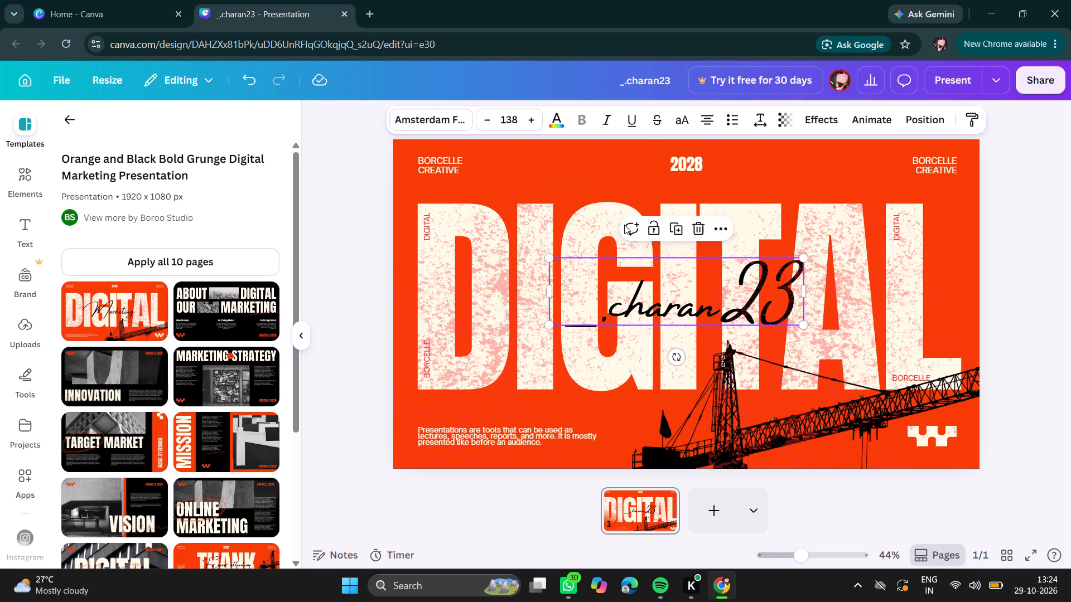
Shrink the speckle texture over the "DIGI" half of the title to about 540 × 540, keeping its lower-left corner fixed.
{"action": "left_click", "coordinate": [542, 227]}
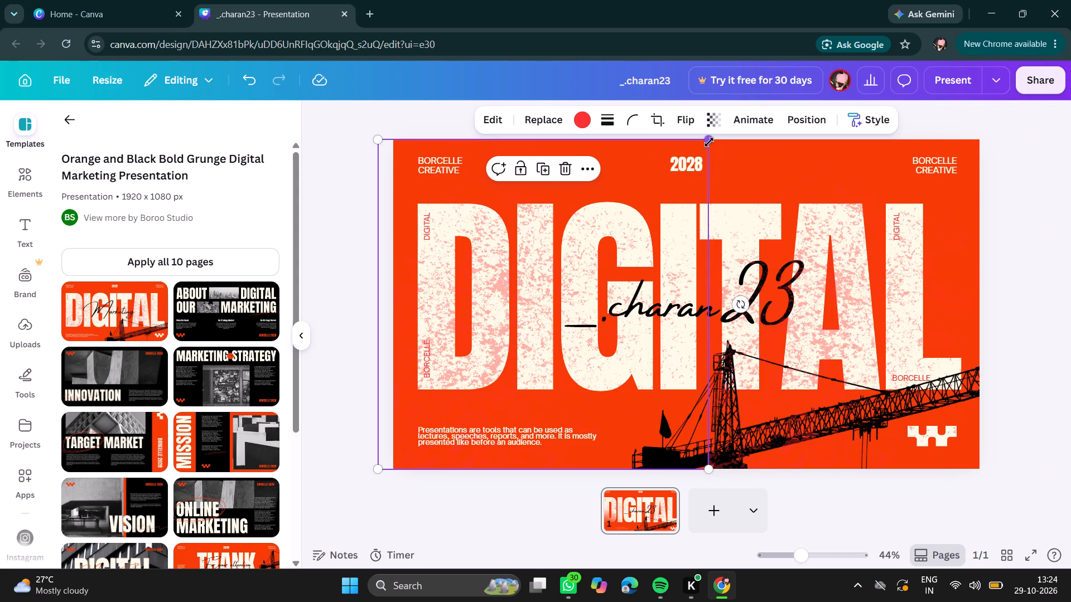
{"action": "left_click_drag", "start_coordinate": [709, 142], "coordinate": [532, 300]}
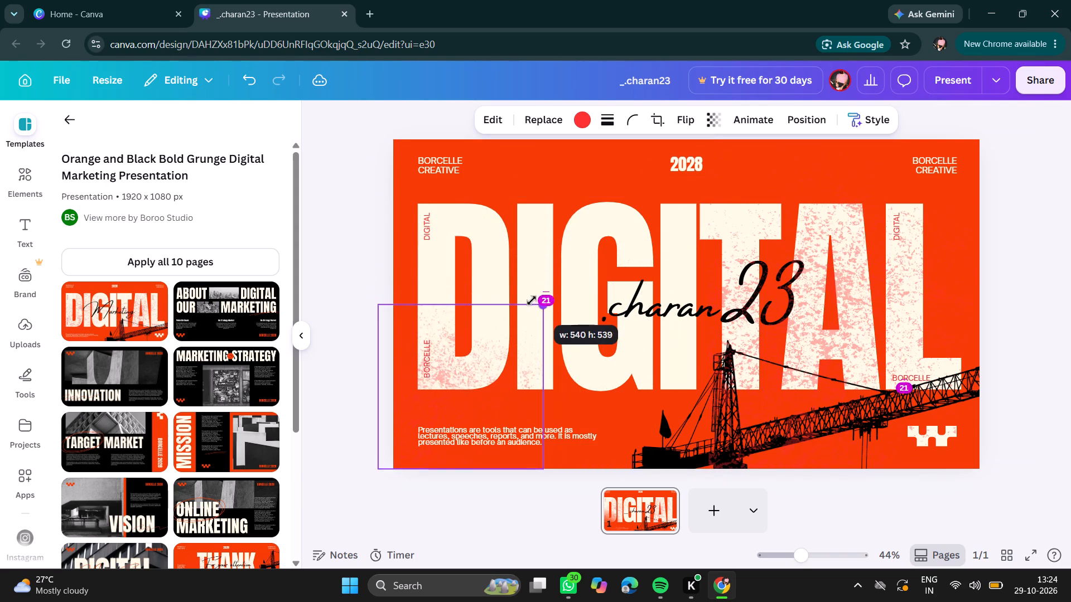
{"action": "left_click_drag", "start_coordinate": [532, 300], "coordinate": [531, 302]}
Replace the large "DIGITAL" title text with "RETRO".
{"action": "left_click", "coordinate": [545, 270]}
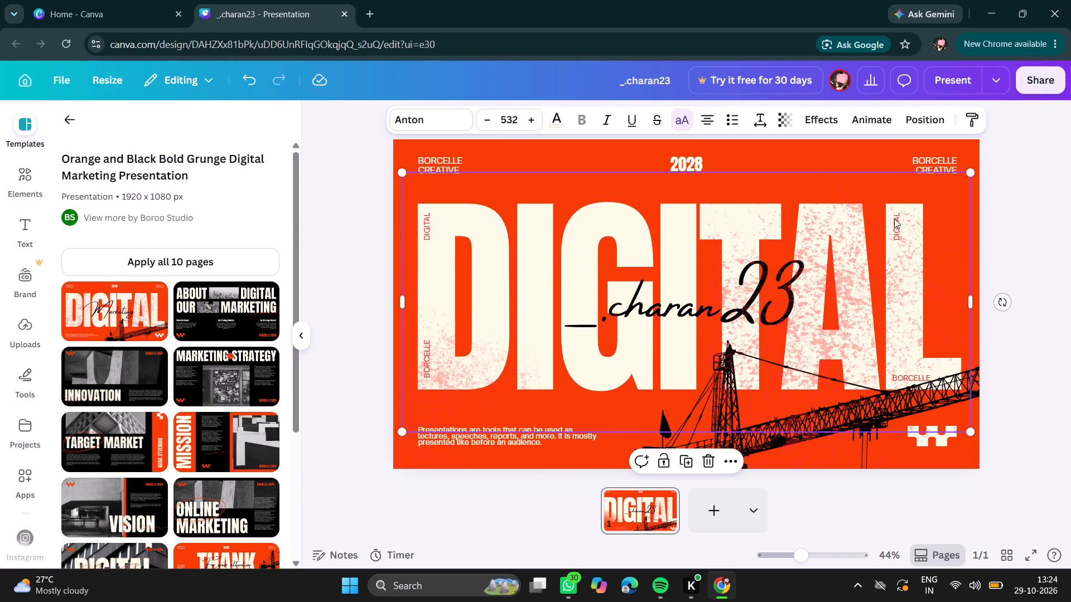
{"action": "left_click", "coordinate": [489, 249]}
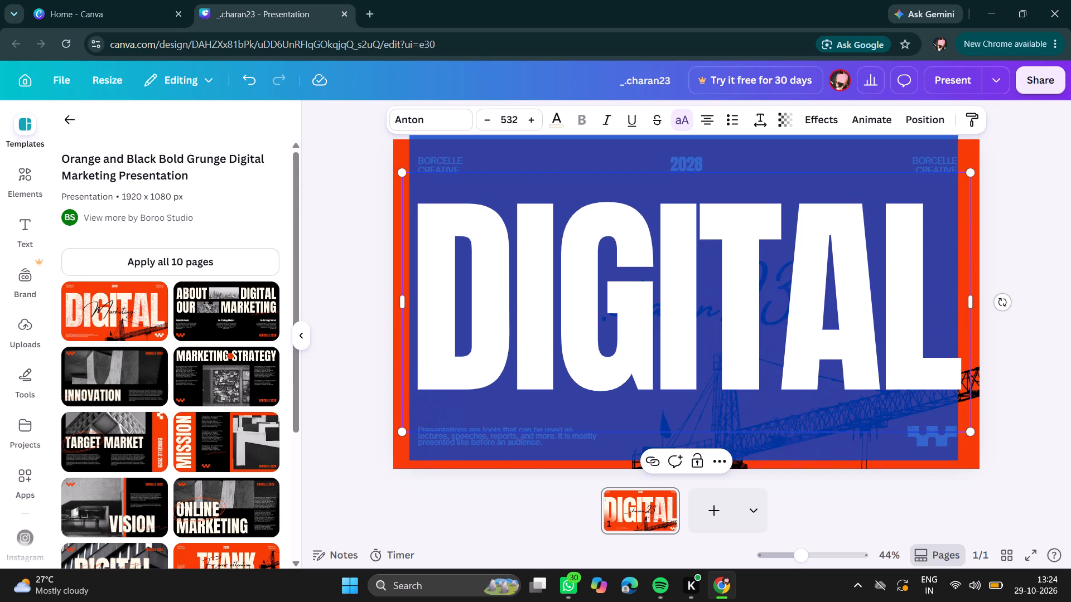
{"action": "left_click", "coordinate": [539, 258]}
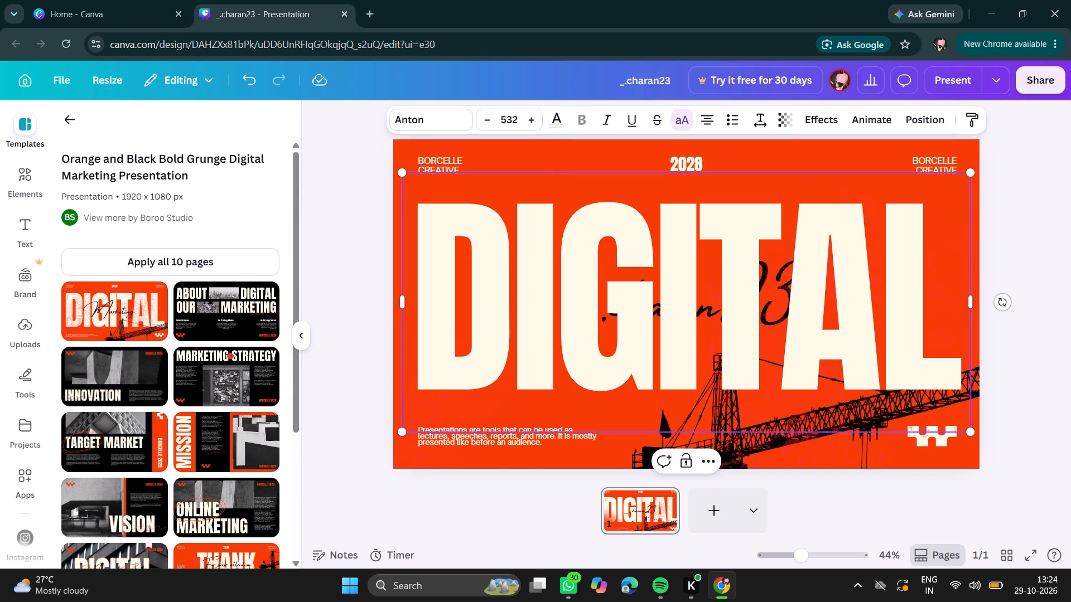
{"action": "left_click", "coordinate": [920, 226]}
{"action": "key", "text": "BackSpace"}
{"action": "key", "text": "BackSpace"}
{"action": "key", "text": "BackSpace"}
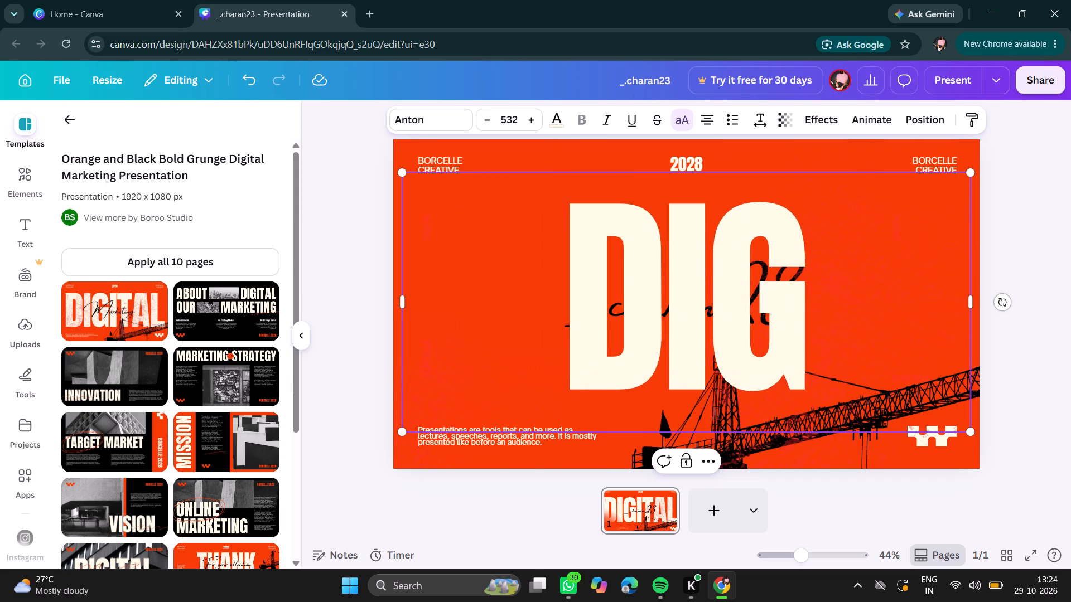
{"action": "key", "text": "BackSpace"}
{"action": "key", "text": "BackSpace"}
{"action": "key", "text": "BackSpace"}
{"action": "key", "text": "BackSpace"}
{"action": "key", "text": "BackSpace"}
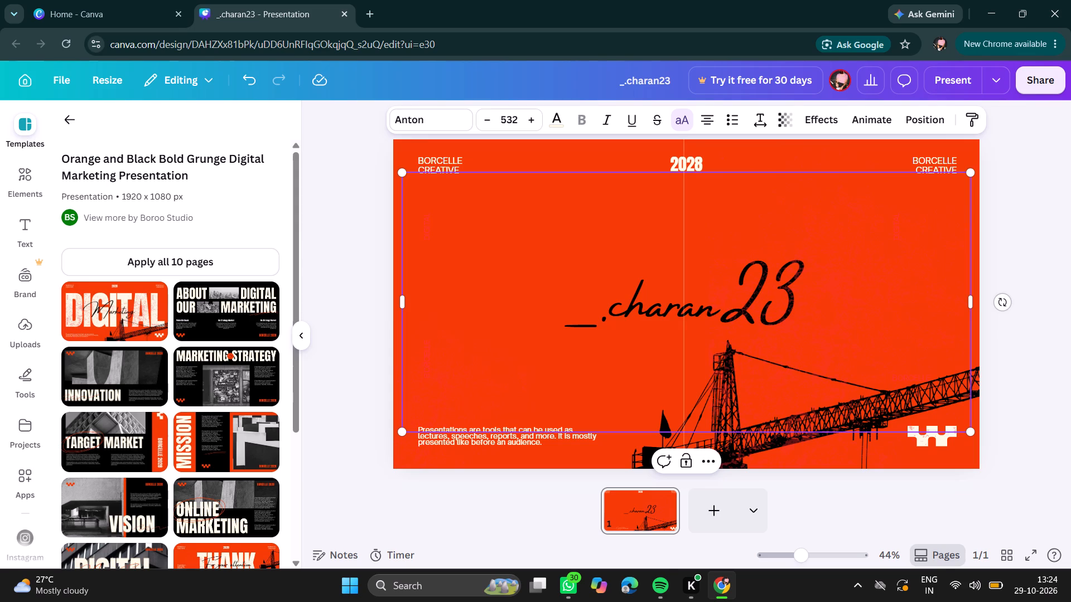
{"action": "type", "text": "re"}
{"action": "key", "text": "t"}
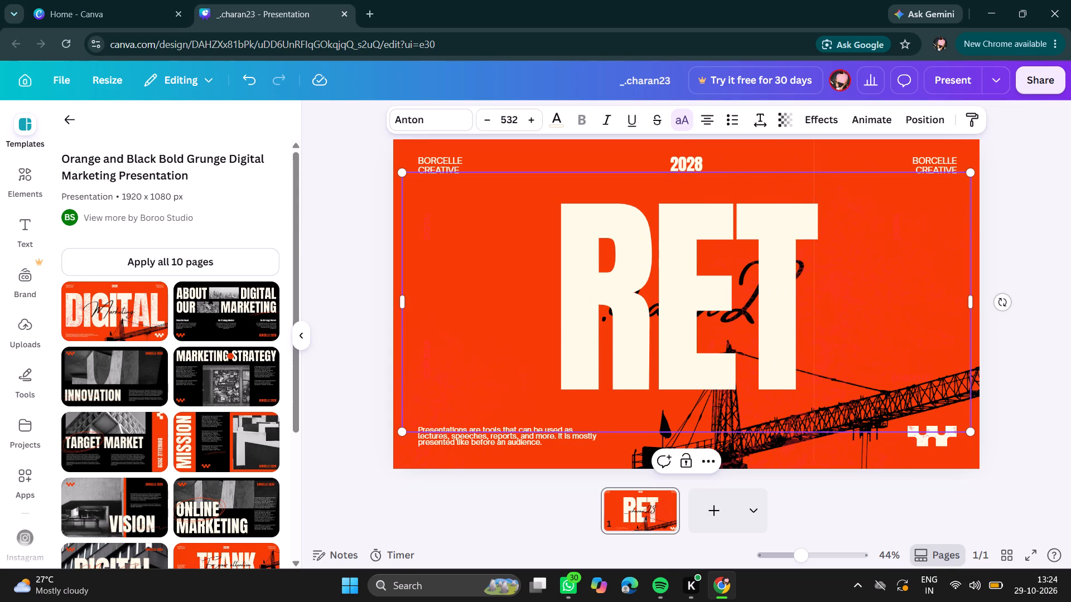
{"action": "type", "text": "ro"}
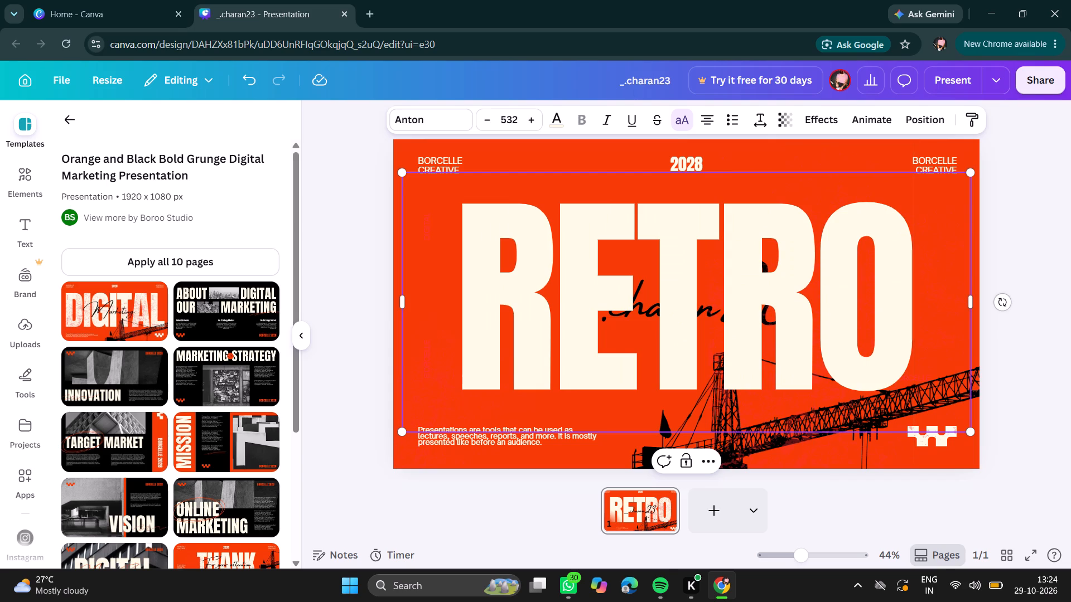
Finish editing the "RETRO" title and leave its text box, keeping the title on one line.
{"action": "left_click", "coordinate": [935, 231]}
{"action": "left_click", "coordinate": [963, 352]}
{"action": "left_click", "coordinate": [688, 314]}
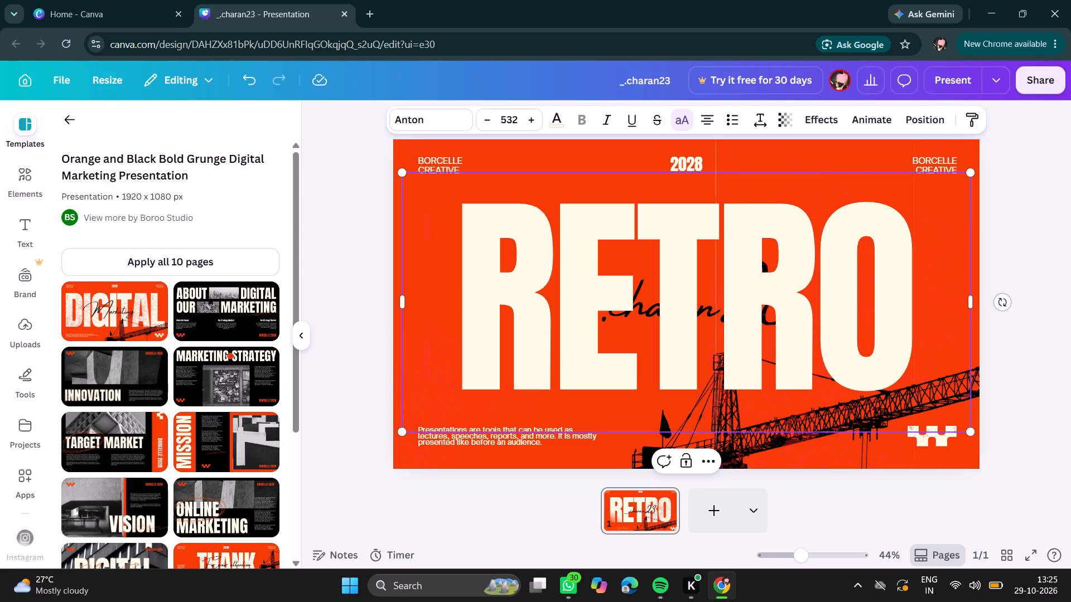
{"action": "left_click", "coordinate": [718, 443]}
{"action": "key", "text": "Return"}
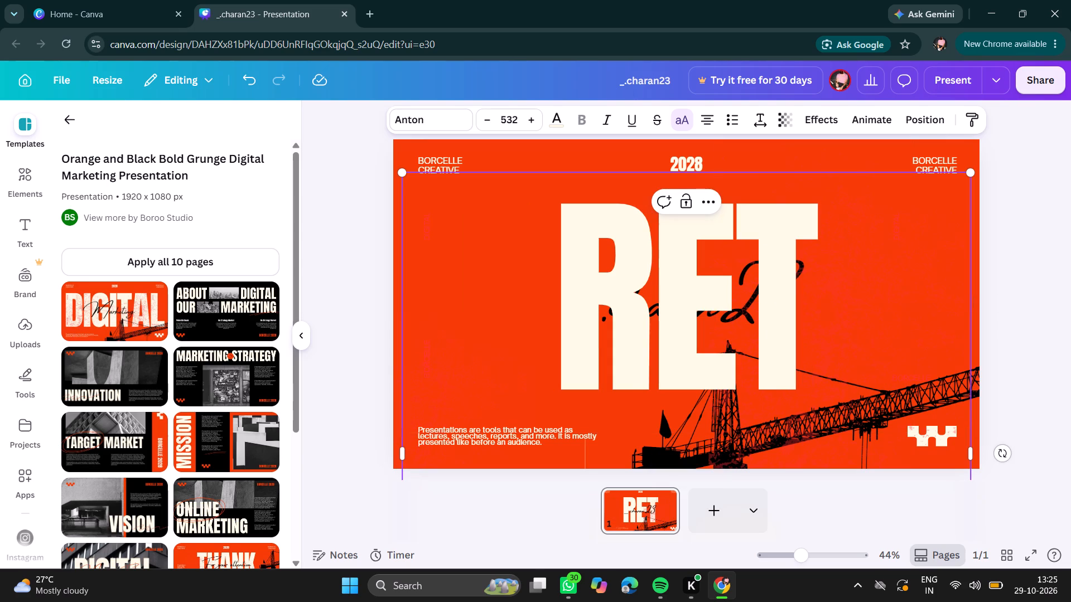
{"action": "key", "text": "ctrl+z"}
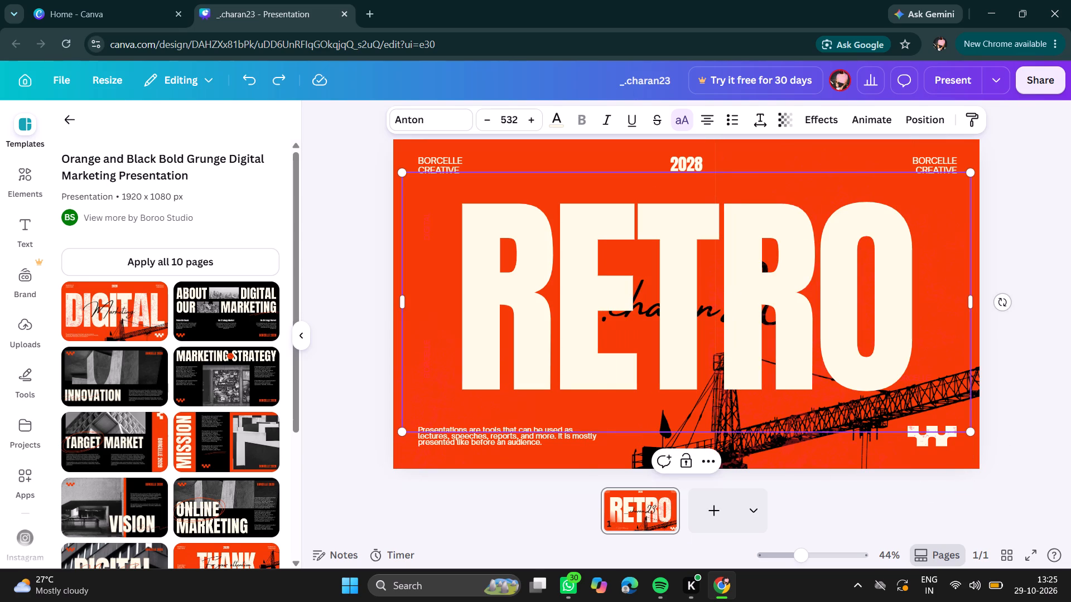
{"action": "left_click", "coordinate": [436, 470]}
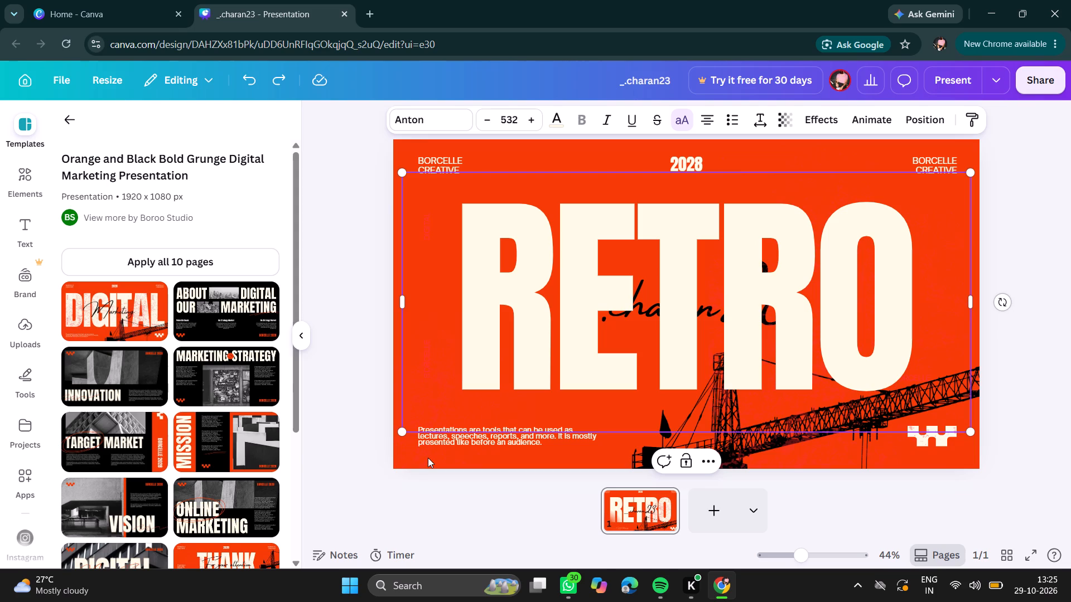
{"action": "left_click", "coordinate": [428, 458]}
{"action": "left_click", "coordinate": [482, 421]}
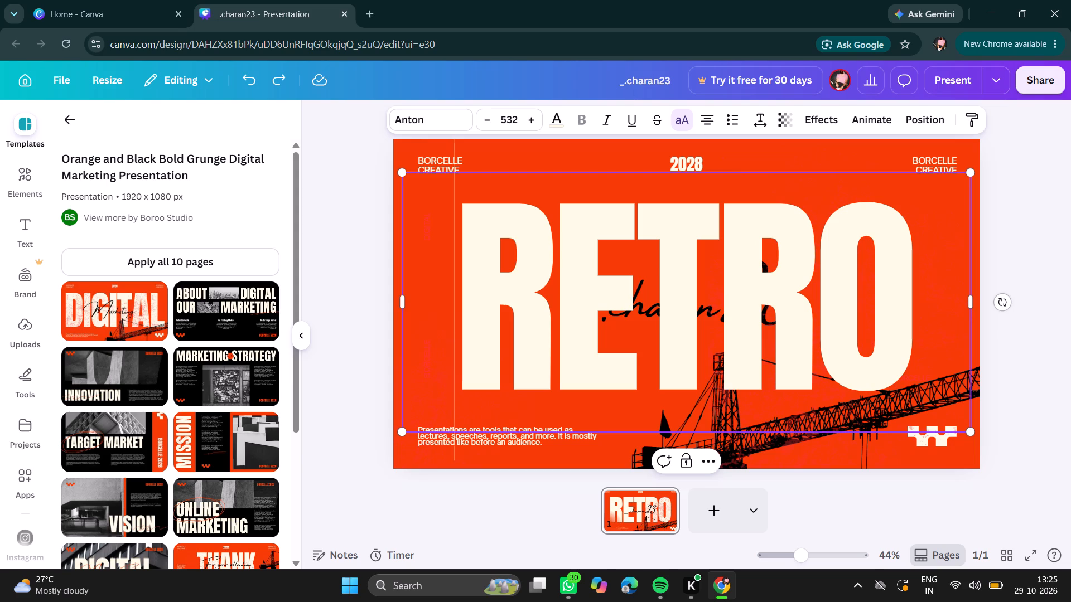
{"action": "left_click", "coordinate": [483, 453]}
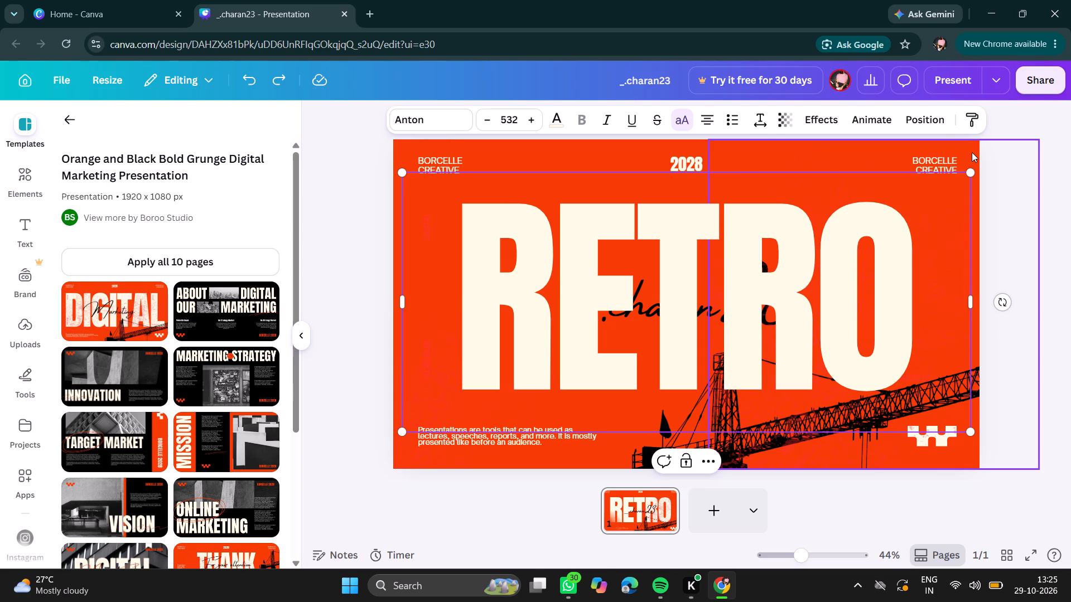
{"action": "left_click", "coordinate": [1004, 294]}
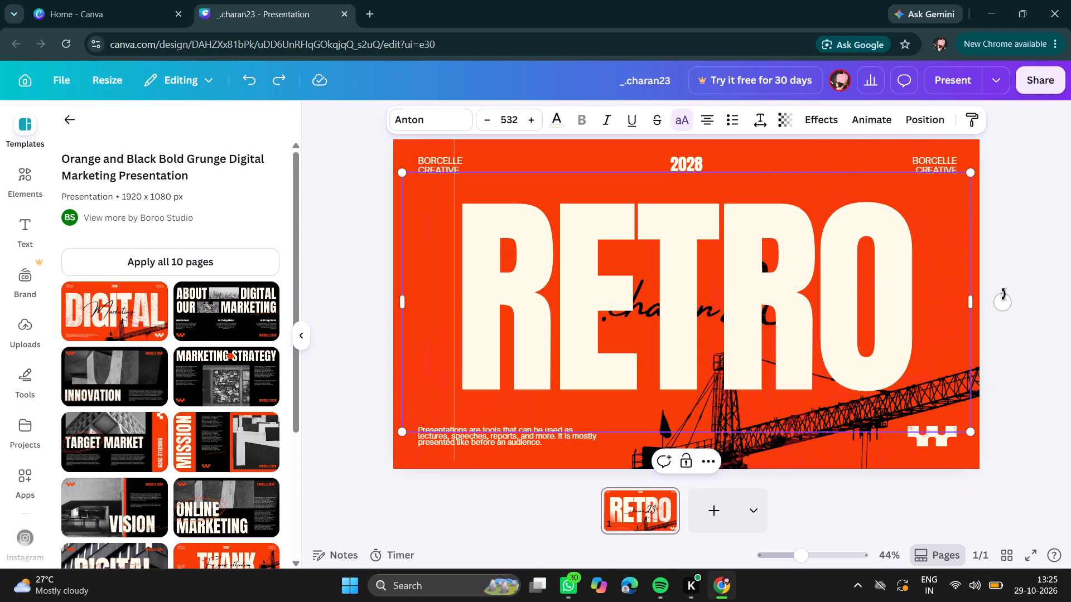
{"action": "left_click", "coordinate": [953, 457]}
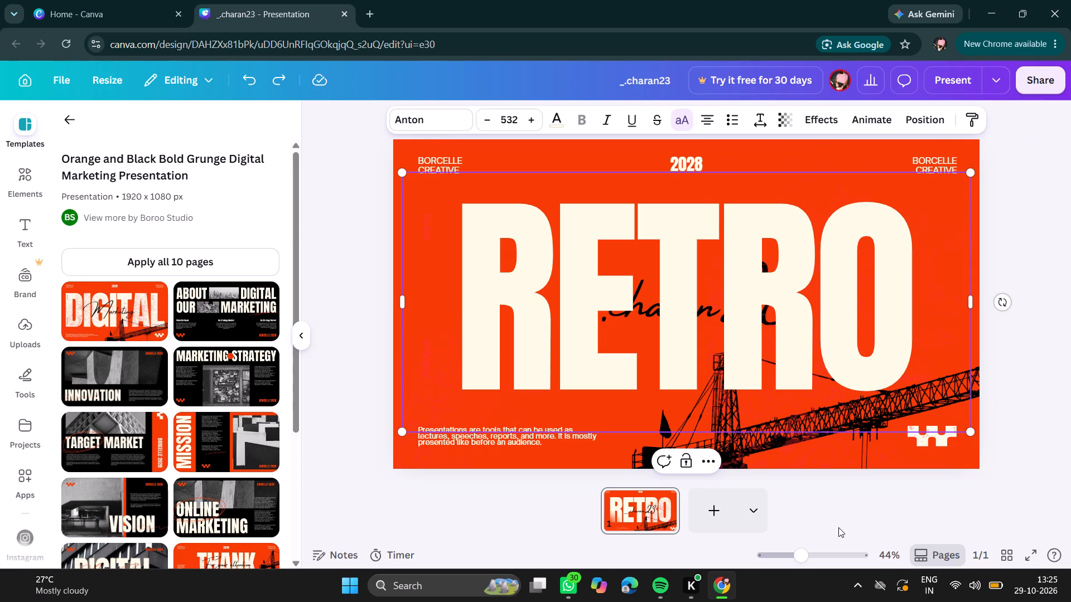
{"action": "left_click", "coordinate": [622, 504]}
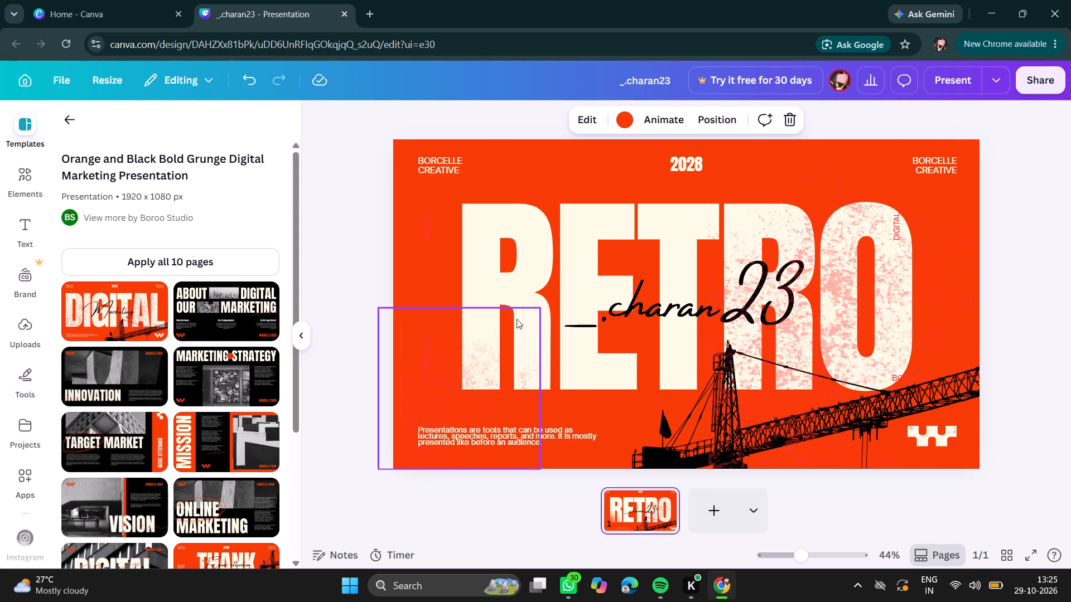
Delete the "BORCELLE CREATIVE" text in the cover's upper-left corner.
{"action": "left_click", "coordinate": [470, 353]}
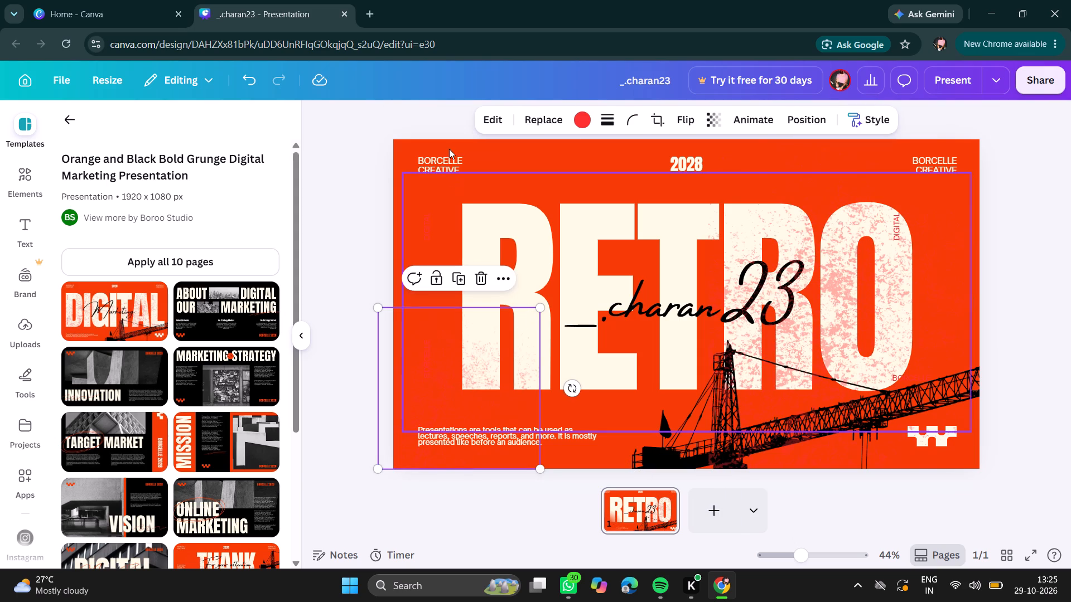
{"action": "left_click", "coordinate": [447, 154]}
{"action": "left_click", "coordinate": [447, 159]}
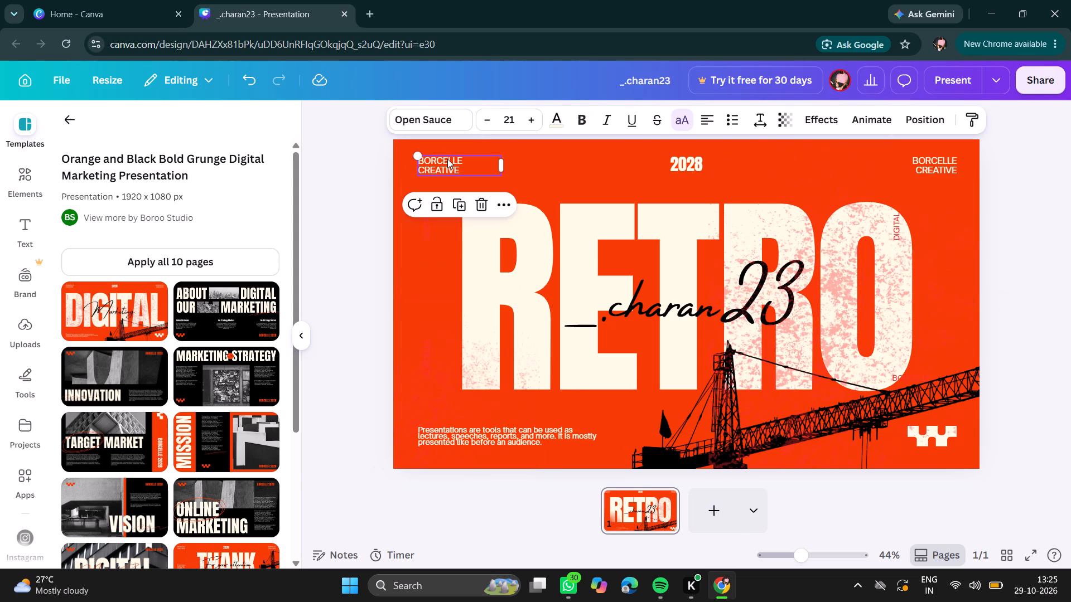
{"action": "left_click", "coordinate": [462, 167]}
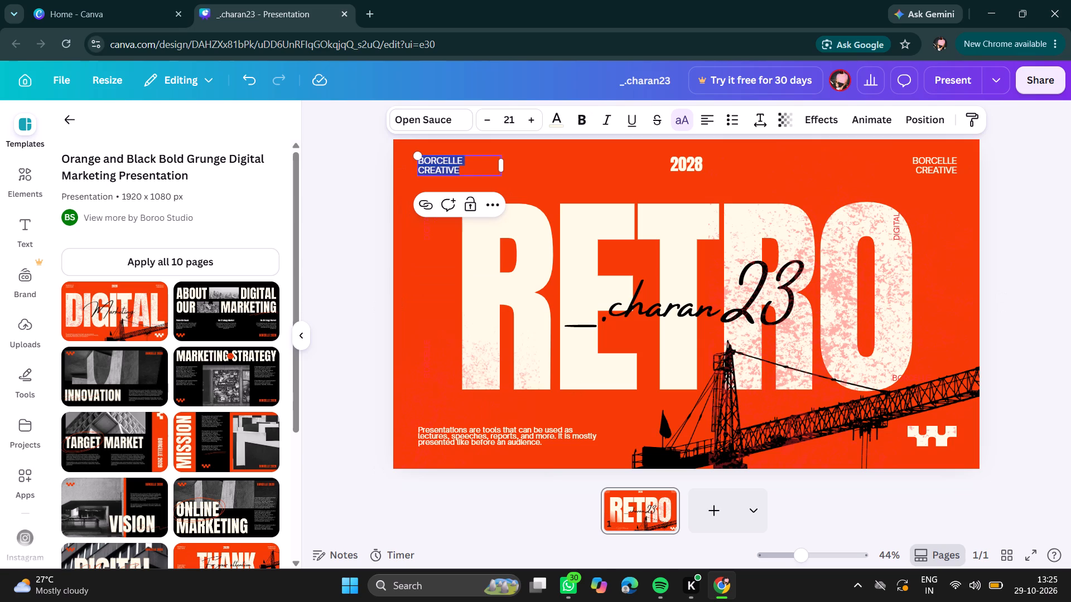
{"action": "key", "text": "BackSpace"}
{"action": "key", "text": "BackSpace"}
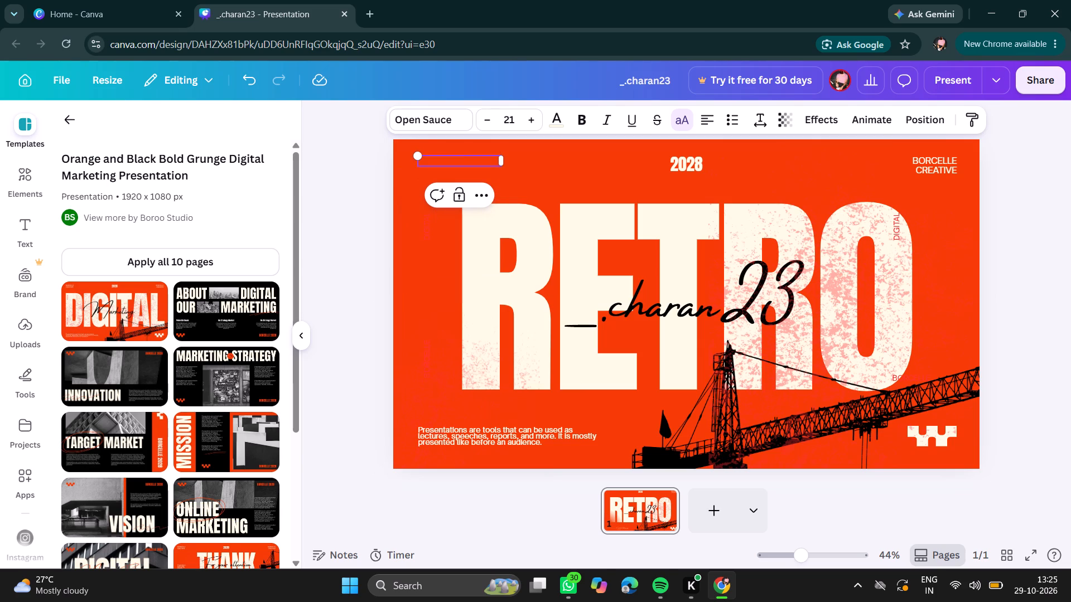
{"action": "left_click", "coordinate": [462, 167]}
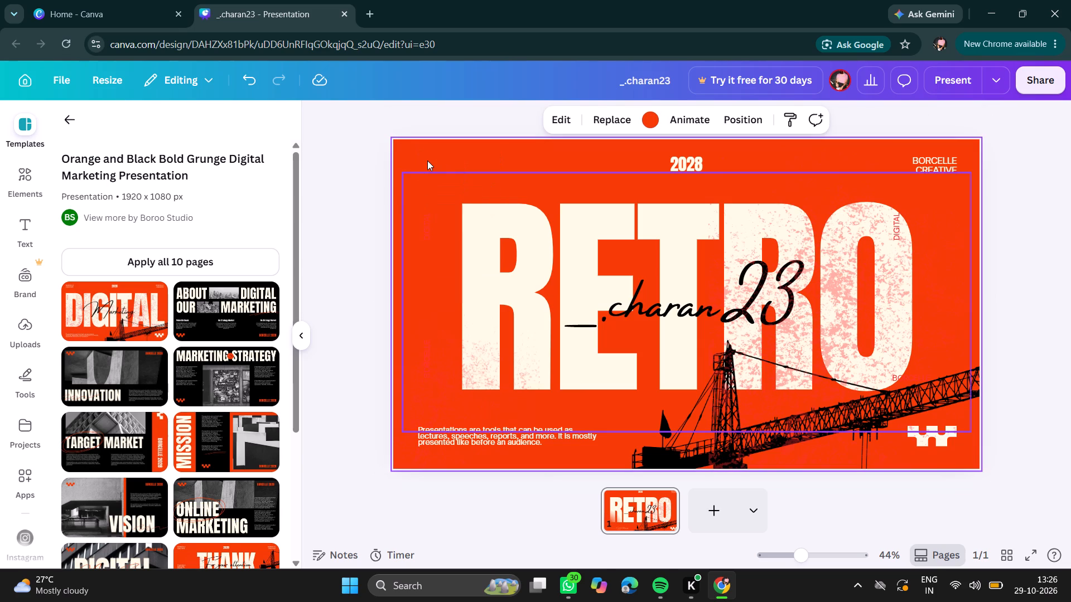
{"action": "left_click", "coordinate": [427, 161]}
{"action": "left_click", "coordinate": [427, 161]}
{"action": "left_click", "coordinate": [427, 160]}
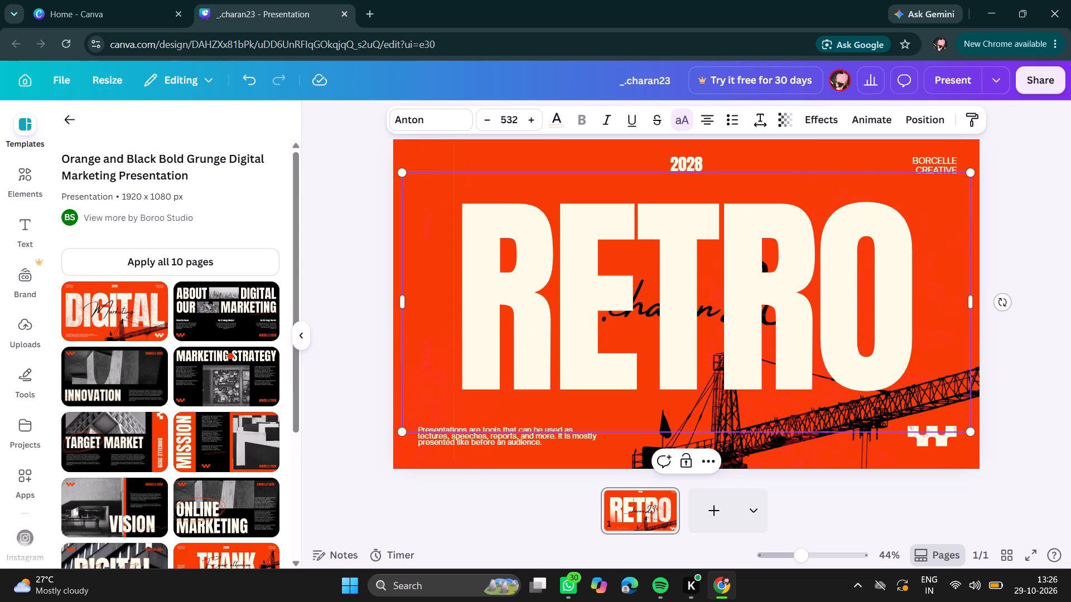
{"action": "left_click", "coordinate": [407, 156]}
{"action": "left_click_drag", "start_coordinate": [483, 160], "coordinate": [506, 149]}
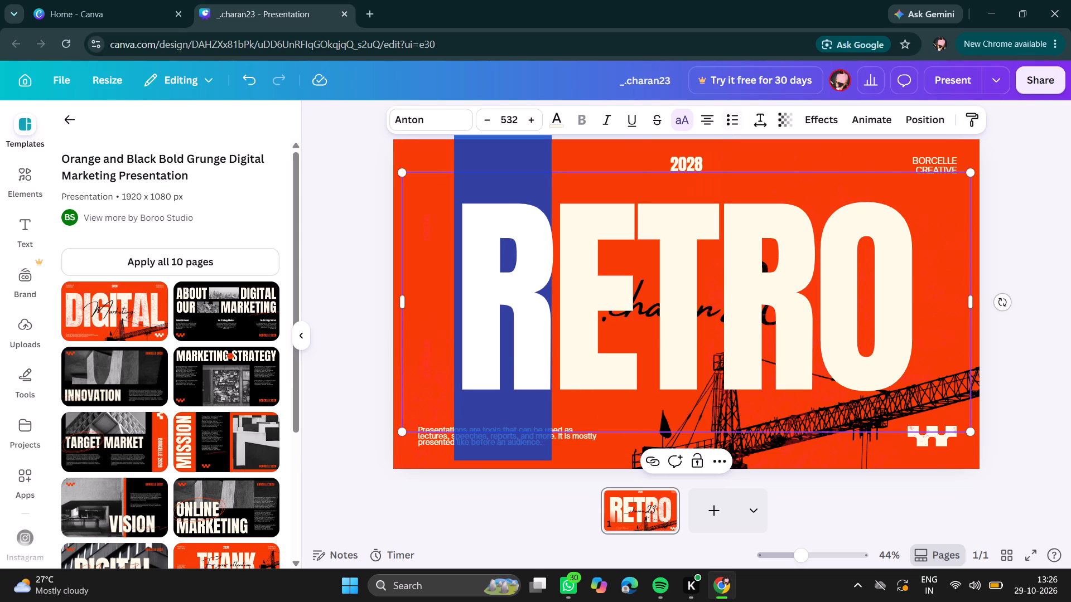
Replace the "2028" text at the cover's top centre with "2026".
{"action": "left_click", "coordinate": [702, 167]}
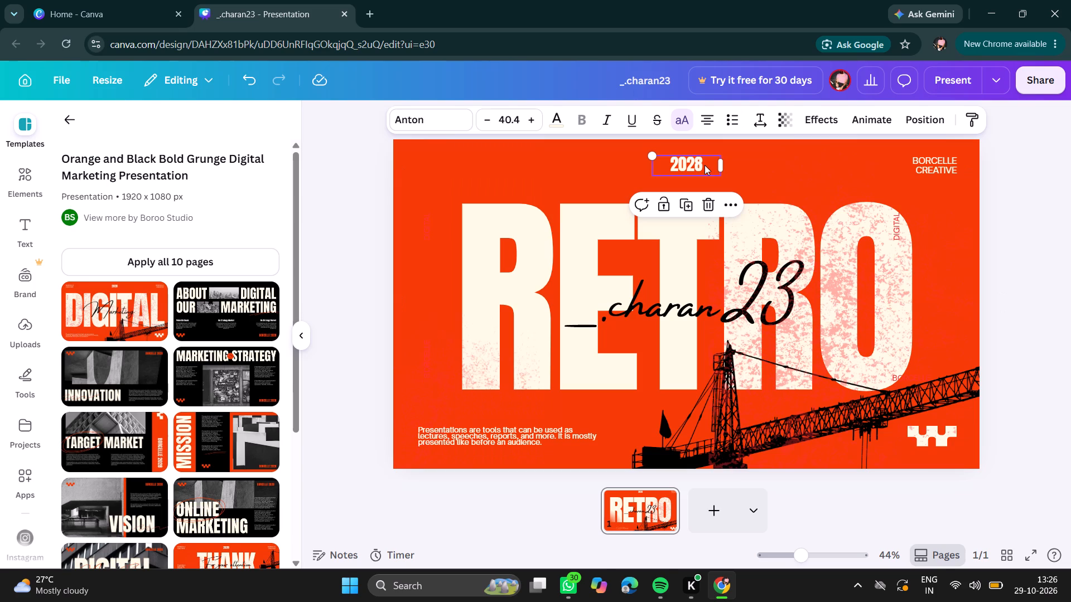
{"action": "left_click", "coordinate": [705, 165]}
{"action": "key", "text": "BackSpace"}
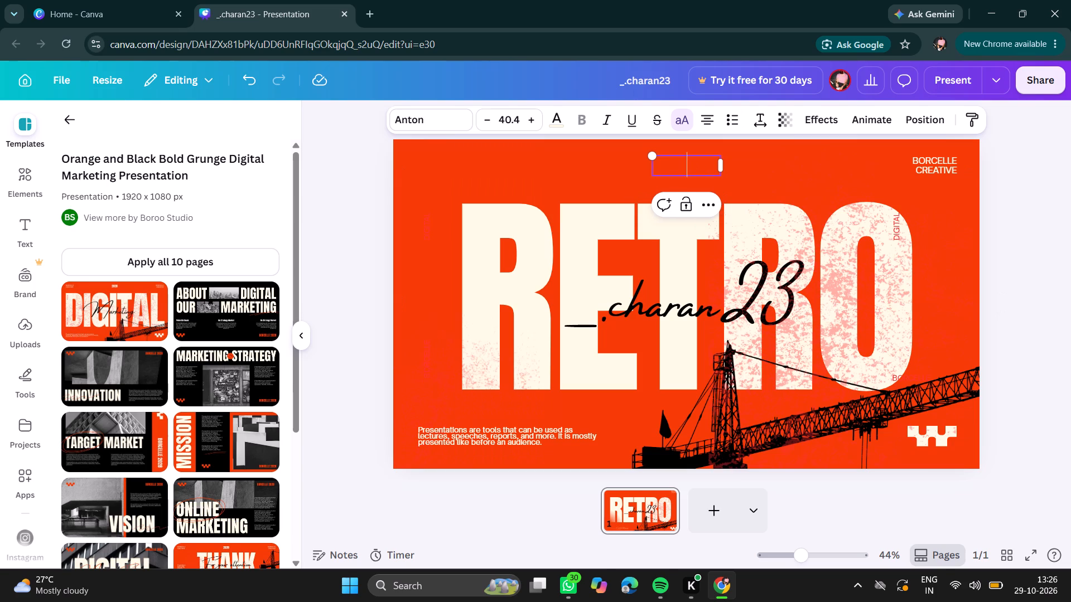
{"action": "type", "text": "2026"}
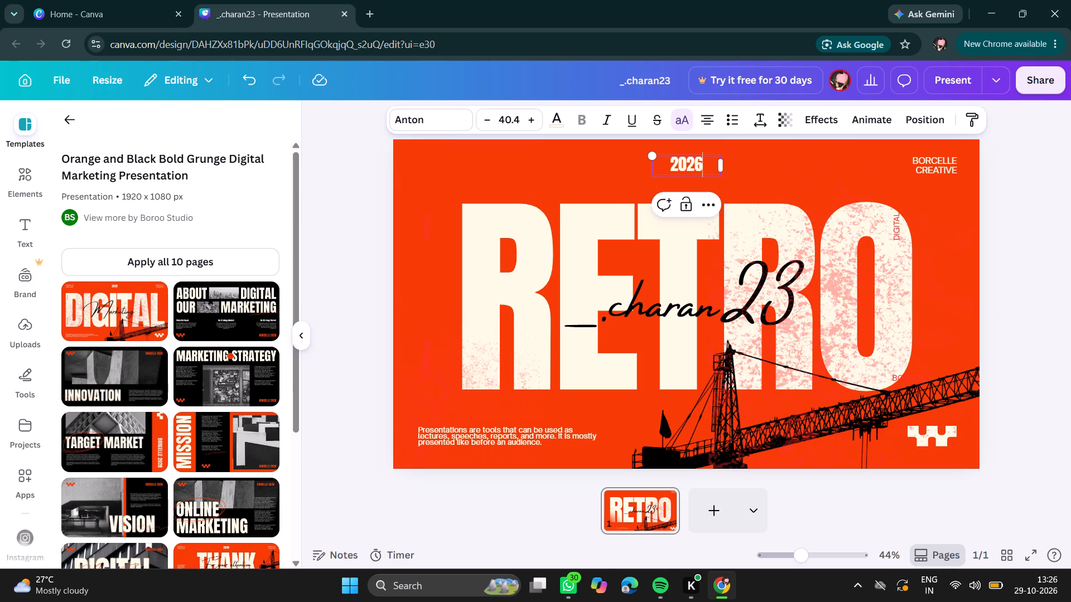
{"action": "left_click", "coordinate": [910, 159]}
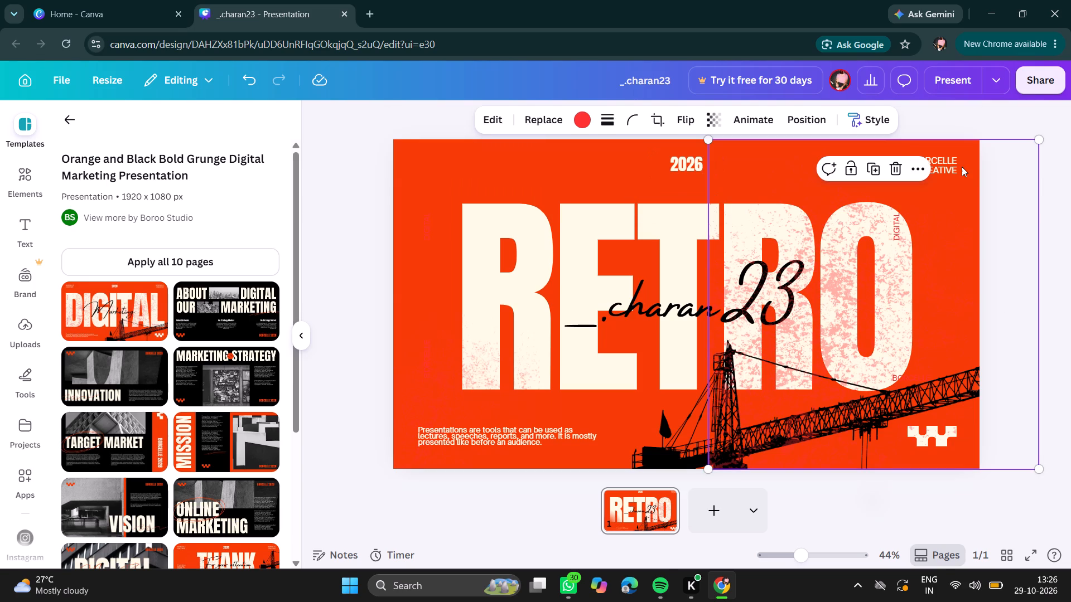
{"action": "left_click", "coordinate": [959, 164]}
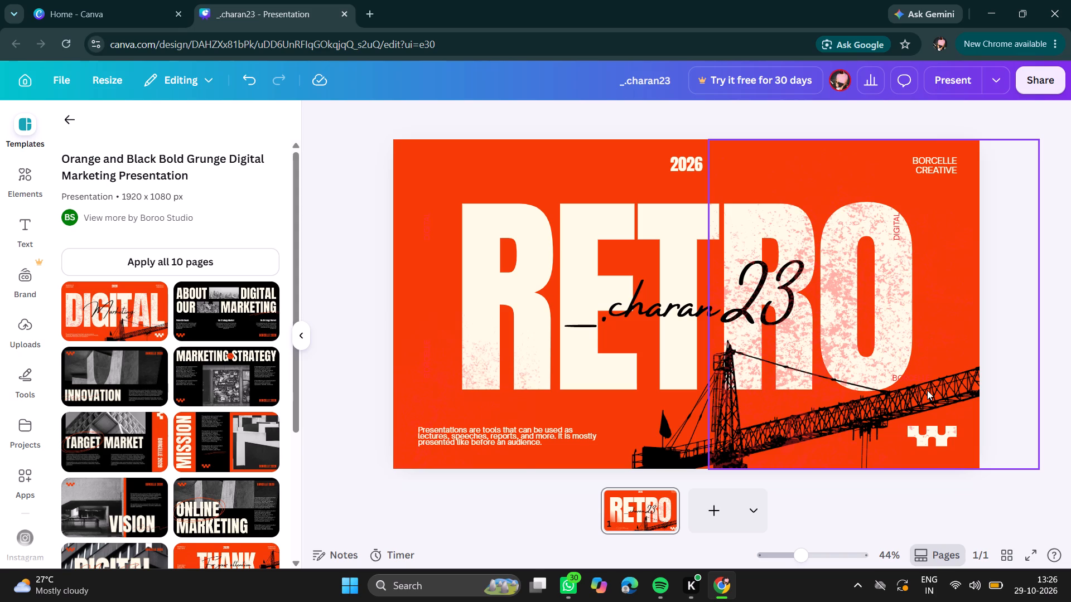
Enlarge the speckle texture in the cover's lower-left corner so it covers the whole left half of the "RETRO" title.
{"action": "left_click", "coordinate": [448, 369]}
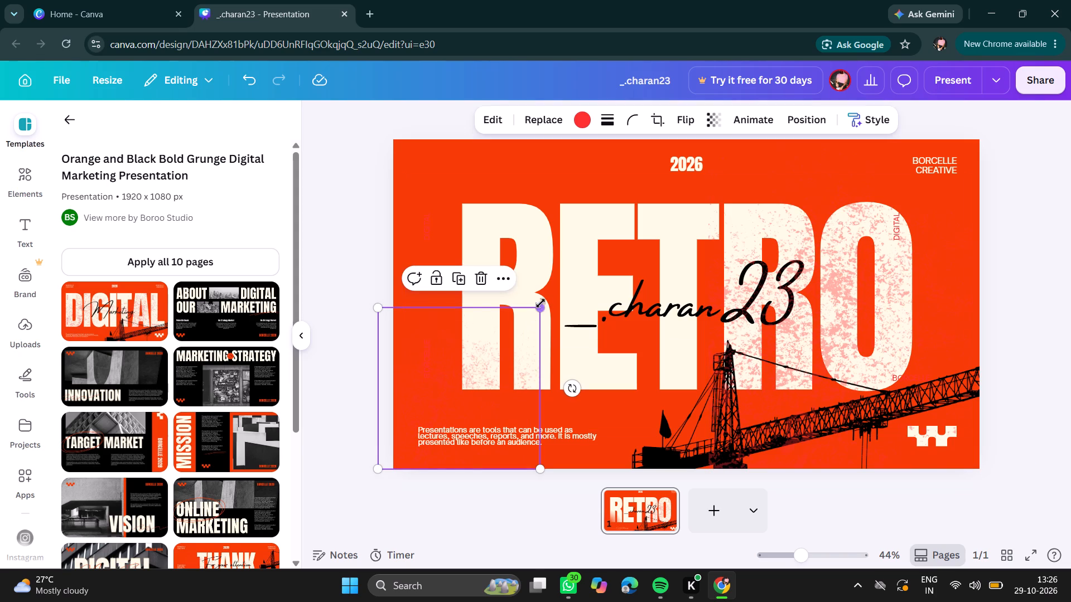
{"action": "left_click_drag", "start_coordinate": [541, 307], "coordinate": [668, 103]}
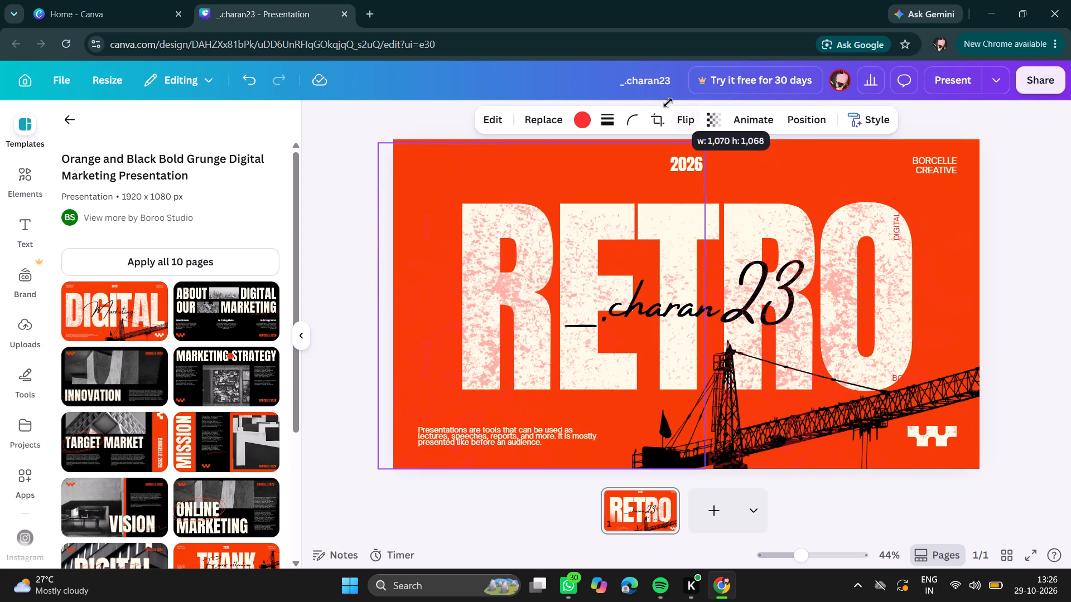
{"action": "left_click_drag", "start_coordinate": [668, 103], "coordinate": [679, 85]}
{"action": "left_click", "coordinate": [645, 461]}
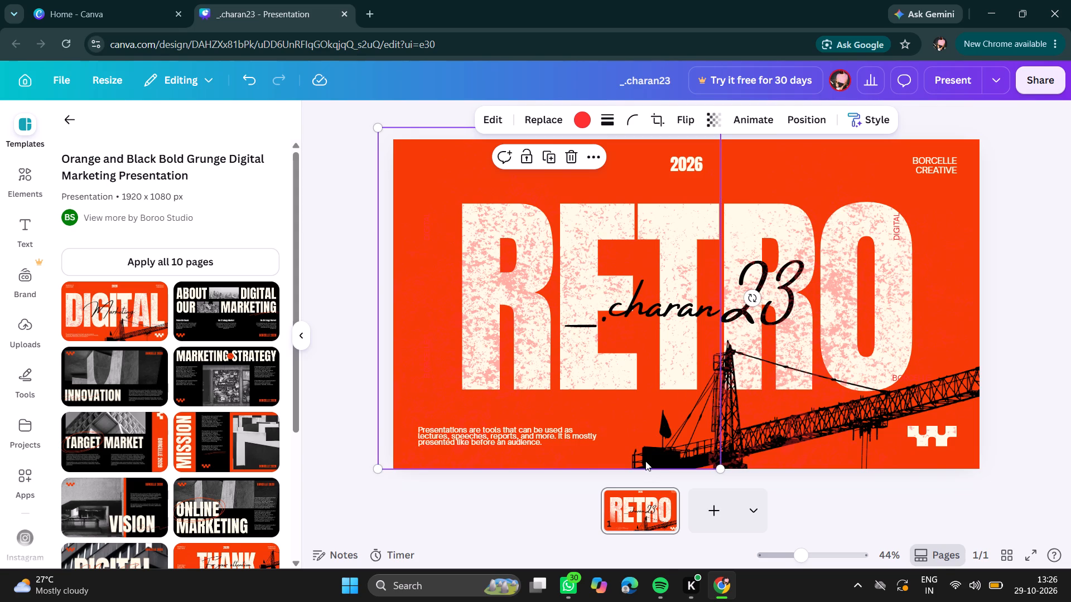
{"action": "left_click", "coordinate": [776, 423]}
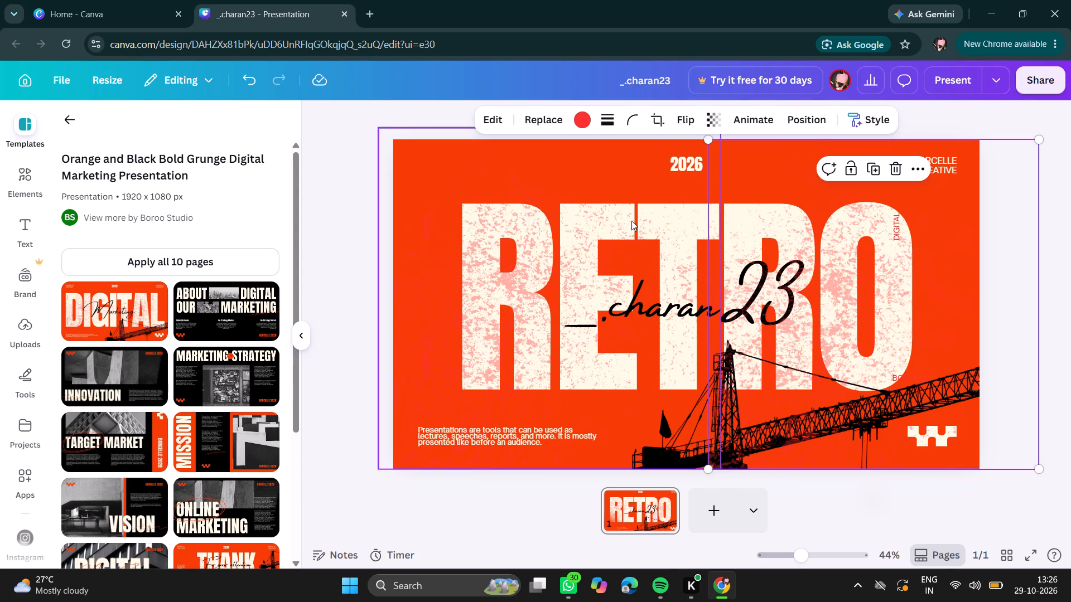
{"action": "left_click", "coordinate": [543, 314]}
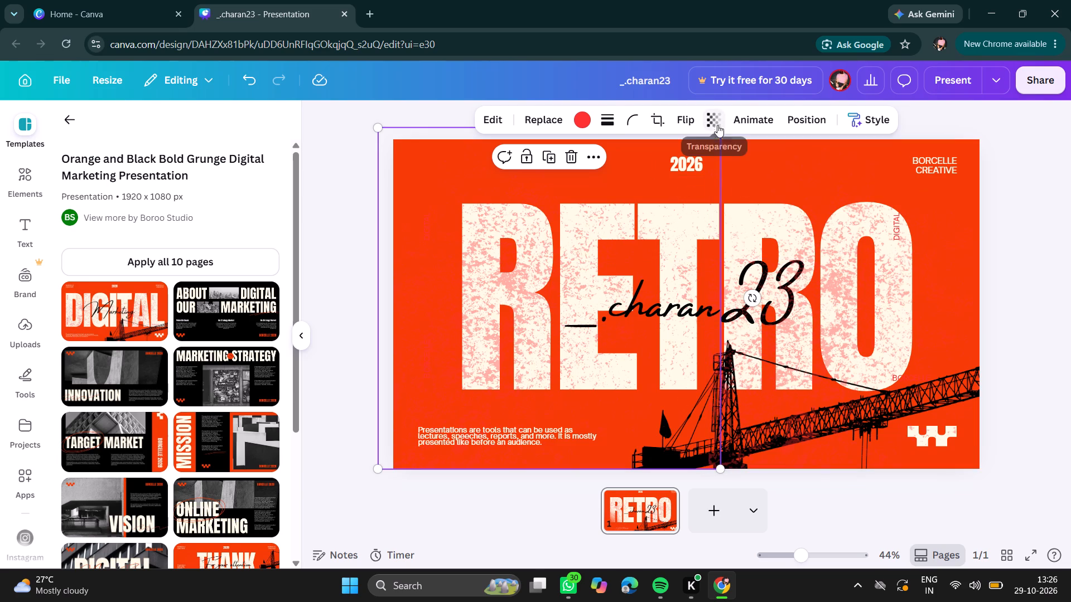
Turn off uppercase for the "2026" text and colour it black.
{"action": "left_click", "coordinate": [680, 169]}
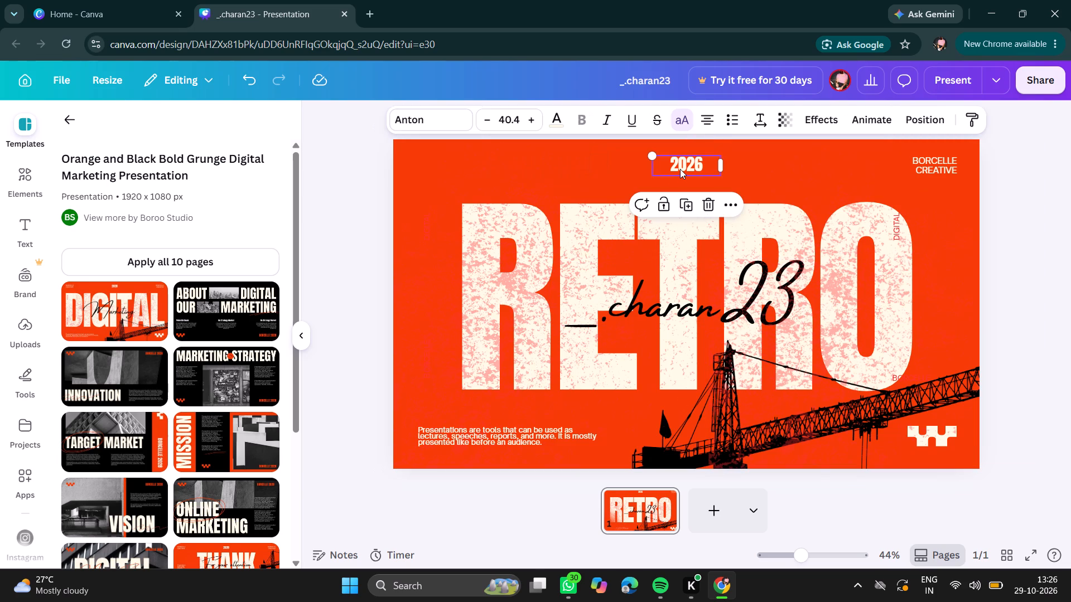
{"action": "left_click", "coordinate": [685, 116]}
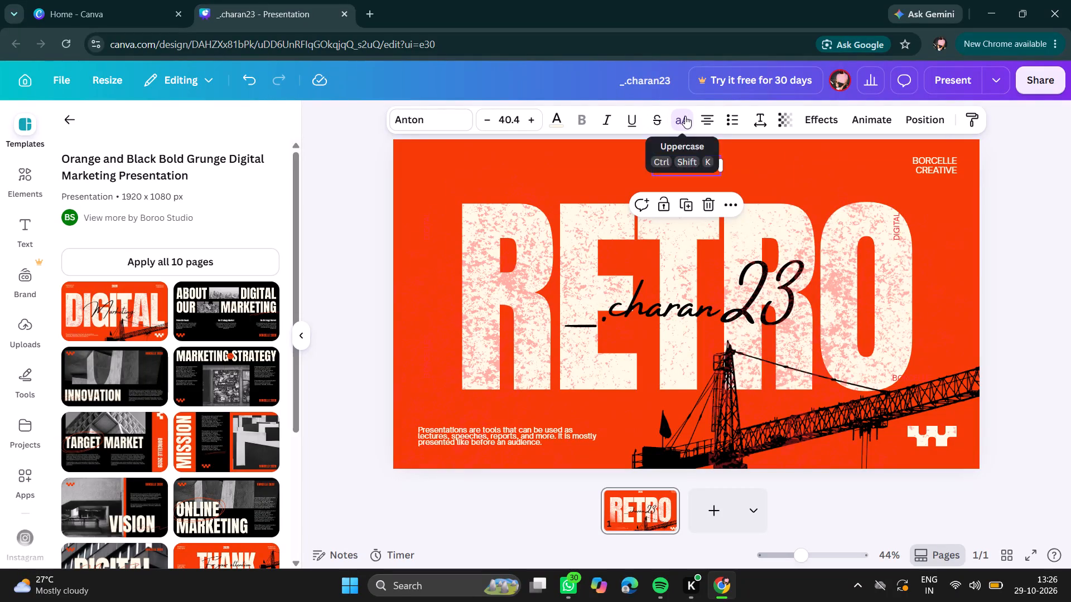
{"action": "left_click", "coordinate": [685, 116]}
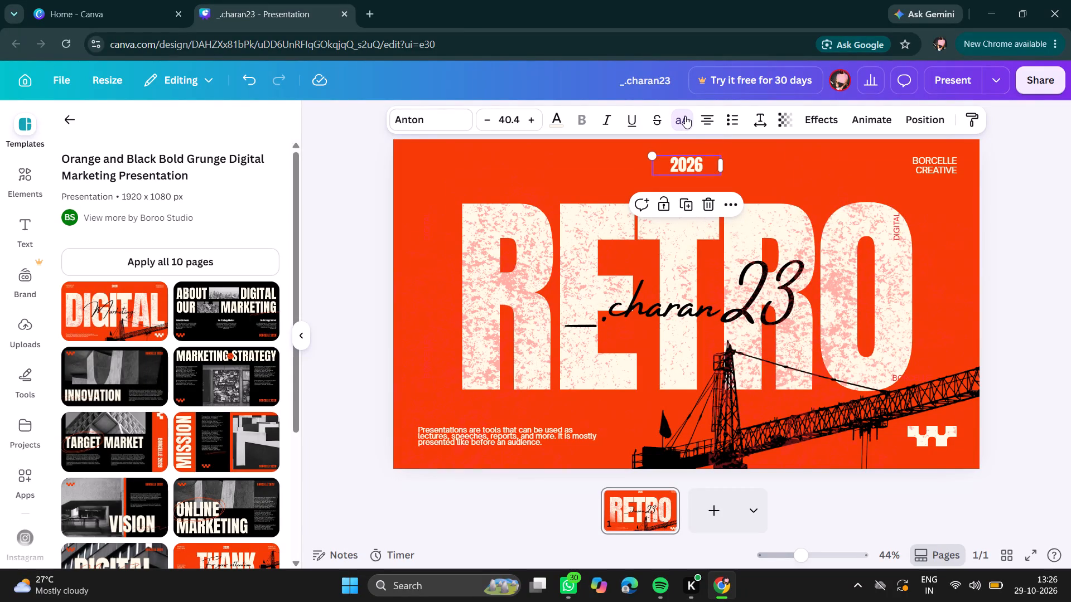
{"action": "left_click", "coordinate": [685, 116]}
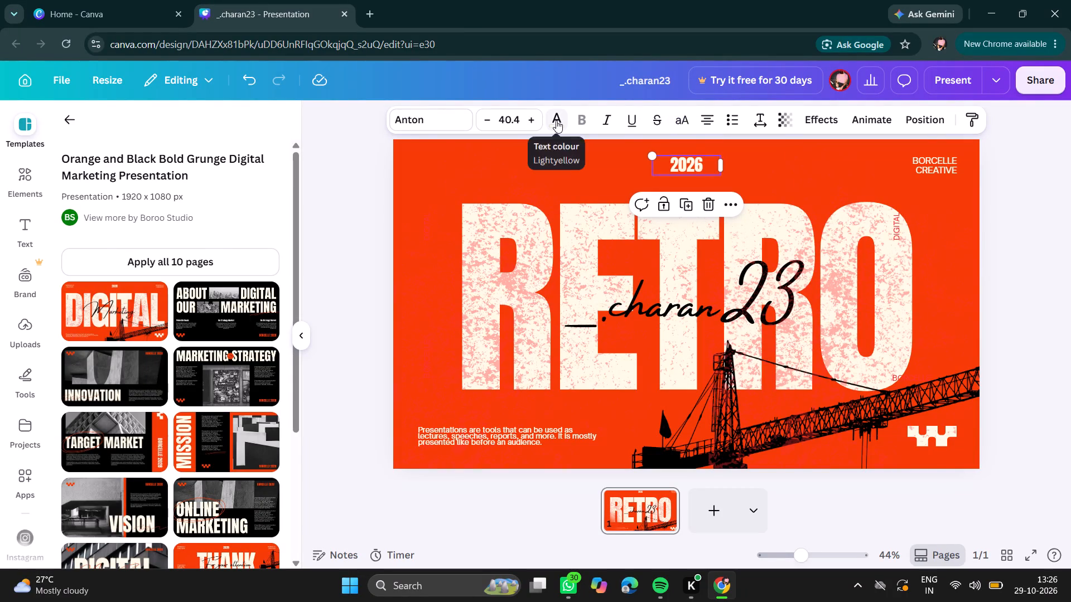
{"action": "left_click", "coordinate": [556, 120]}
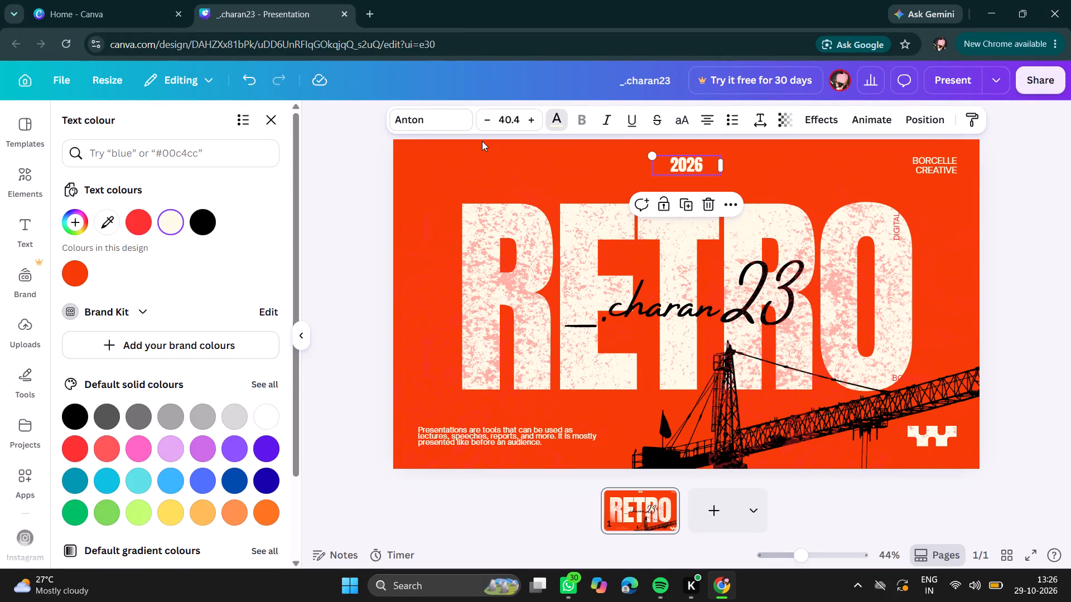
{"action": "left_click", "coordinate": [208, 220]}
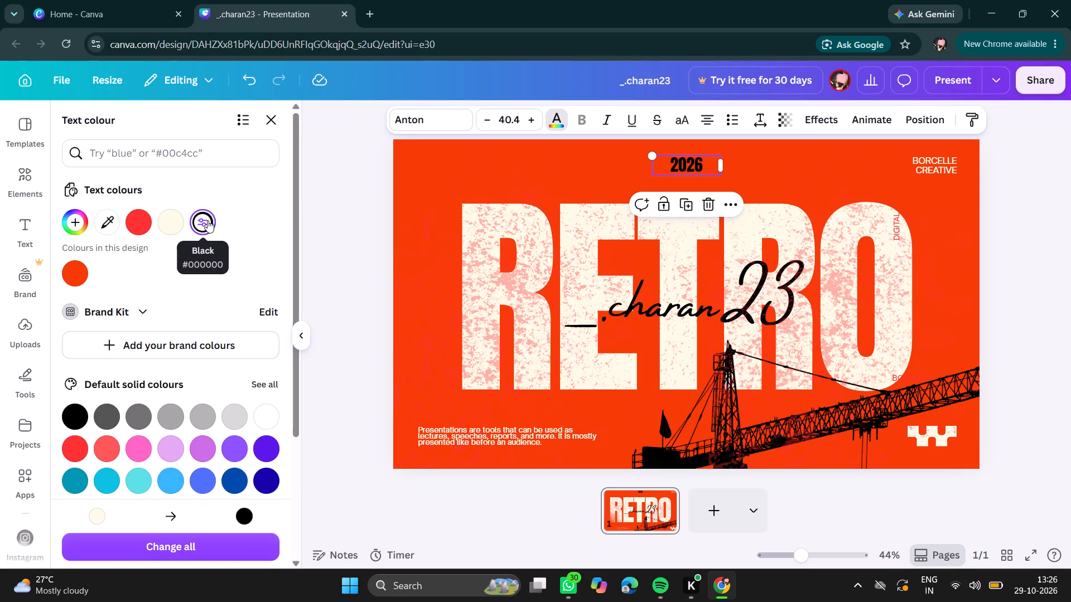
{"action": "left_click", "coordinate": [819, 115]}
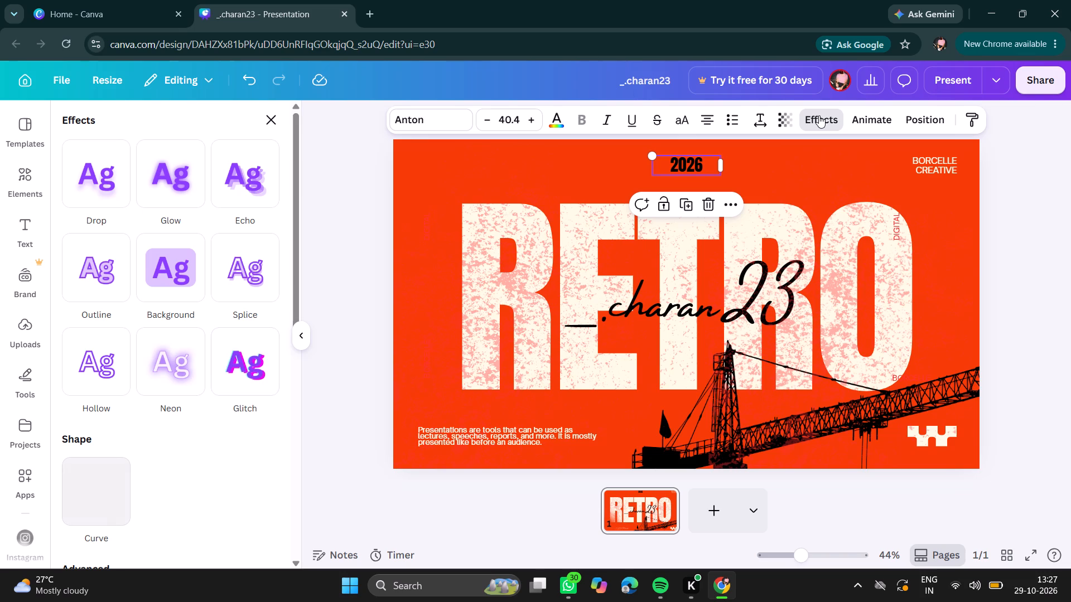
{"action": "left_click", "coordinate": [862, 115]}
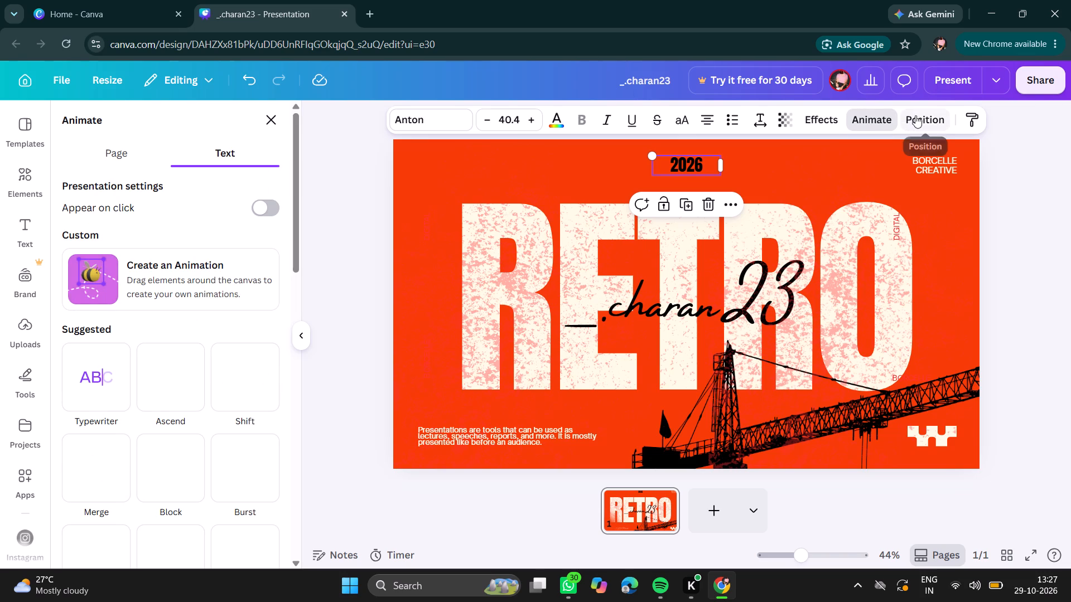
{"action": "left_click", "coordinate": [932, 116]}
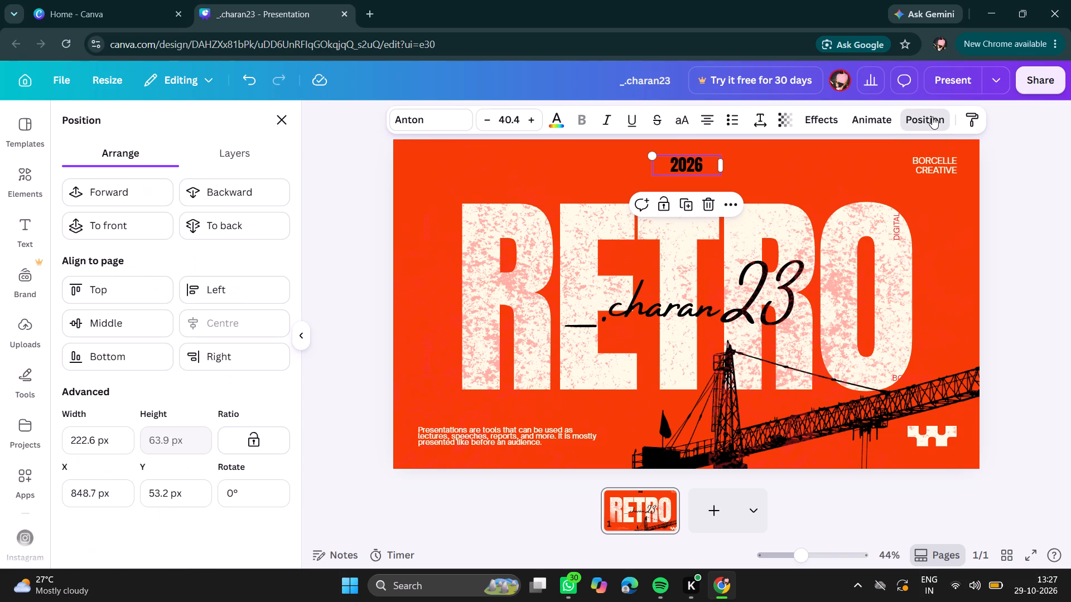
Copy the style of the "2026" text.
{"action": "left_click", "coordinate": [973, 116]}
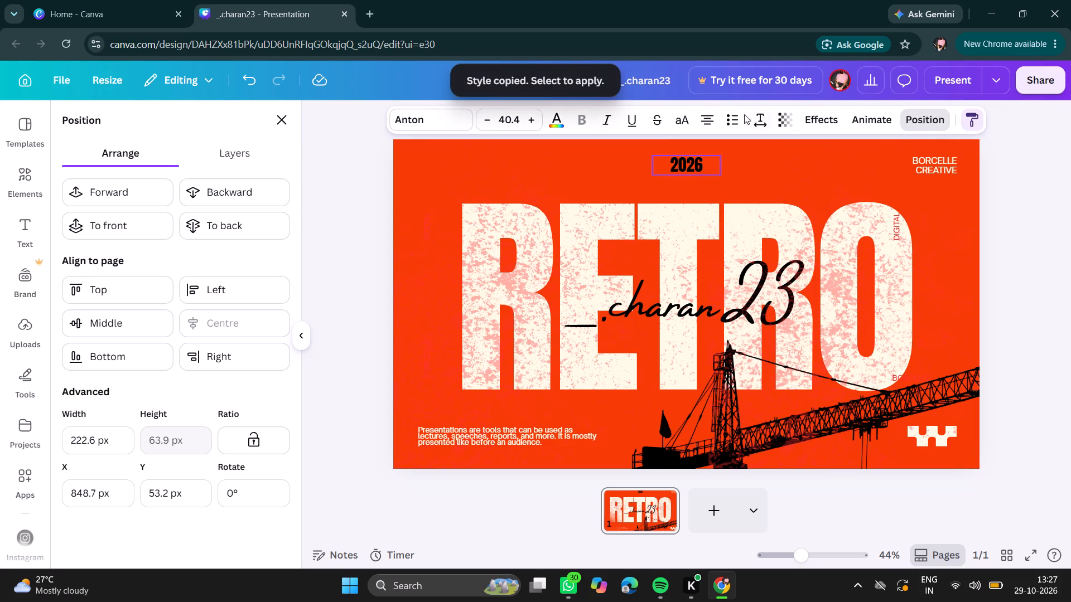
Fade the "2026" text by lowering its transparency value to below 60.
{"action": "left_click", "coordinate": [779, 117]}
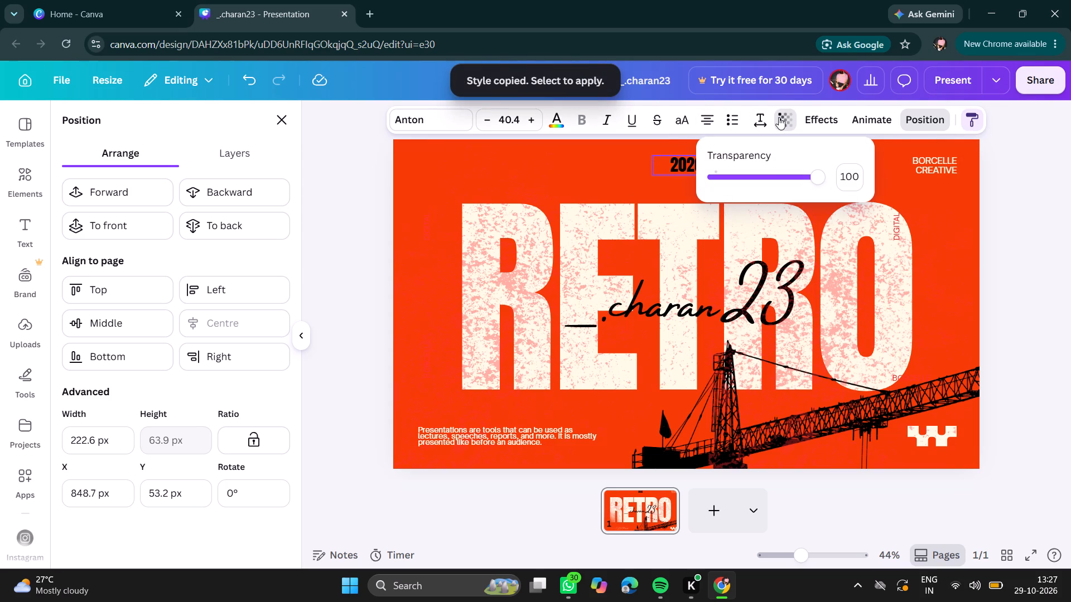
{"action": "left_click", "coordinate": [776, 168]}
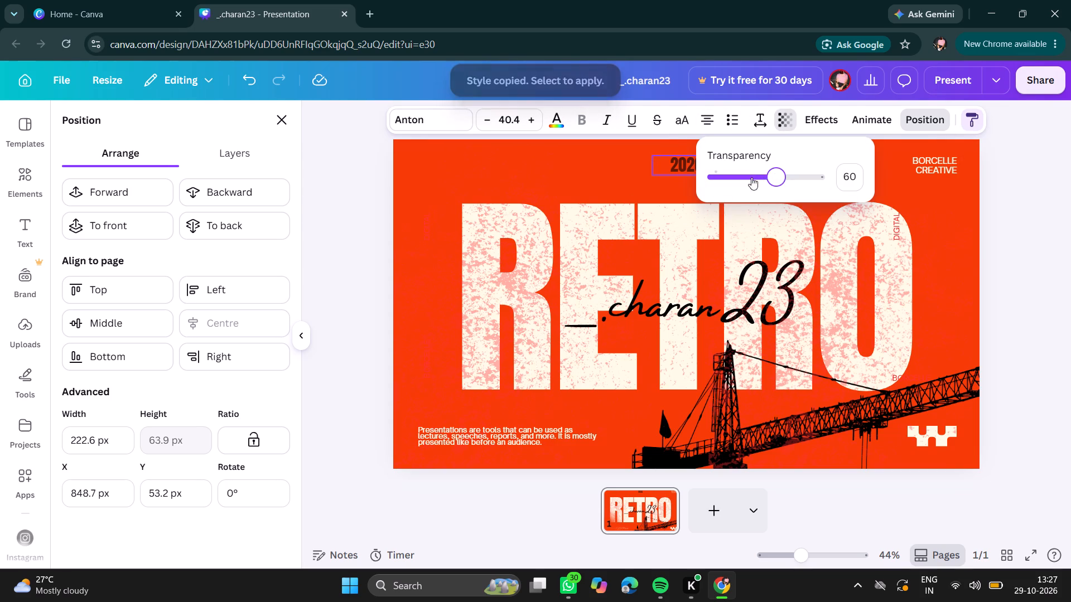
{"action": "left_click", "coordinate": [751, 177]}
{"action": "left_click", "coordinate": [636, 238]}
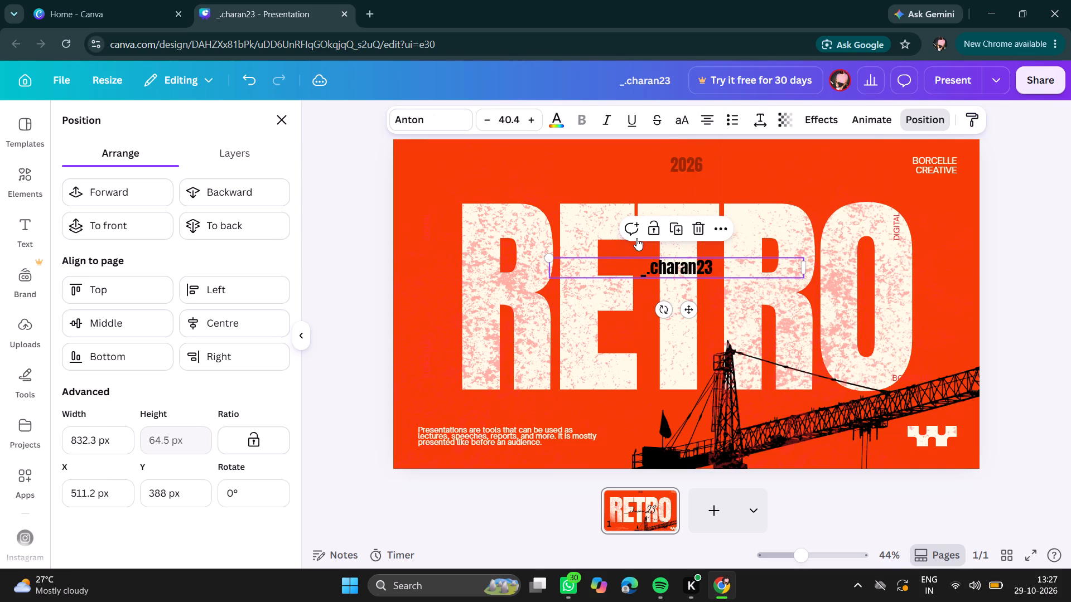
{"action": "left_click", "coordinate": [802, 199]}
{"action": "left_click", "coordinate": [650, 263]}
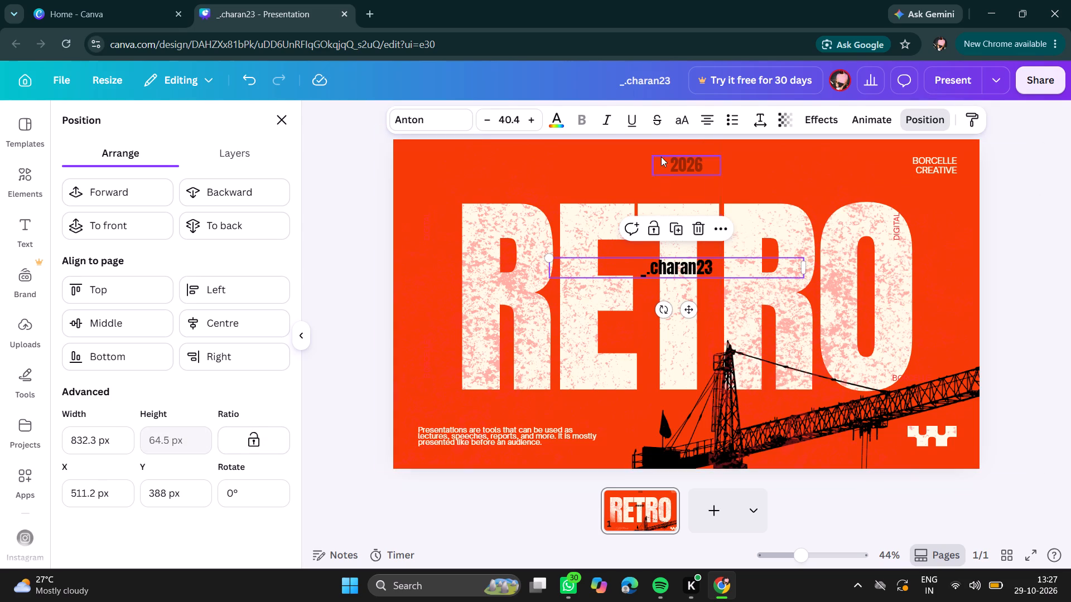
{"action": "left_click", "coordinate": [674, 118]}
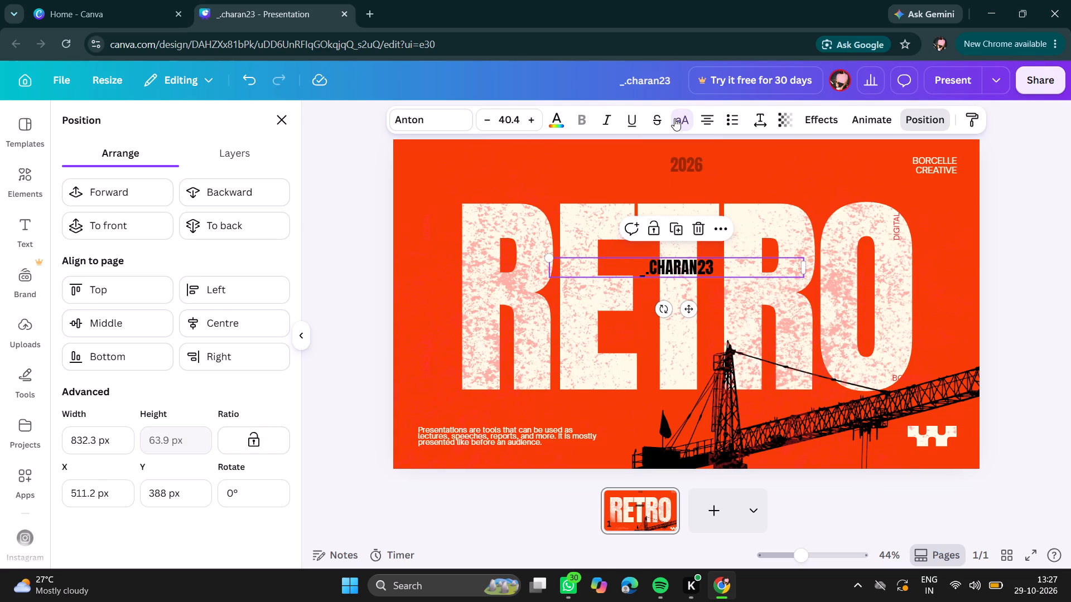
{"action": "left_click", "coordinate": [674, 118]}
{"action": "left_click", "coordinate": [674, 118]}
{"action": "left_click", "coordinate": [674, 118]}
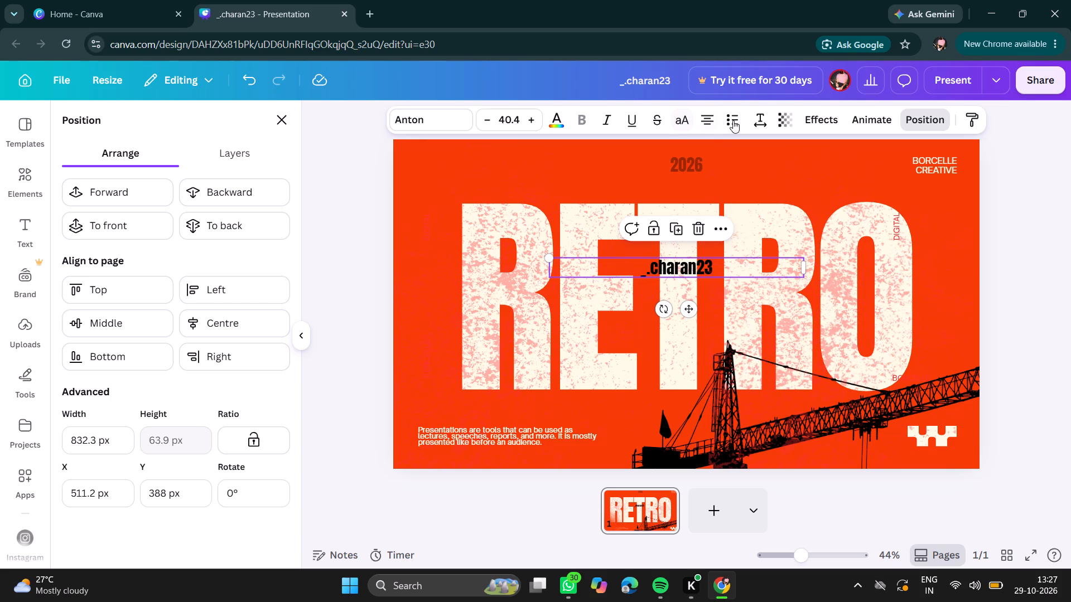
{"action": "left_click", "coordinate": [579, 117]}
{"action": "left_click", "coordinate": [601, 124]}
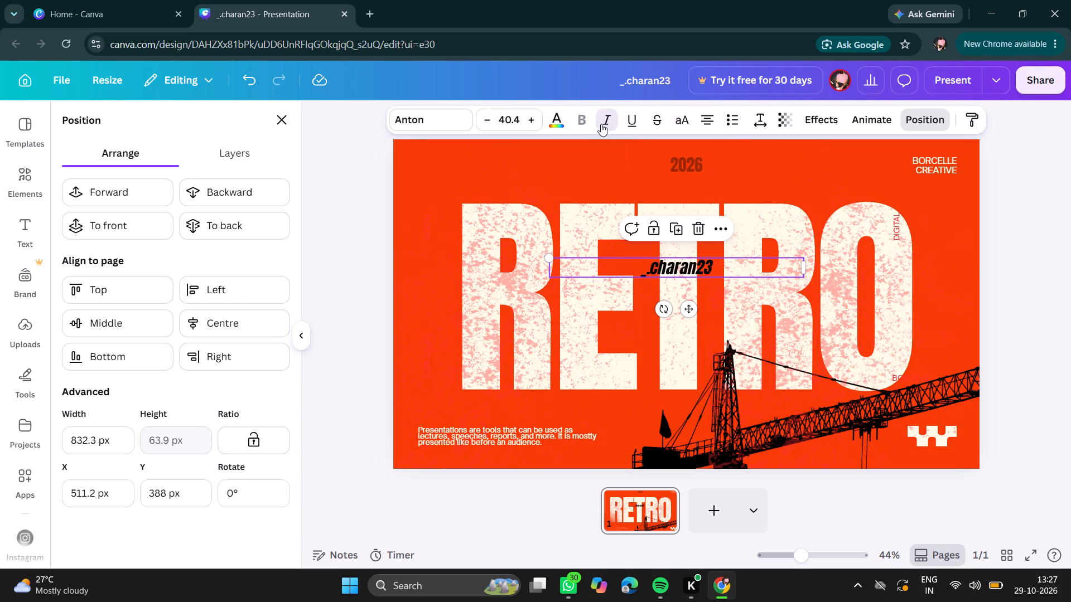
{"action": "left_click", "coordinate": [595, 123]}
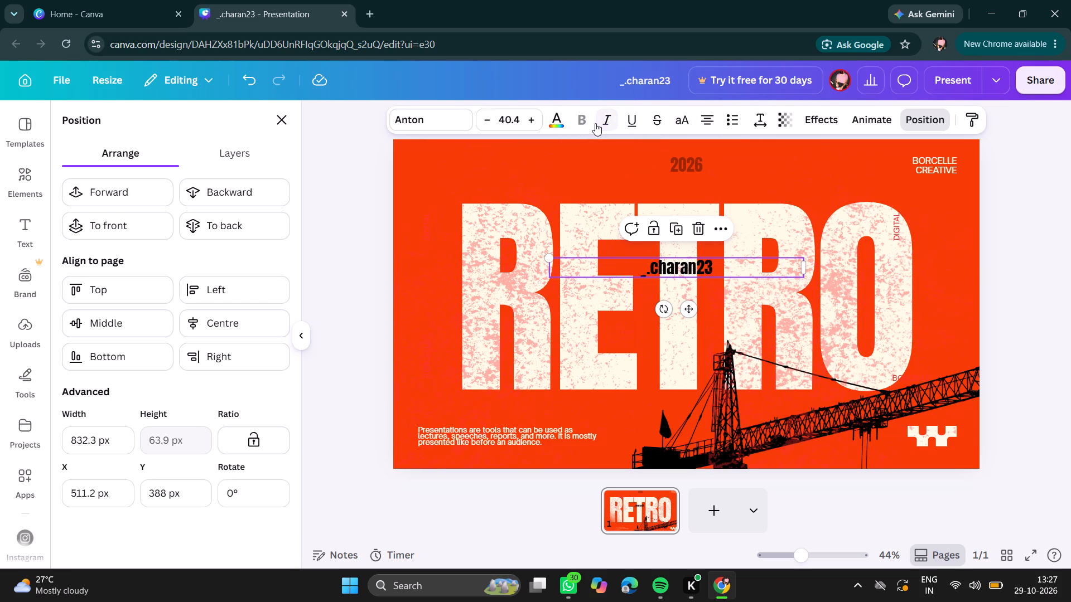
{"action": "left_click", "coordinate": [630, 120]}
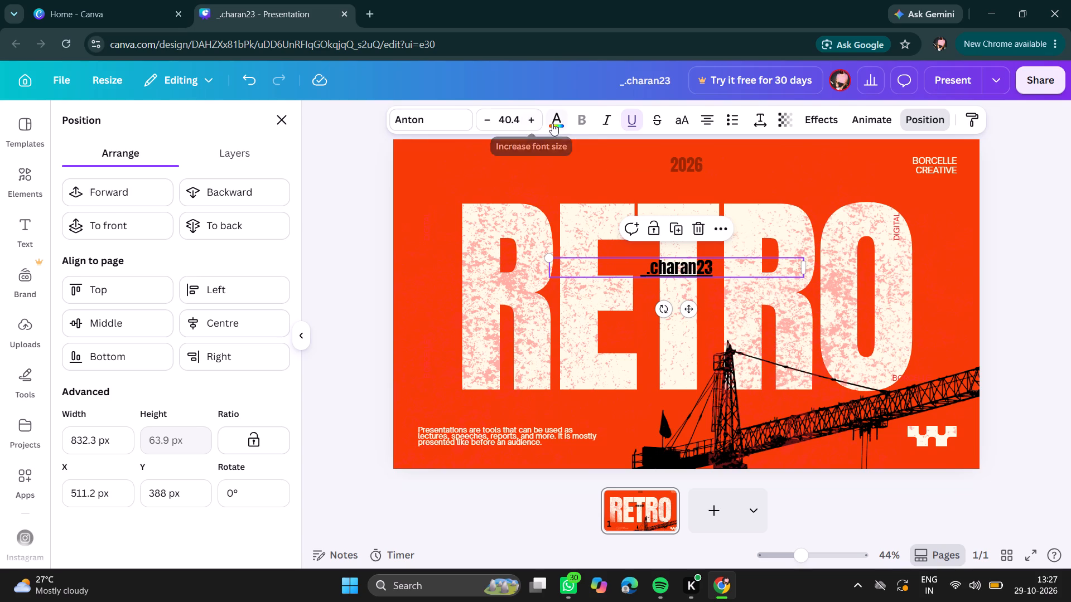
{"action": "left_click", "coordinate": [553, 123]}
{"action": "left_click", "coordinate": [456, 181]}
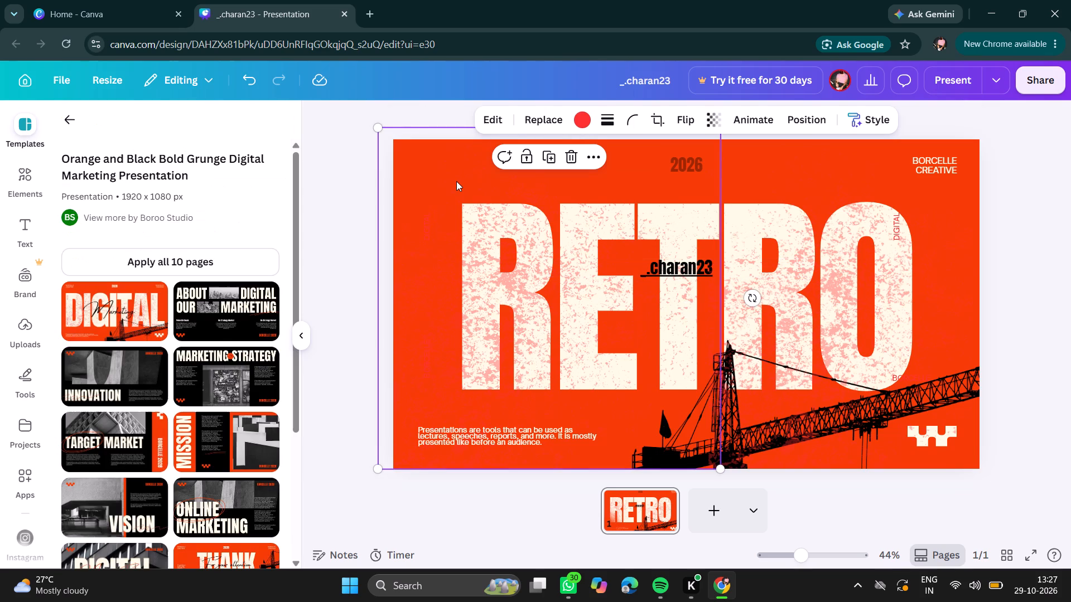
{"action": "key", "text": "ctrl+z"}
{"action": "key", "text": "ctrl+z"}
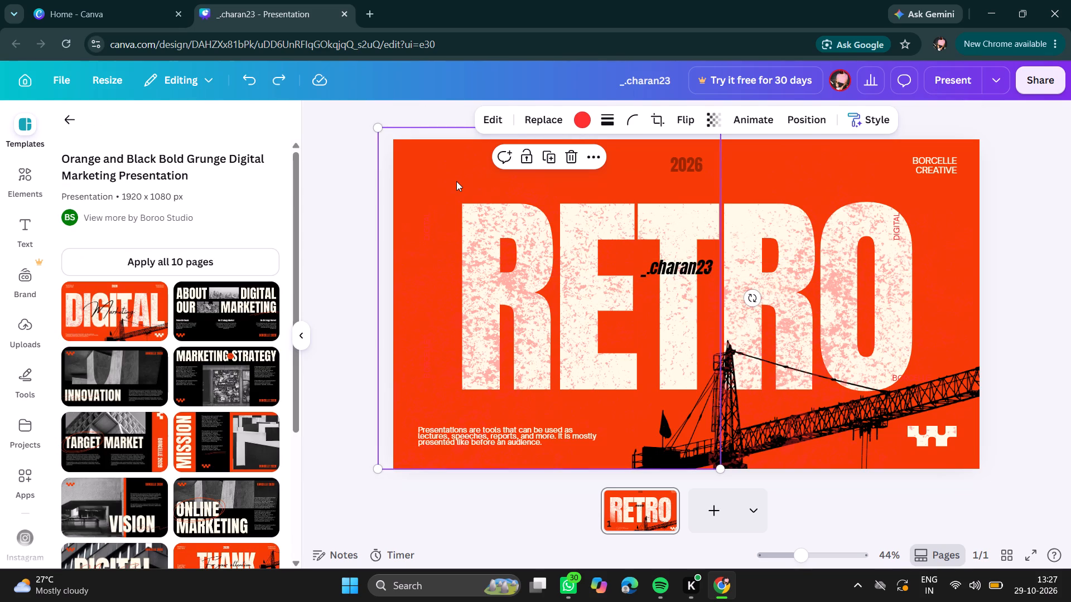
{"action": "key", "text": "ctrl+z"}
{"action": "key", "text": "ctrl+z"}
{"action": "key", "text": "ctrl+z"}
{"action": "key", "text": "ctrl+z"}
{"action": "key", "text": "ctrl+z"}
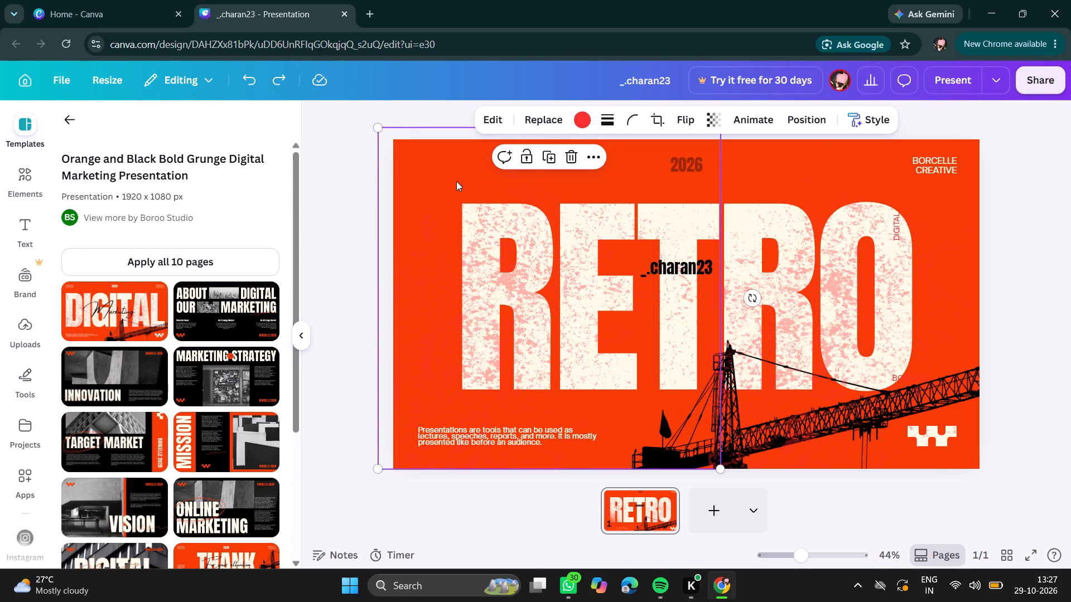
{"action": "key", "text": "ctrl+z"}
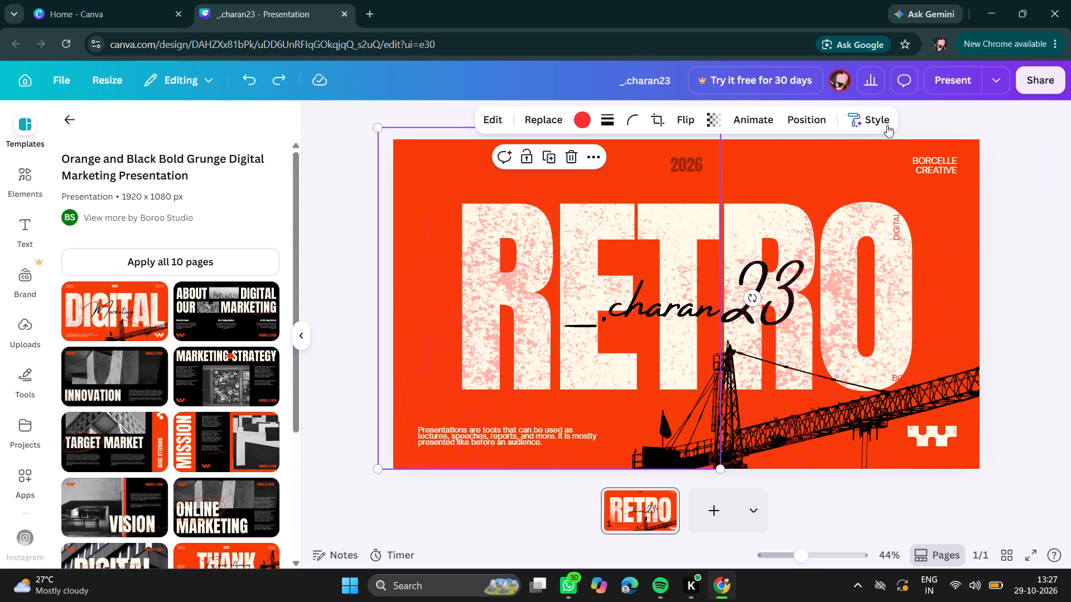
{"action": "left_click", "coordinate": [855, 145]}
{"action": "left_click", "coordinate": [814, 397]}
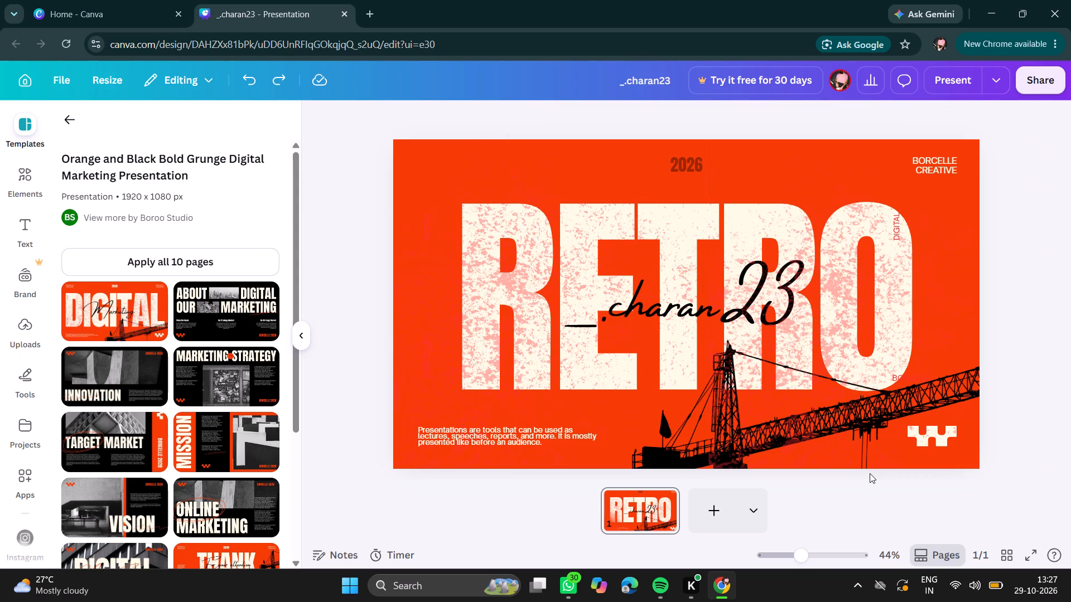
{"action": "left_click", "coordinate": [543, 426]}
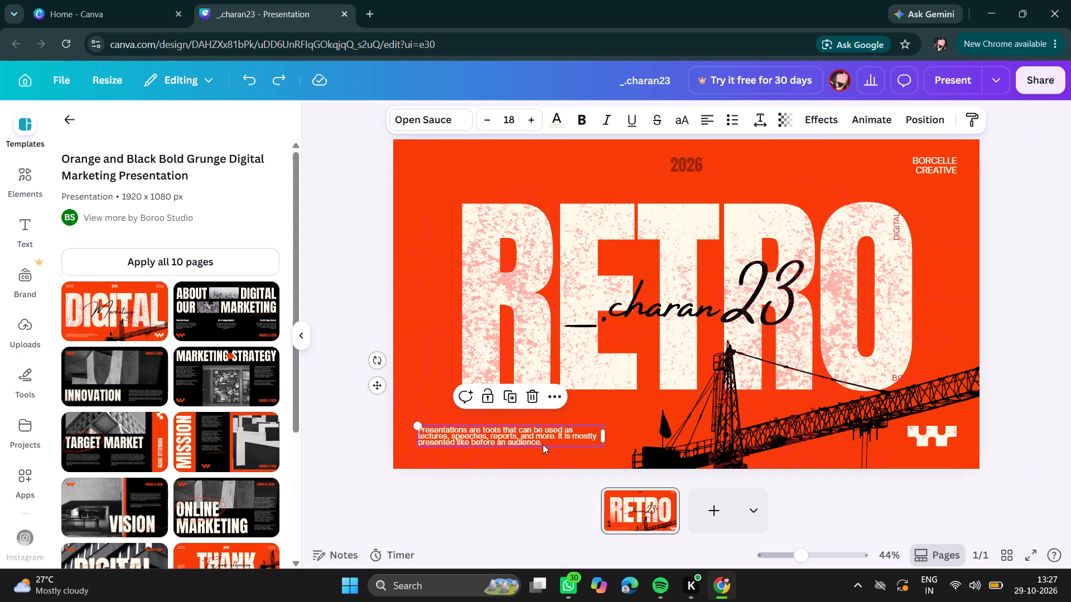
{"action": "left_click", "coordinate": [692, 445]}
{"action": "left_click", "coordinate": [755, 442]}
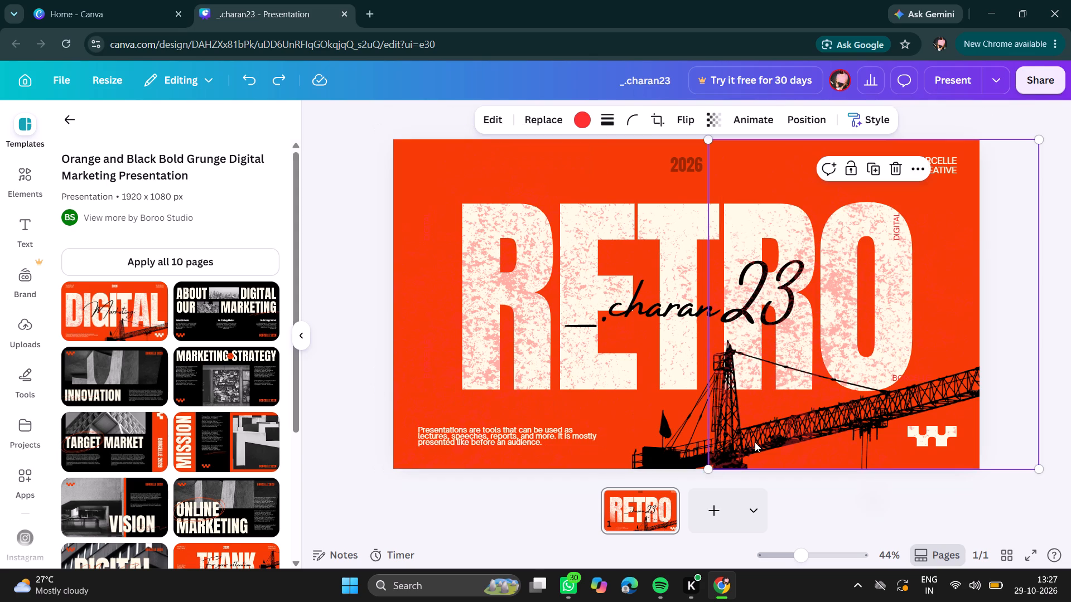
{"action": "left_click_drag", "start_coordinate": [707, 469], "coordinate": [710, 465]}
Shrink the texture over the cover's right half to about 1,043 × 1,041, aligning its inner edge with the other texture.
{"action": "left_click_drag", "start_coordinate": [710, 465], "coordinate": [719, 463]}
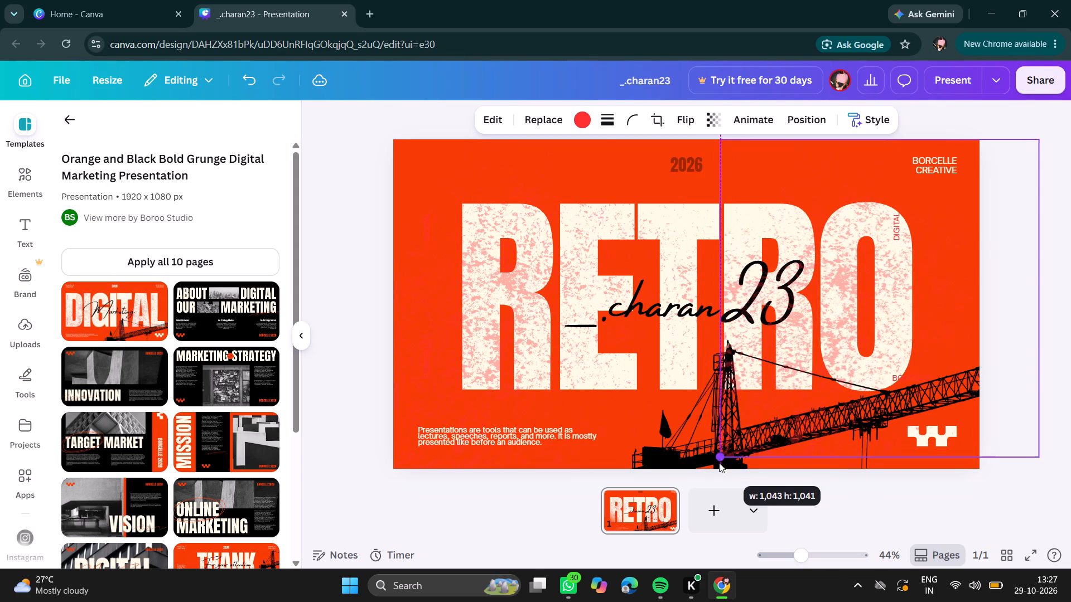
{"action": "left_click_drag", "start_coordinate": [719, 463], "coordinate": [717, 464]}
Replace the small paragraph below the "RETRO" title with "this is my instagram accout just come on".
{"action": "left_click", "coordinate": [501, 432]}
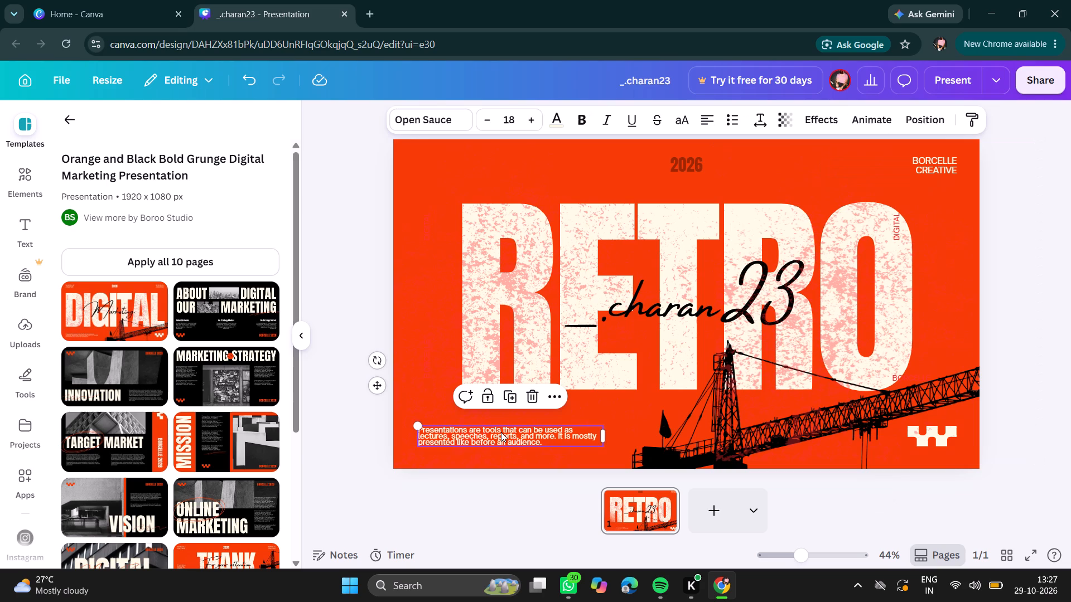
{"action": "left_click", "coordinate": [543, 441]}
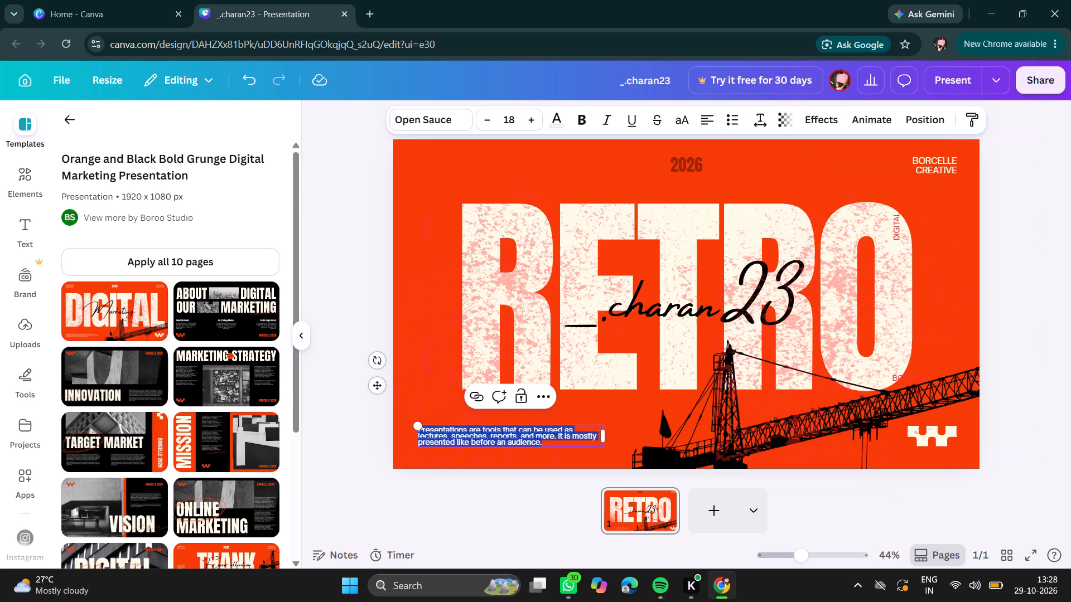
{"action": "key", "text": "BackSpace"}
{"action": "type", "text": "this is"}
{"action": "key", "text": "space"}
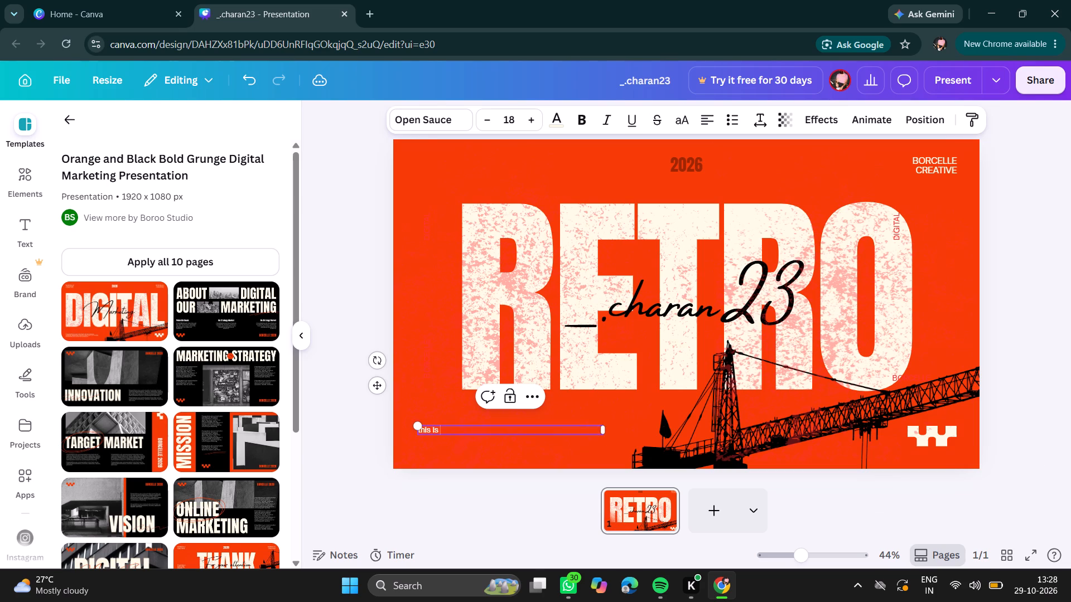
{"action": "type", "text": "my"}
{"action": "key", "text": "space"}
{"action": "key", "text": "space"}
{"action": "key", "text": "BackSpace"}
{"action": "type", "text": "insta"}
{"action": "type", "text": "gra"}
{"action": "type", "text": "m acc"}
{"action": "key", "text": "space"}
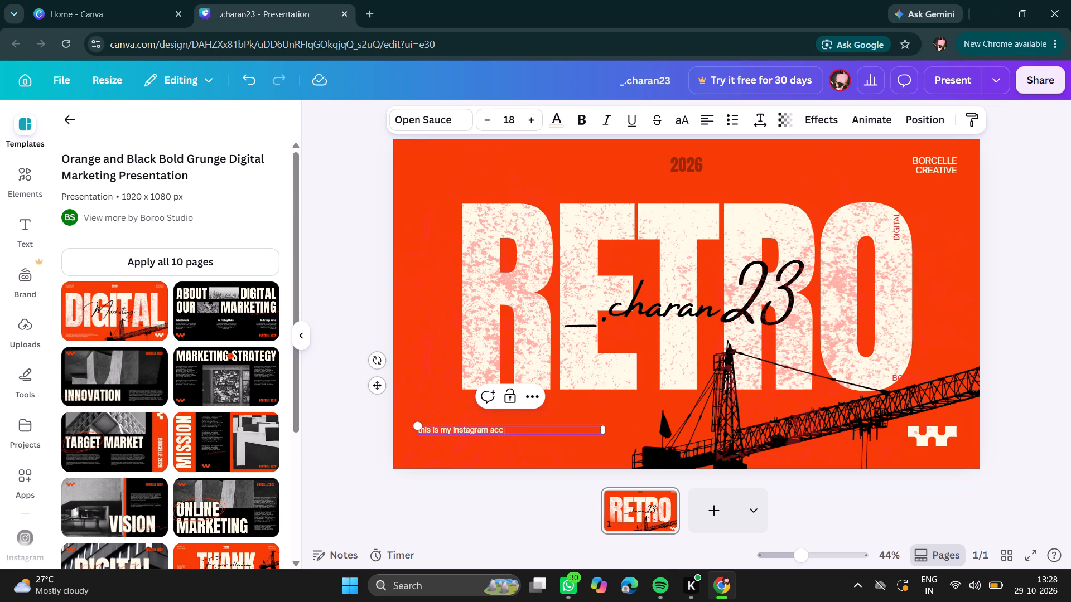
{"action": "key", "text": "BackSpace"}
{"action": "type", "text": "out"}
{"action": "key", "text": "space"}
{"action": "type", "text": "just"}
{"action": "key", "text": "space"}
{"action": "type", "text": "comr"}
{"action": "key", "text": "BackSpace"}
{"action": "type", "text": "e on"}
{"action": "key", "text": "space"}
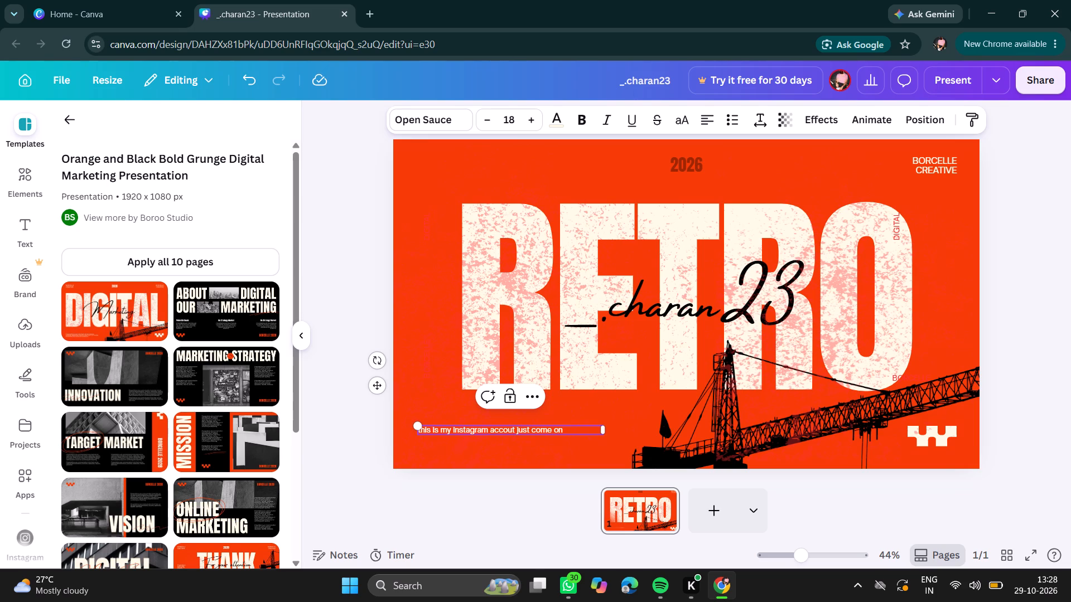
Continue the paragraph below the title with "we will talk each other" and finish editing the text.
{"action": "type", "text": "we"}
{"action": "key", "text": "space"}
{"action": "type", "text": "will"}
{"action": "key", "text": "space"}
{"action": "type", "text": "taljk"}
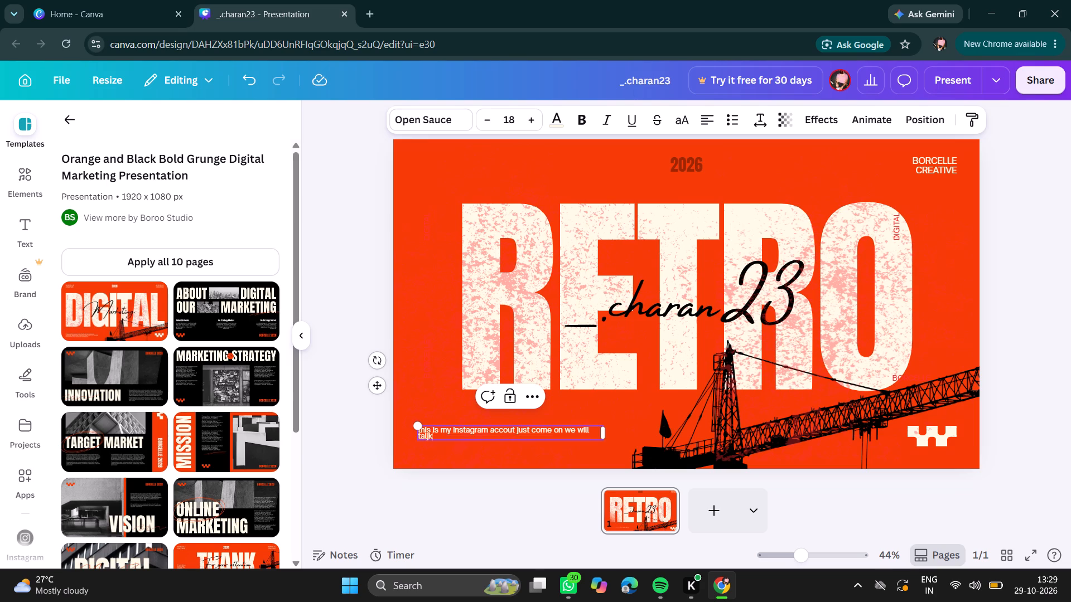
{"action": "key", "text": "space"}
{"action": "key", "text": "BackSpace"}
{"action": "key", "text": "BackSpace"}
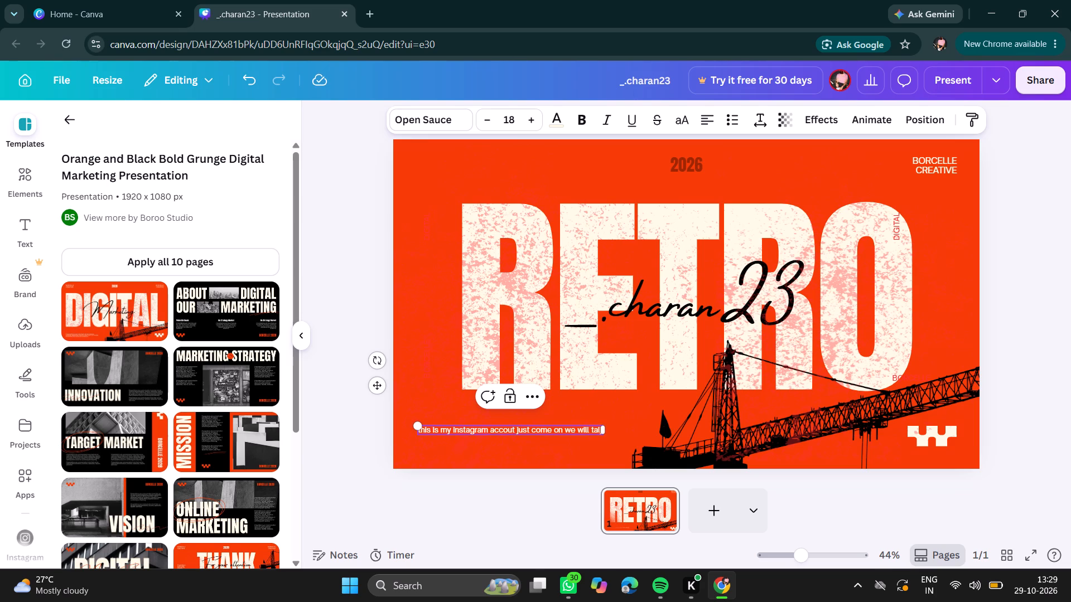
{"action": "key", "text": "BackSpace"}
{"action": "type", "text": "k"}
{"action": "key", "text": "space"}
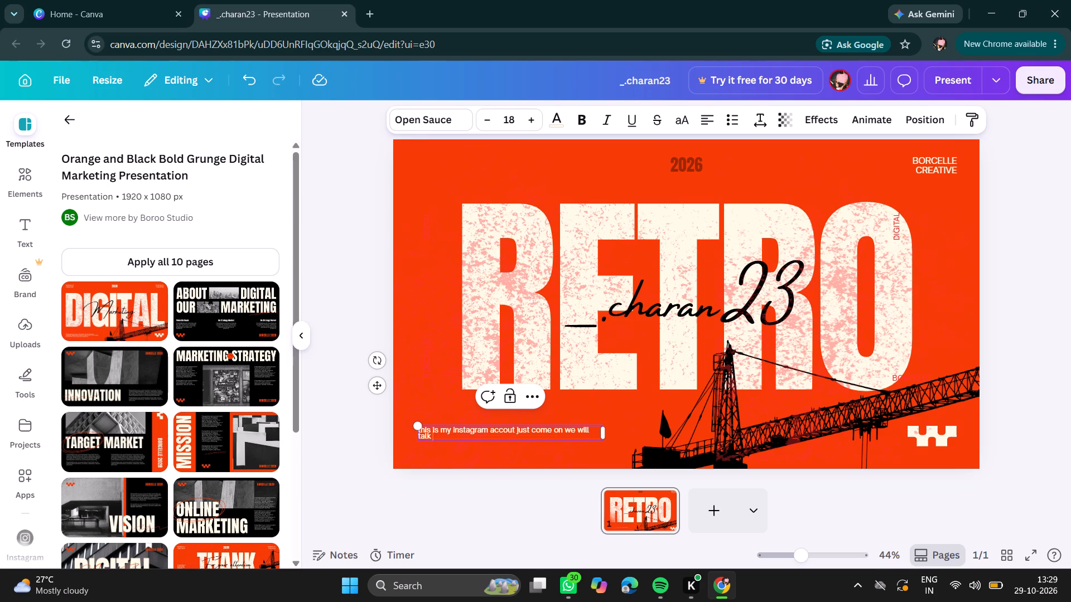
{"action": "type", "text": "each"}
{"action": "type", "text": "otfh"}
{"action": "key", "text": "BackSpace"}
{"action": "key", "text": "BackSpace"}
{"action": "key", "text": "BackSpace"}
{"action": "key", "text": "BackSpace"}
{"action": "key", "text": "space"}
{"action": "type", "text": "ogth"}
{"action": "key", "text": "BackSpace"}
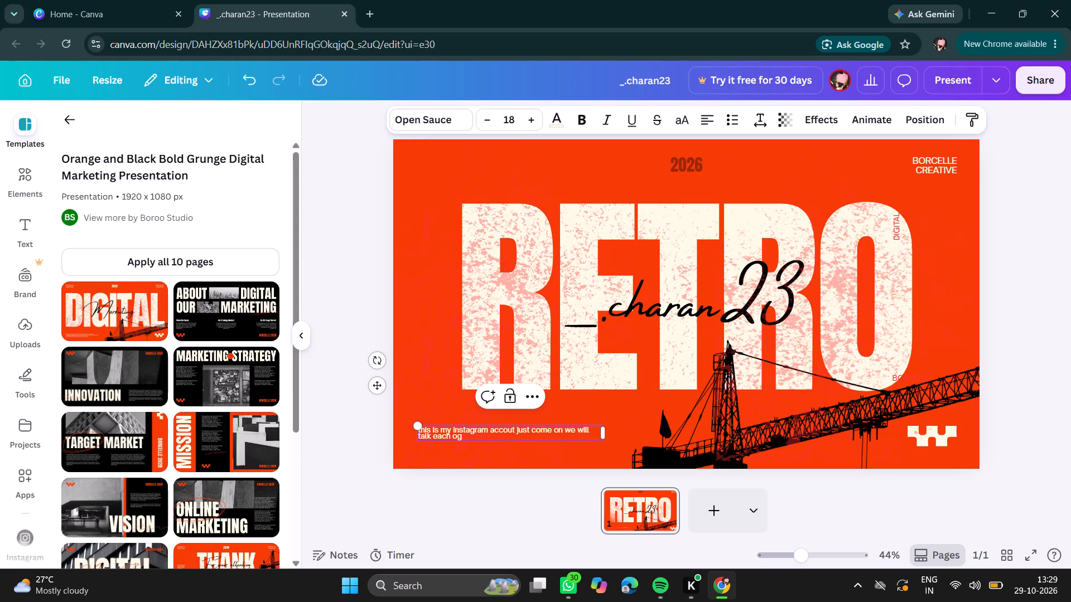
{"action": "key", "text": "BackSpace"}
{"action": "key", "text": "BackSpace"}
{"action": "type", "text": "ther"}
{"action": "left_click", "coordinate": [565, 476]}
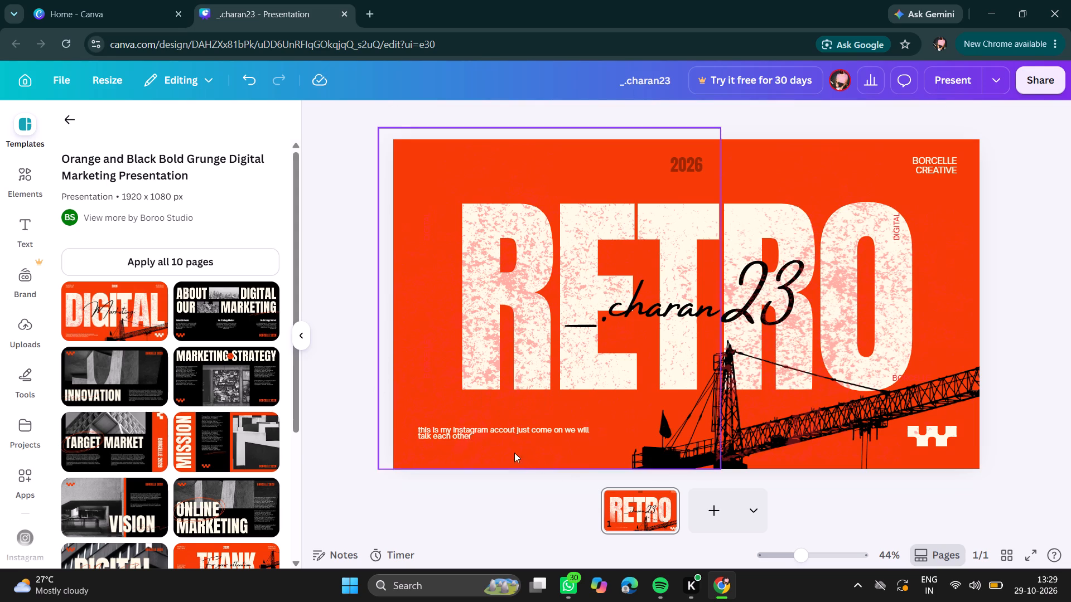
{"action": "left_click", "coordinate": [565, 460]}
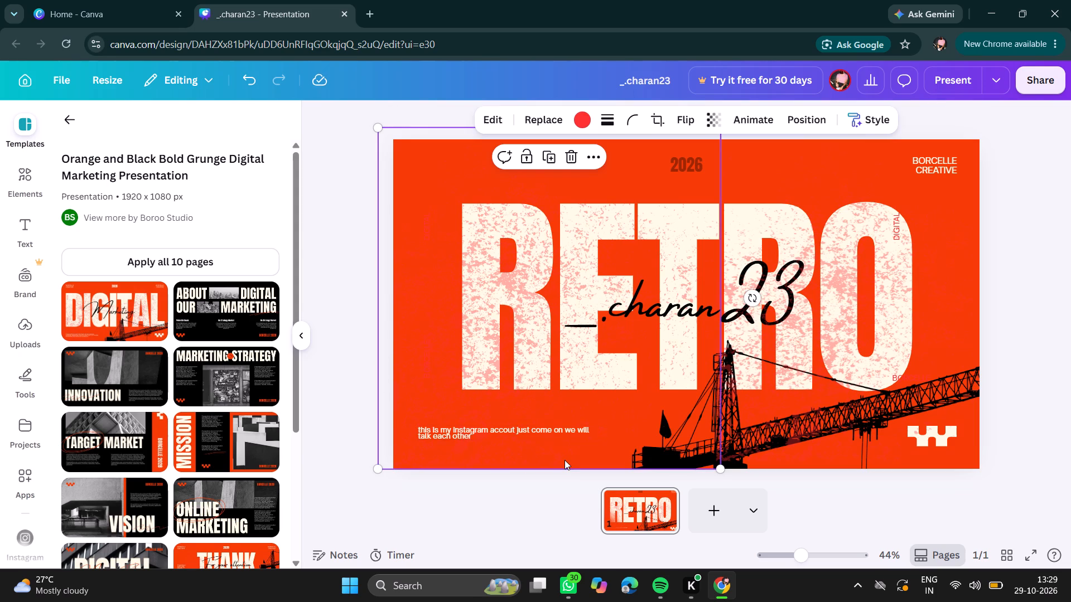
Add "signing off" at the end of the paragraph, after "talk each other".
{"action": "left_click", "coordinate": [479, 438]}
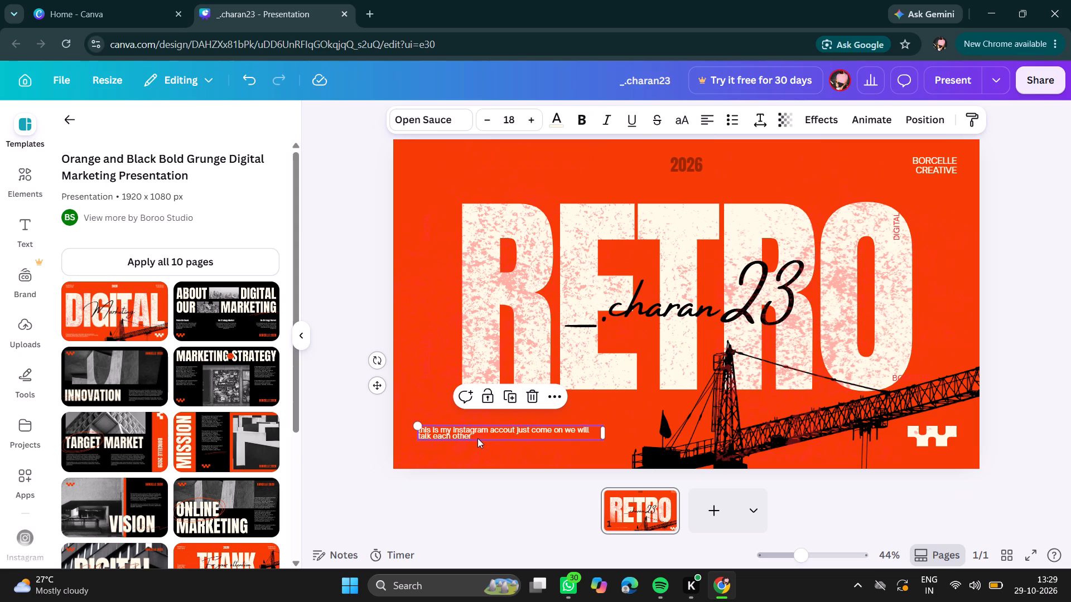
{"action": "left_click", "coordinate": [469, 434]}
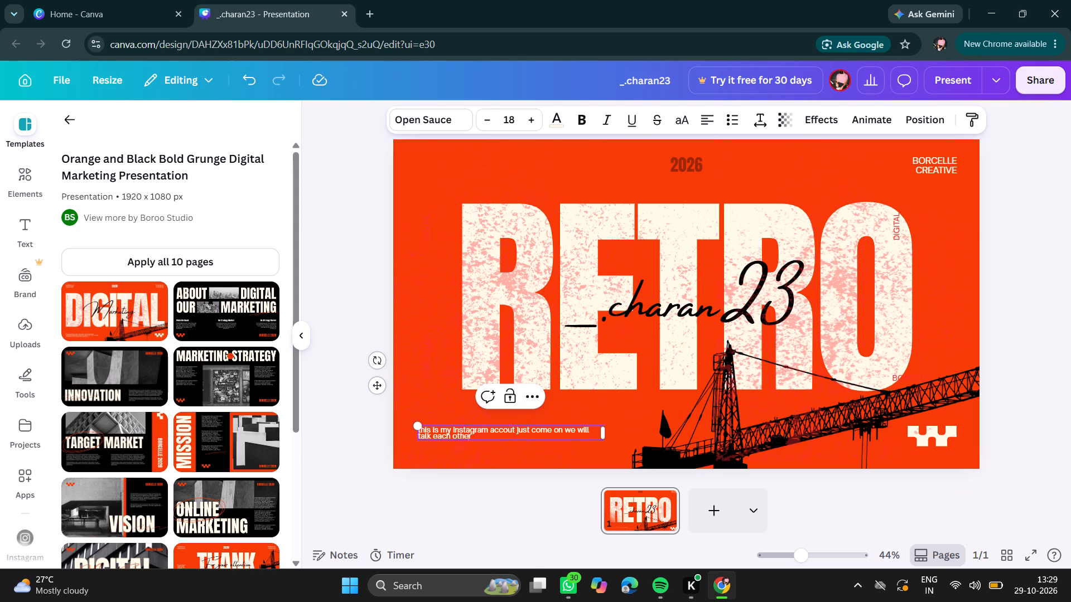
{"action": "left_click", "coordinate": [474, 434]}
{"action": "left_click", "coordinate": [472, 439]}
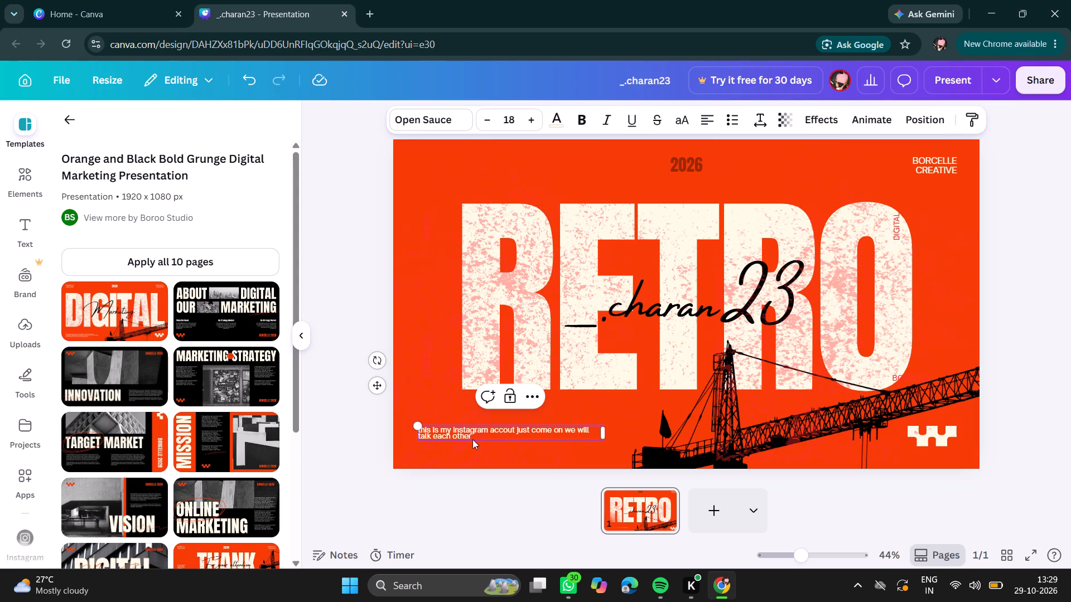
{"action": "left_click", "coordinate": [471, 438]}
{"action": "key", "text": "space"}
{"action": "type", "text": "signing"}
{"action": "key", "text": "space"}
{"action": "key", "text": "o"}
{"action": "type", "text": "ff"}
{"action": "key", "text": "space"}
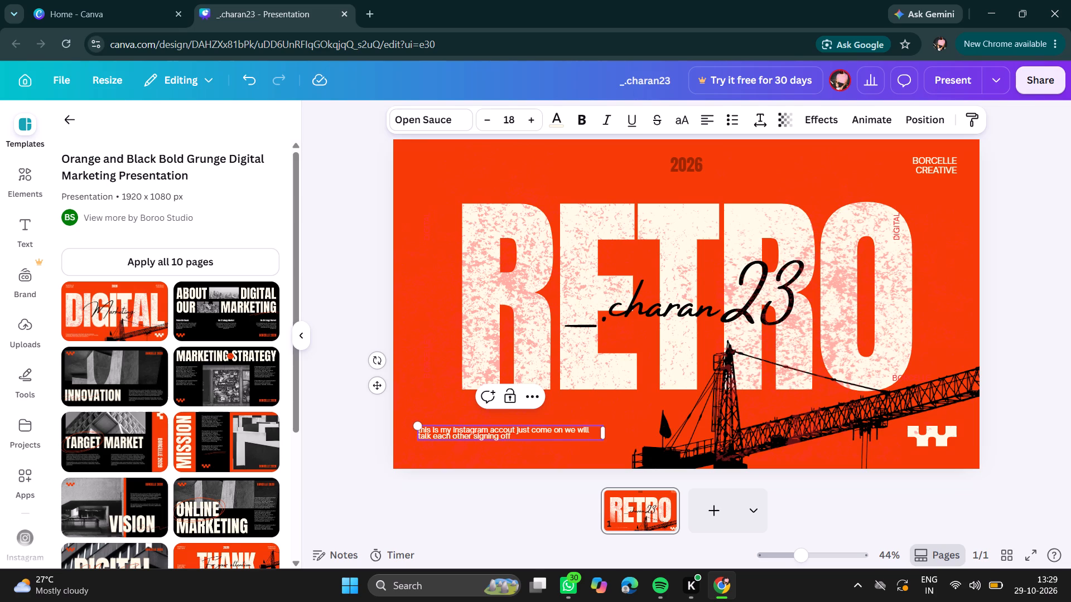
End the small paragraph in the cover's lower-left corner with the word "retro" after "signing off".
{"action": "type", "text": "cha"}
{"action": "key", "text": "BackSpace"}
{"action": "key", "text": "BackSpace"}
{"action": "key", "text": "BackSpace"}
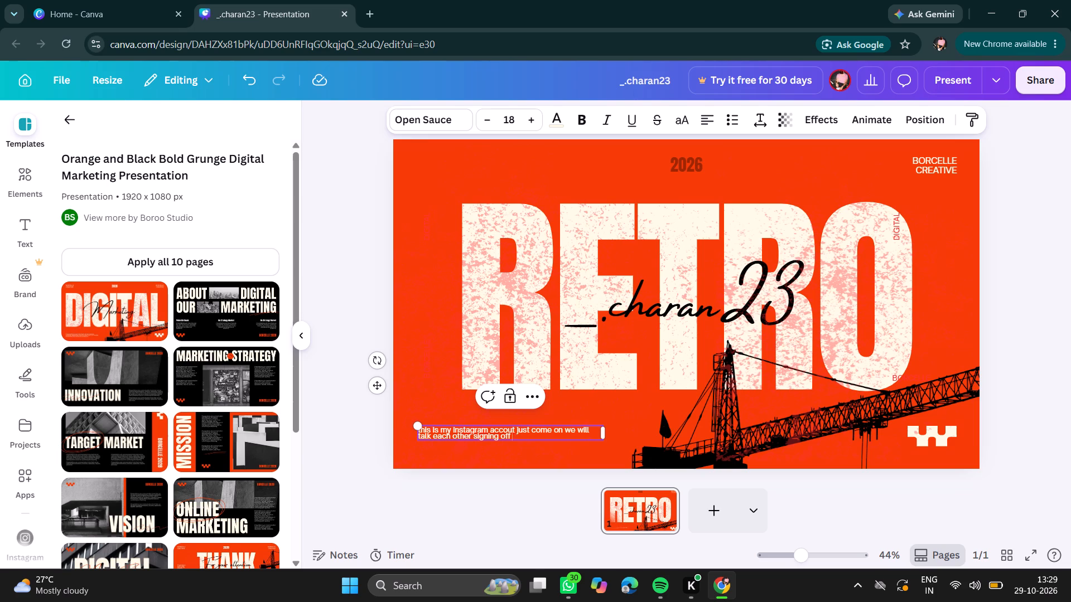
{"action": "type", "text": "retro"}
{"action": "left_click", "coordinate": [418, 284]}
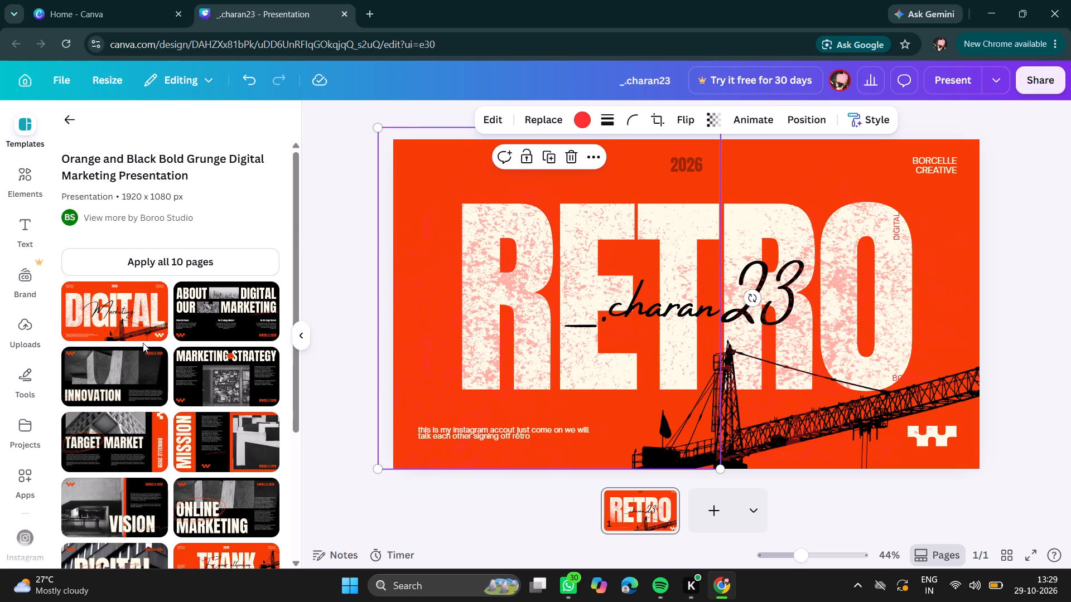
Add two body text boxes to the cover and move one above the "R" of "RETRO", near the upper-left corner.
{"action": "left_click", "coordinate": [19, 244]}
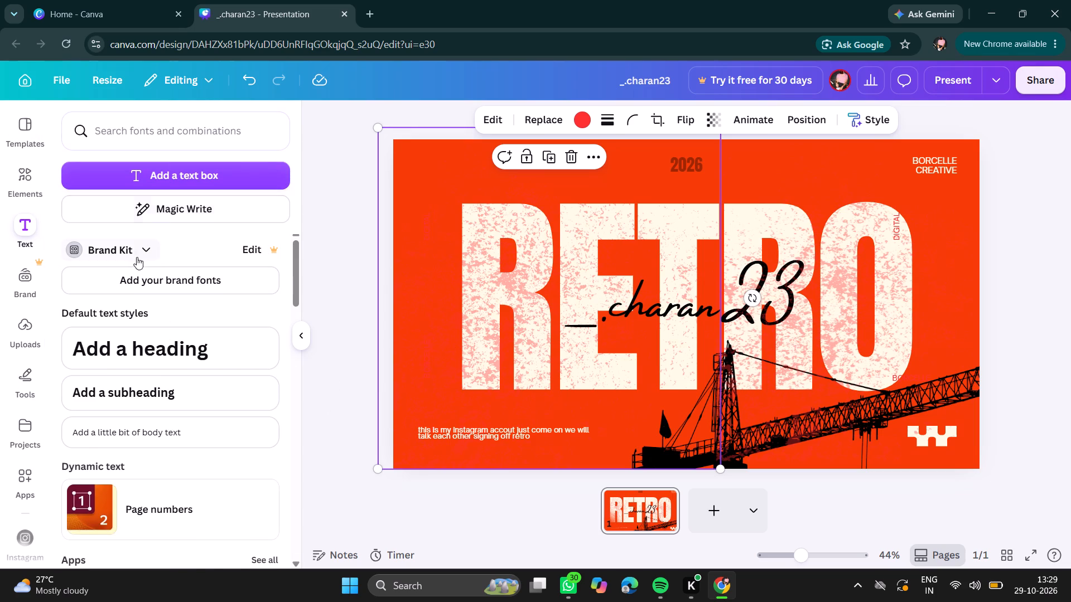
{"action": "left_click", "coordinate": [147, 424]}
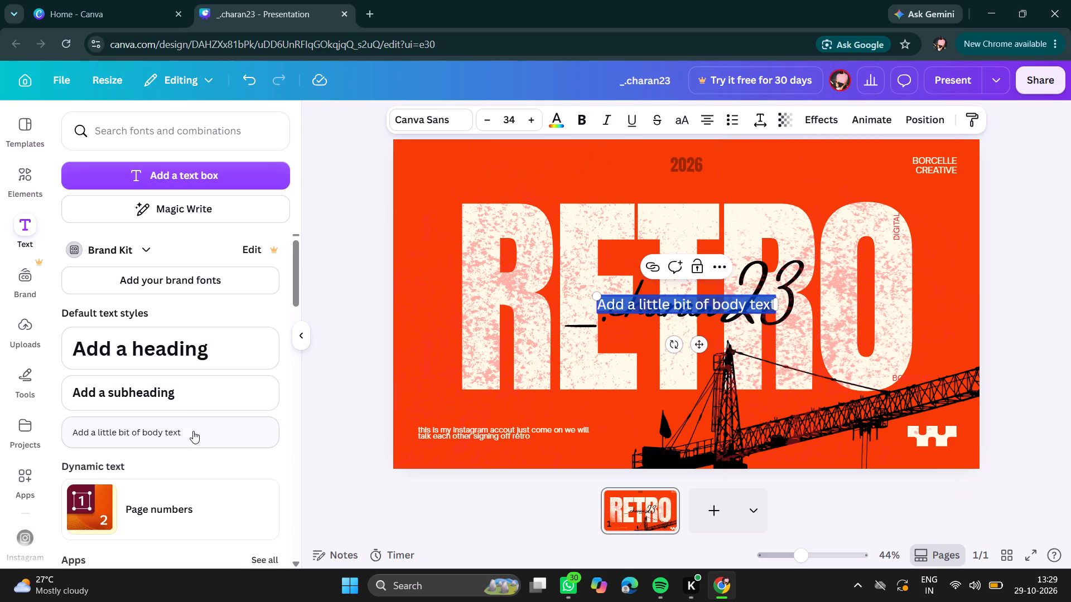
{"action": "left_click", "coordinate": [193, 433]}
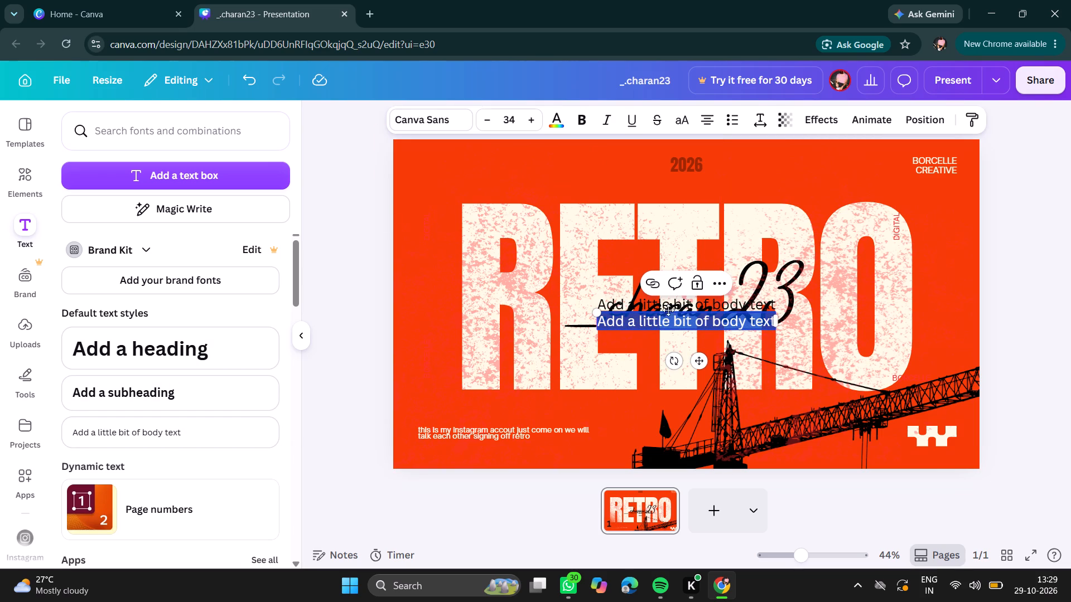
{"action": "left_click_drag", "start_coordinate": [653, 305], "coordinate": [427, 246]}
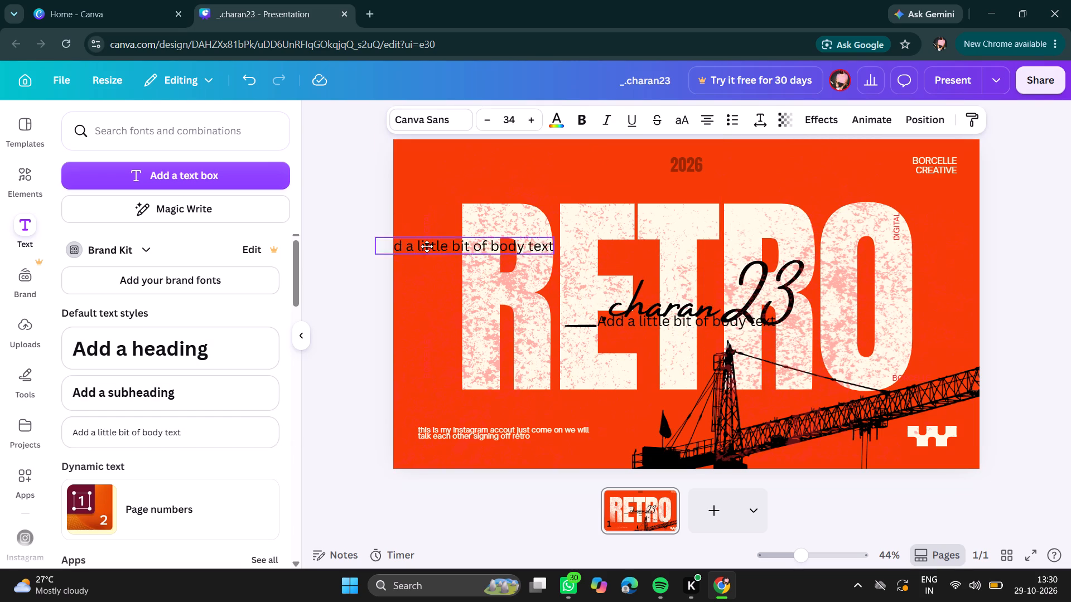
{"action": "left_click_drag", "start_coordinate": [427, 246], "coordinate": [469, 168]}
{"action": "left_click", "coordinate": [469, 168]}
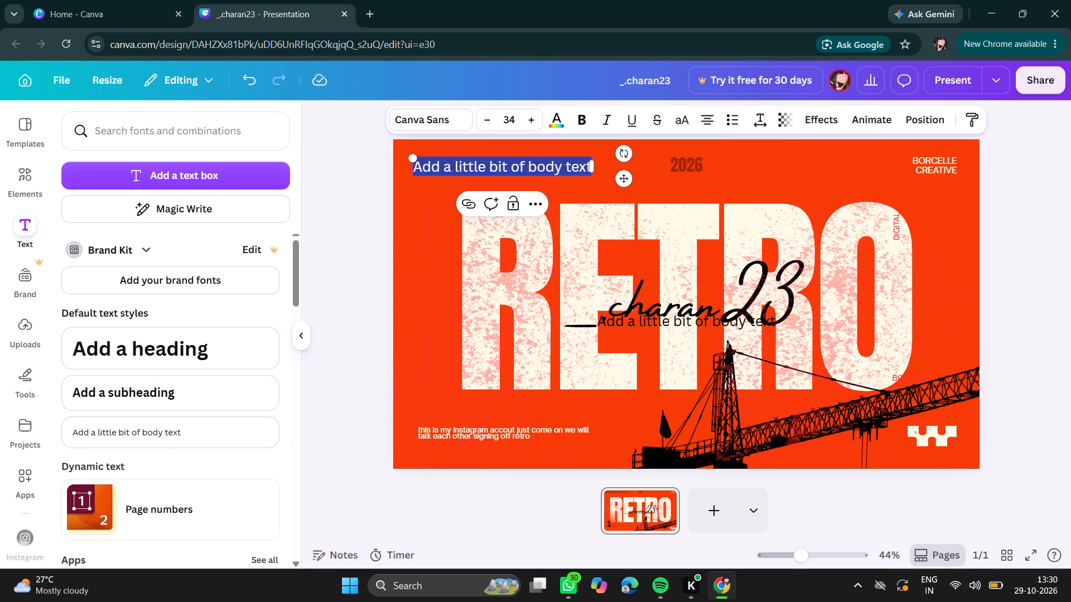
Replace the placeholder in the text box above "RETRO" with "Be in limits bro".
{"action": "key", "text": "BackSpace"}
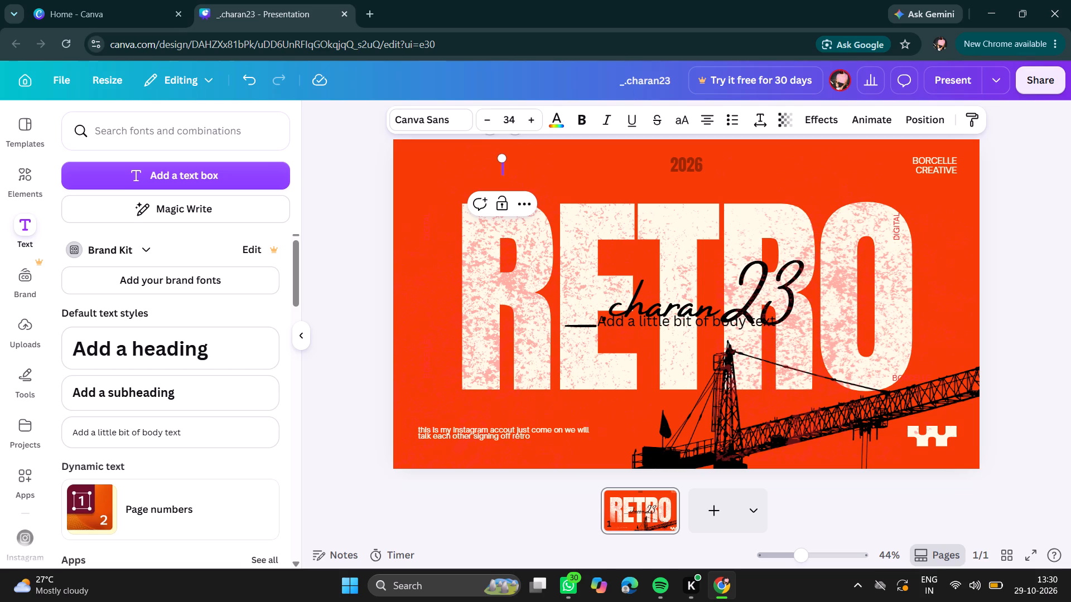
{"action": "type", "text": "me"}
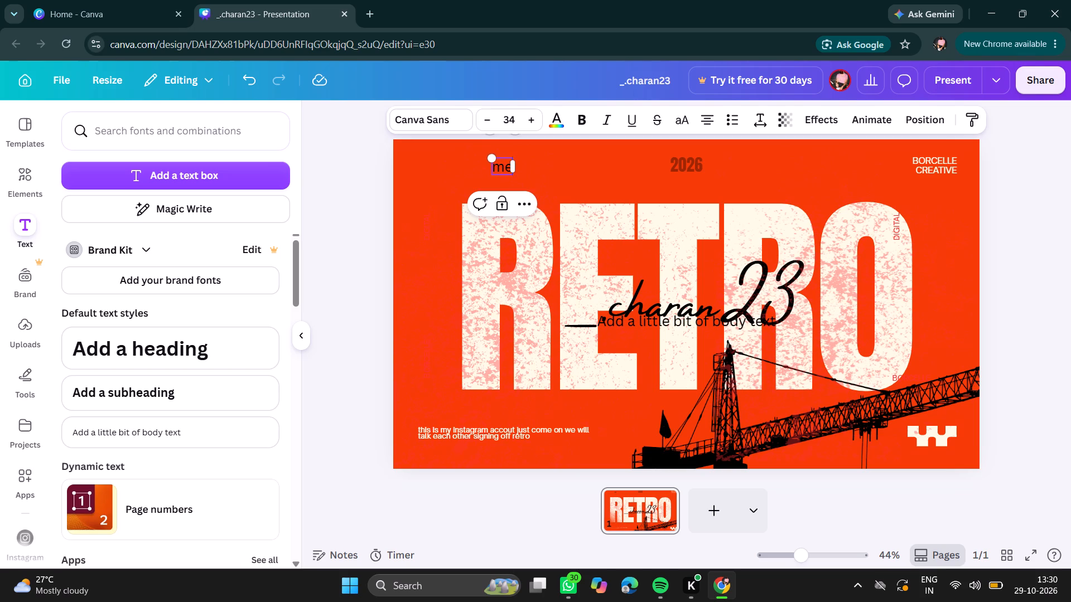
{"action": "key", "text": "BackSpace"}
{"action": "key", "text": "BackSpace"}
{"action": "type", "text": "Be"}
{"action": "key", "text": "space"}
{"action": "key", "text": "space"}
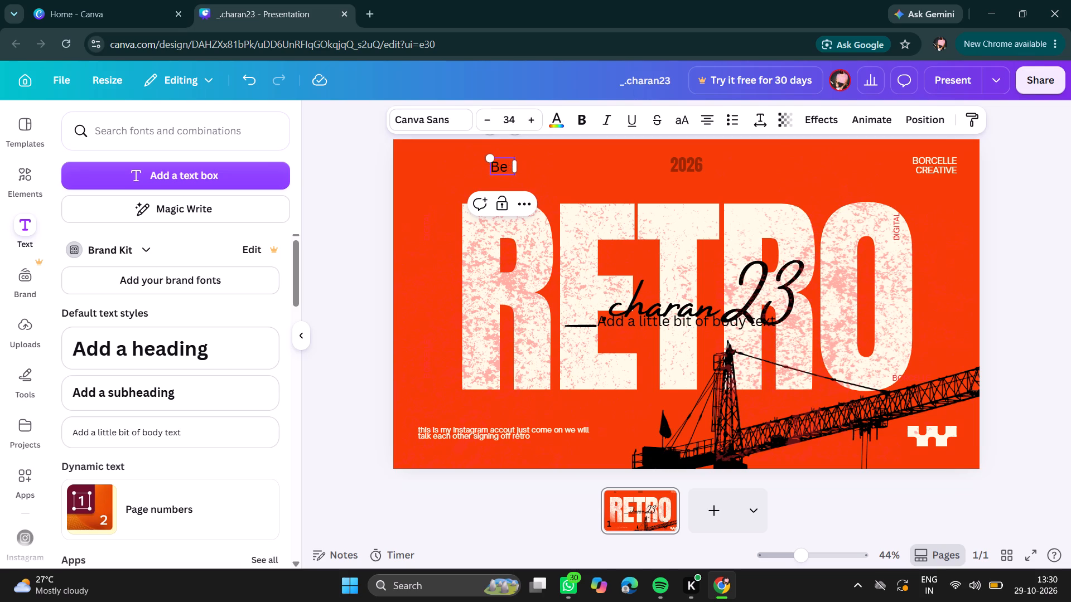
{"action": "key", "text": "BackSpace"}
{"action": "type", "text": "in"}
{"action": "key", "text": "space"}
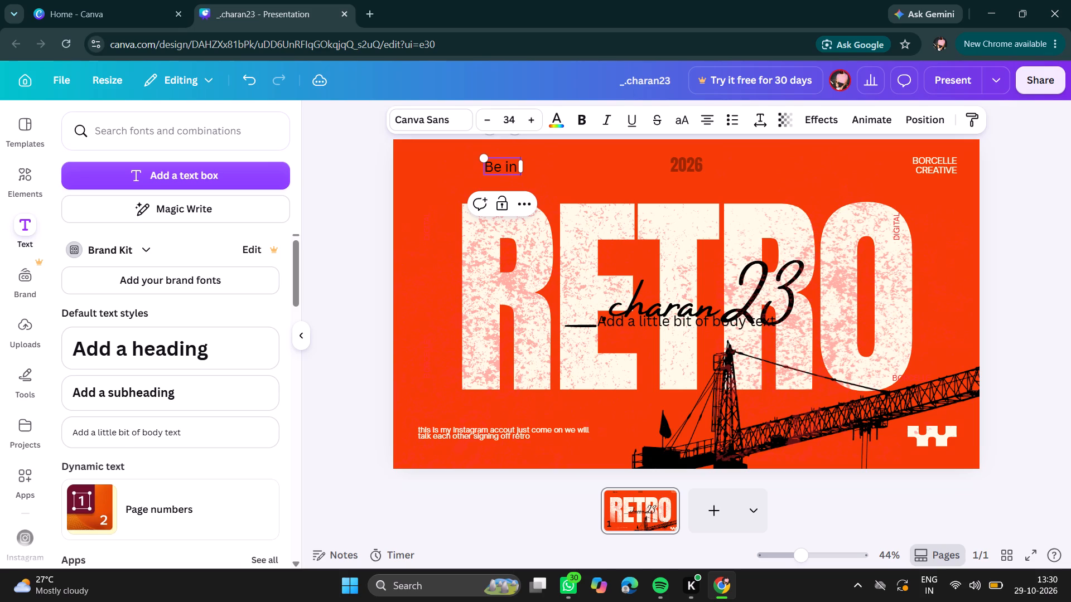
{"action": "type", "text": "li"}
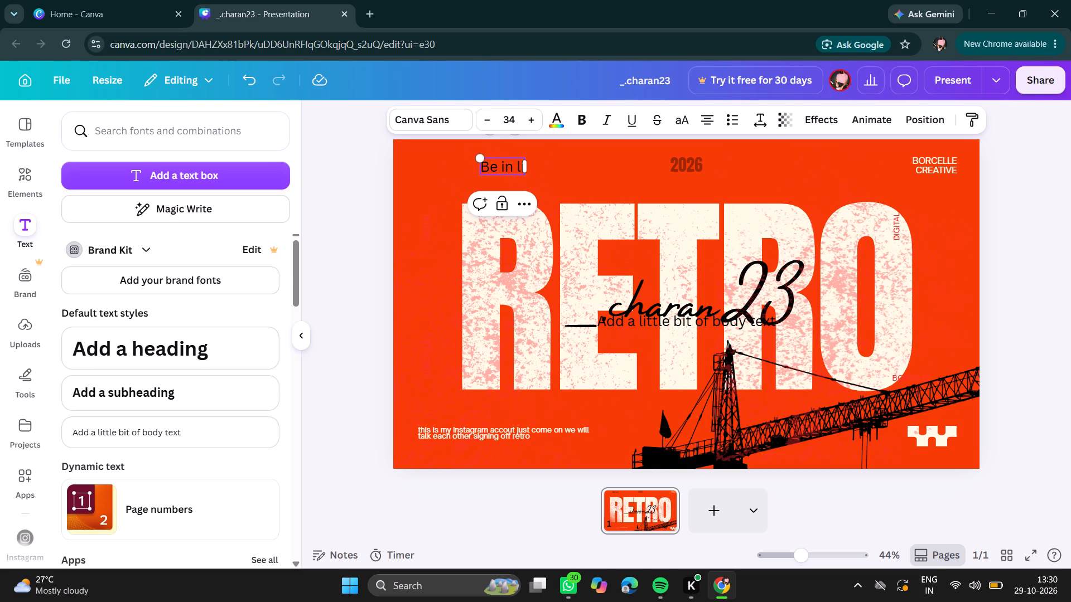
{"action": "type", "text": "mi"}
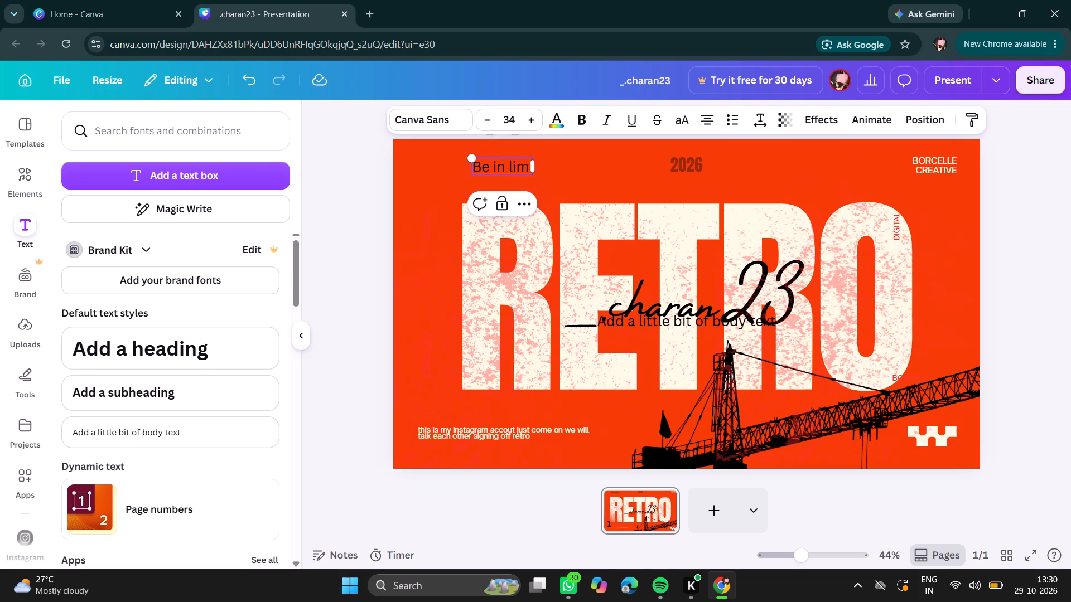
{"action": "type", "text": "ts"}
{"action": "key", "text": "space"}
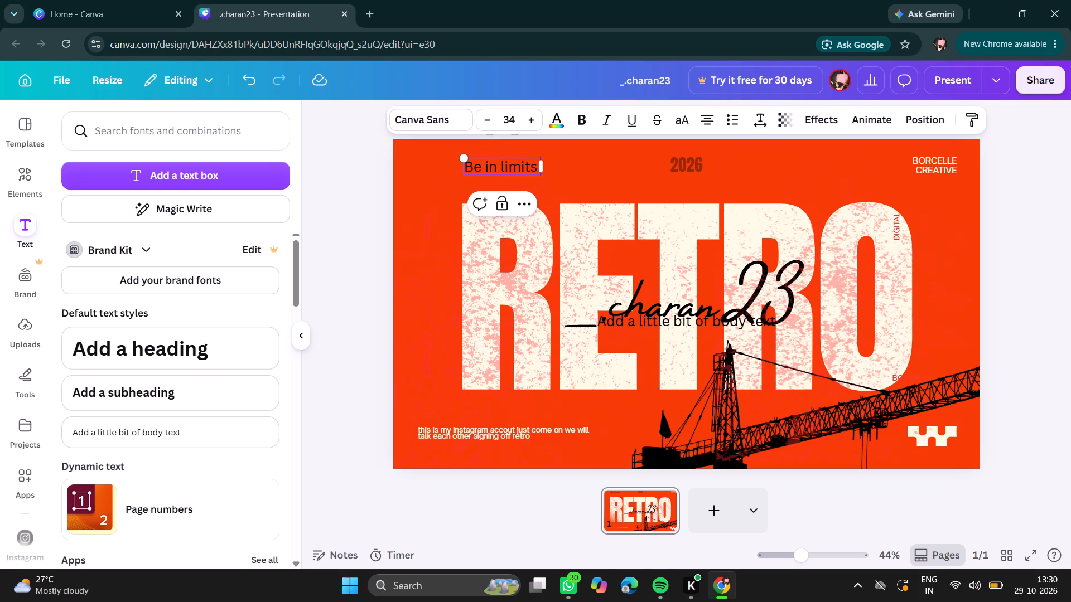
{"action": "type", "text": "bro"}
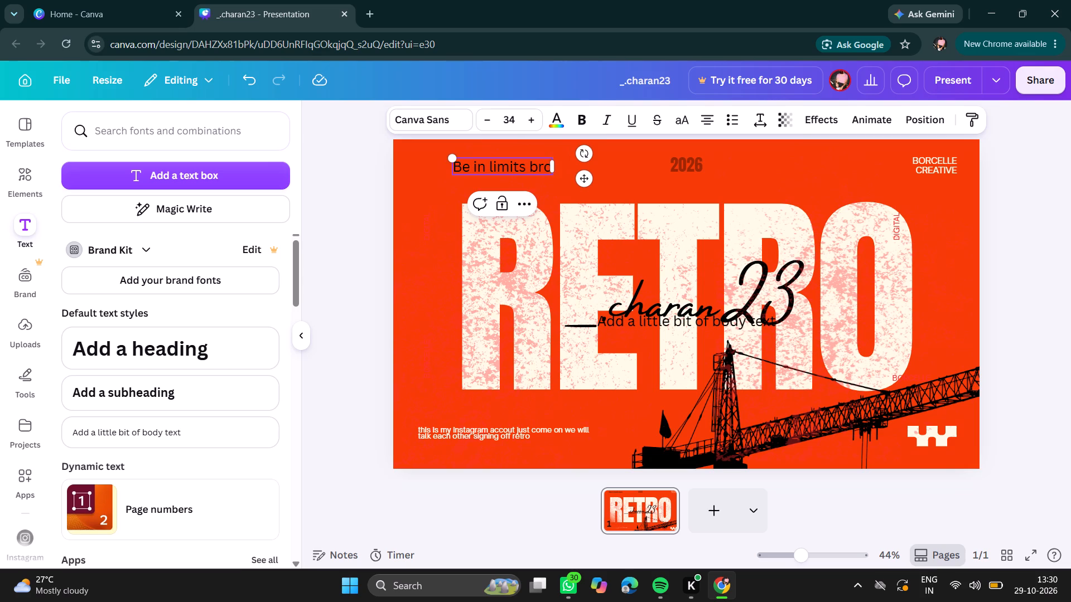
Recolour the "Be in limits bro" text light yellow, #fffae5, leaving out its final letter.
{"action": "left_click", "coordinate": [555, 124]}
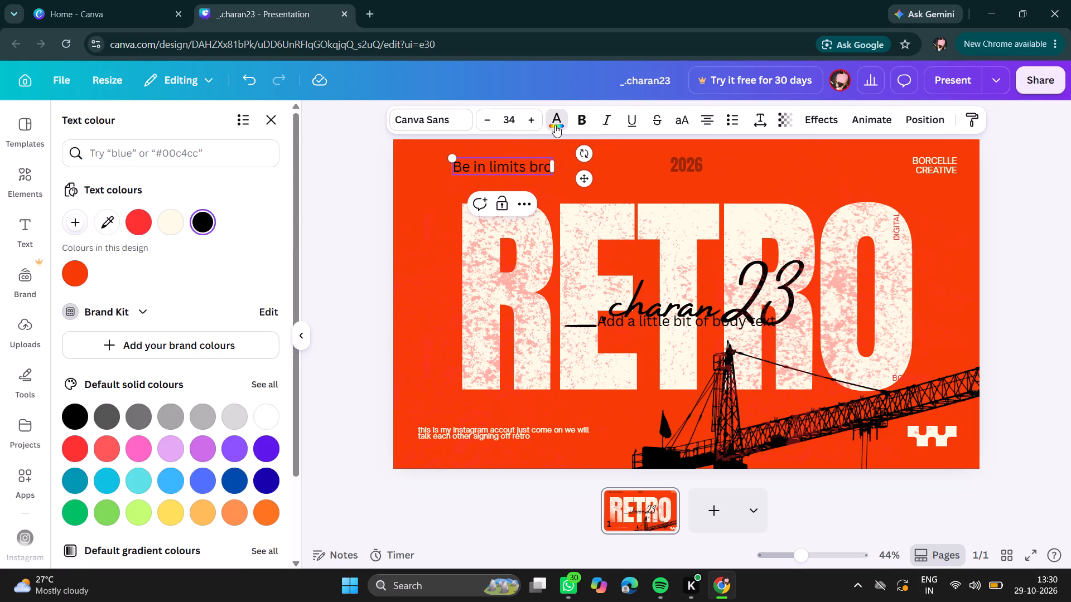
{"action": "left_click", "coordinate": [175, 219]}
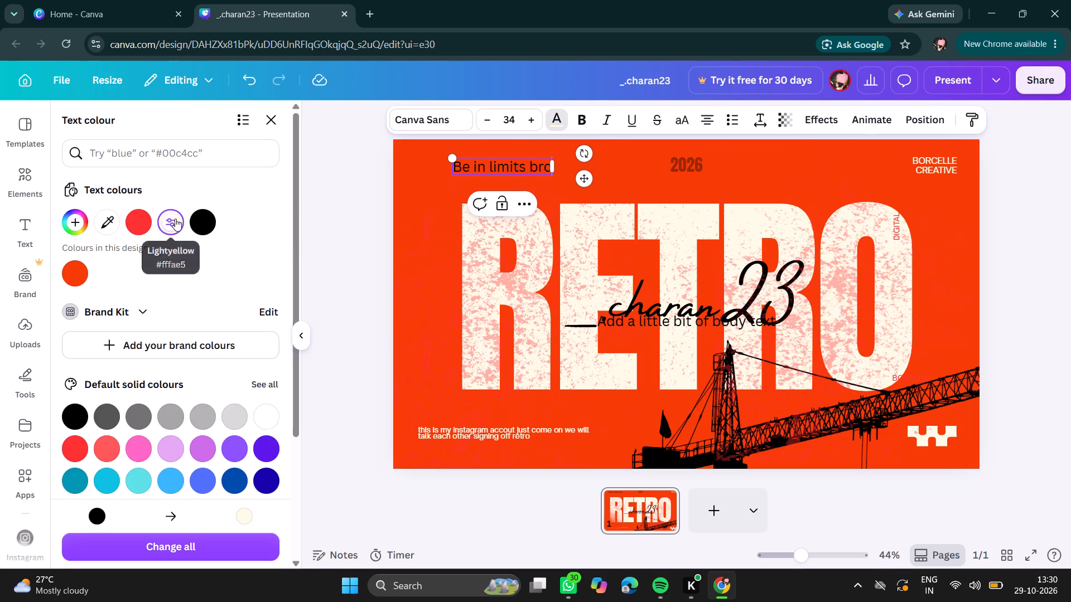
{"action": "left_click", "coordinate": [167, 219]}
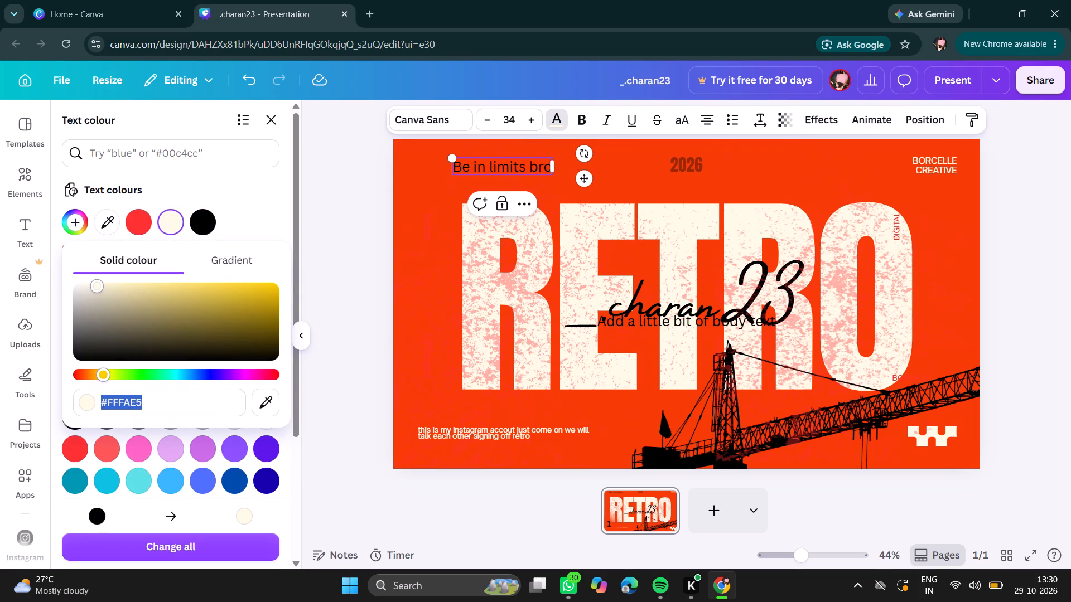
{"action": "left_click", "coordinate": [547, 164]}
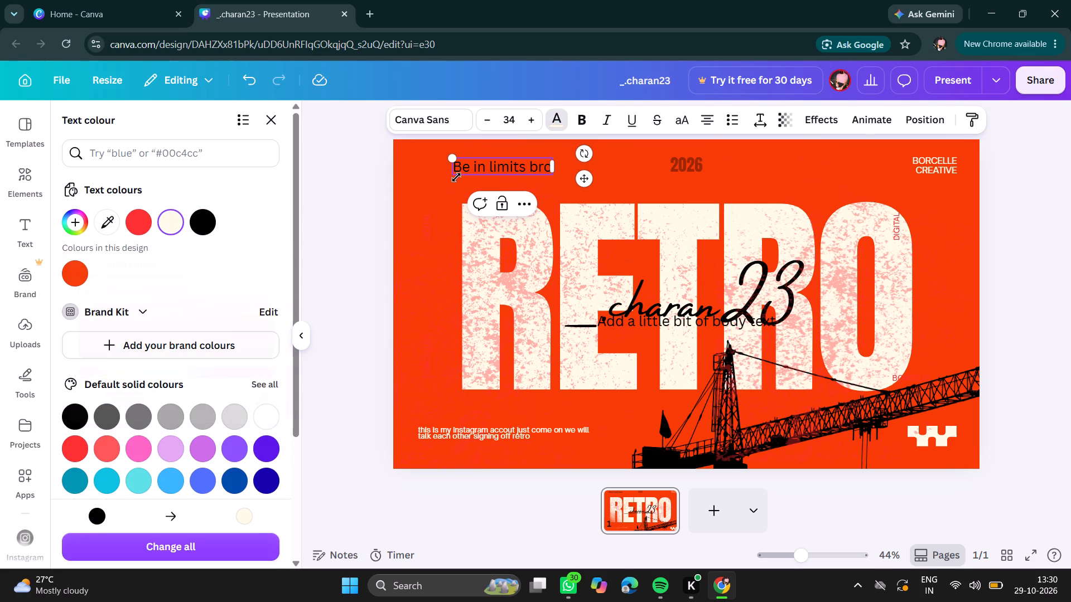
{"action": "left_click_drag", "start_coordinate": [547, 164], "coordinate": [533, 168]}
{"action": "left_click_drag", "start_coordinate": [533, 168], "coordinate": [455, 172]}
{"action": "left_click", "coordinate": [169, 222]}
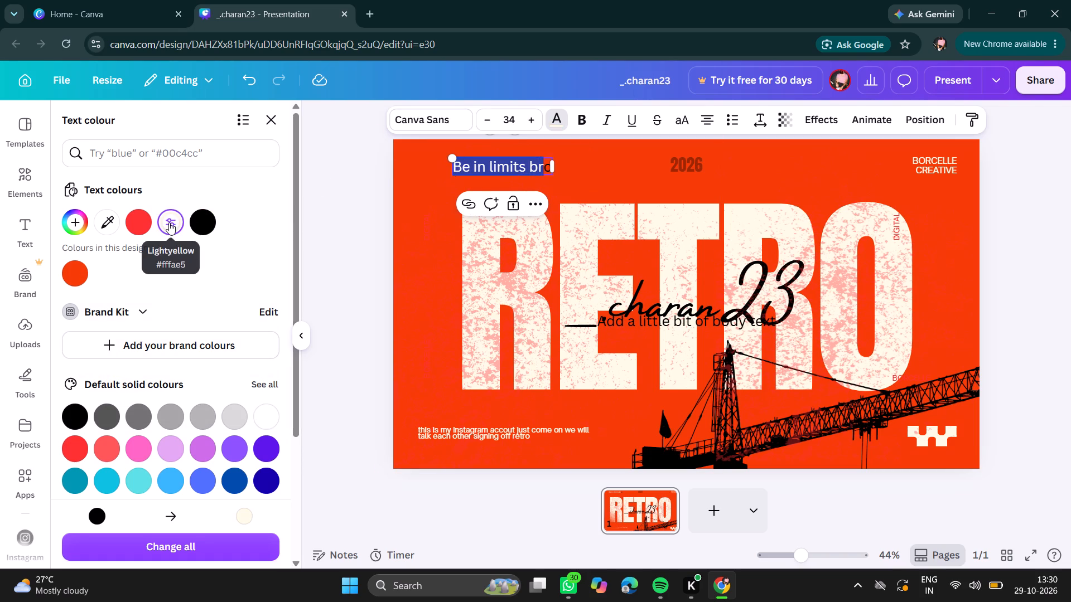
Widen the "Be in limits bro" text box to about 413 and retype its final "o" to match the light yellow lettering.
{"action": "left_click_drag", "start_coordinate": [541, 167], "coordinate": [555, 167]}
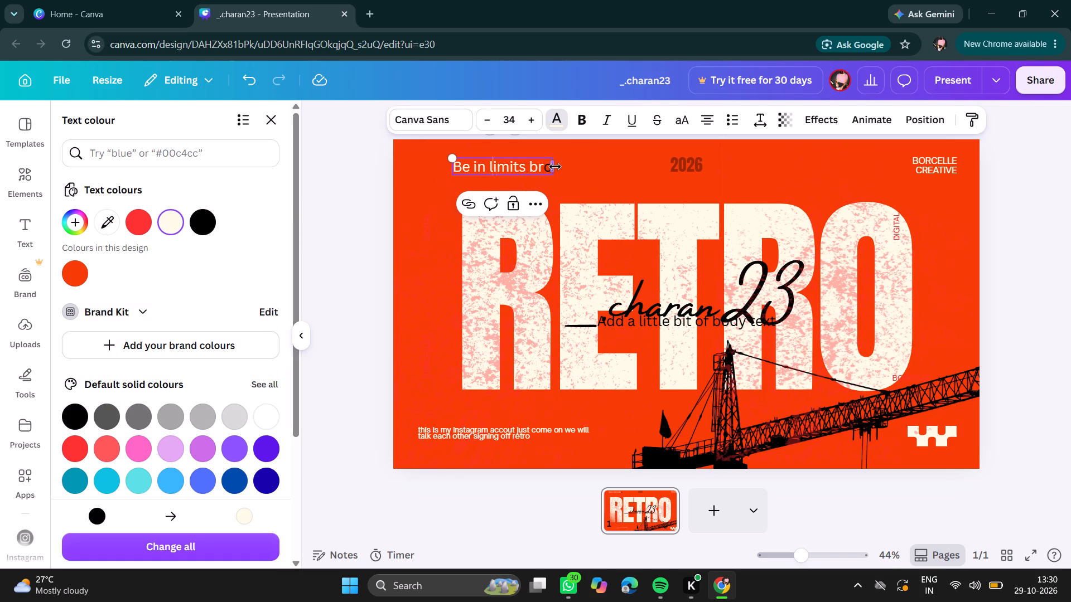
{"action": "left_click_drag", "start_coordinate": [555, 167], "coordinate": [546, 166]}
{"action": "left_click_drag", "start_coordinate": [553, 166], "coordinate": [580, 164]}
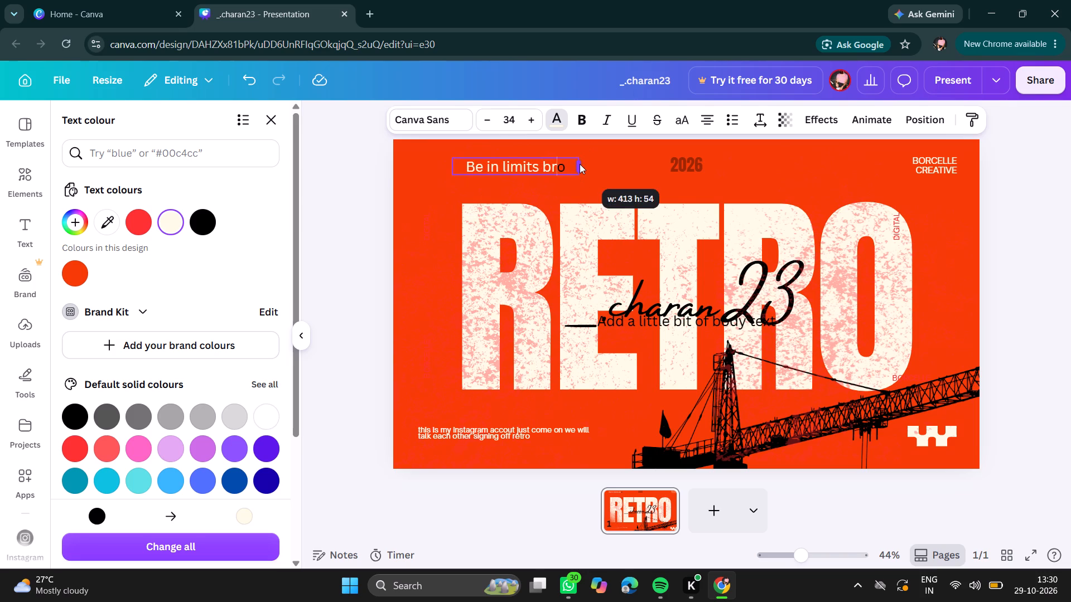
{"action": "left_click_drag", "start_coordinate": [580, 164], "coordinate": [579, 164]}
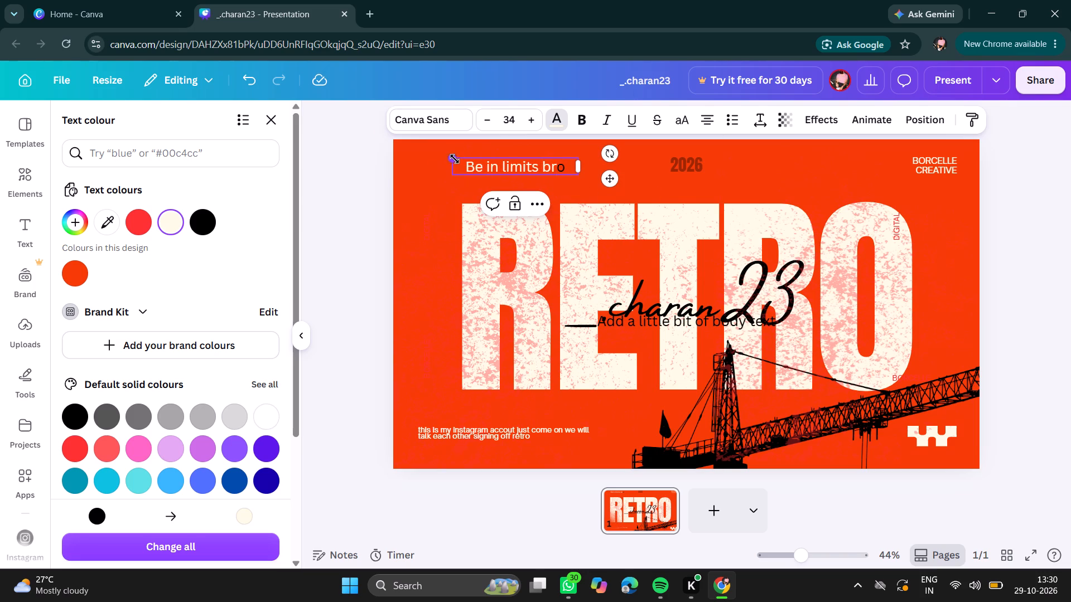
{"action": "left_click_drag", "start_coordinate": [477, 161], "coordinate": [460, 163]}
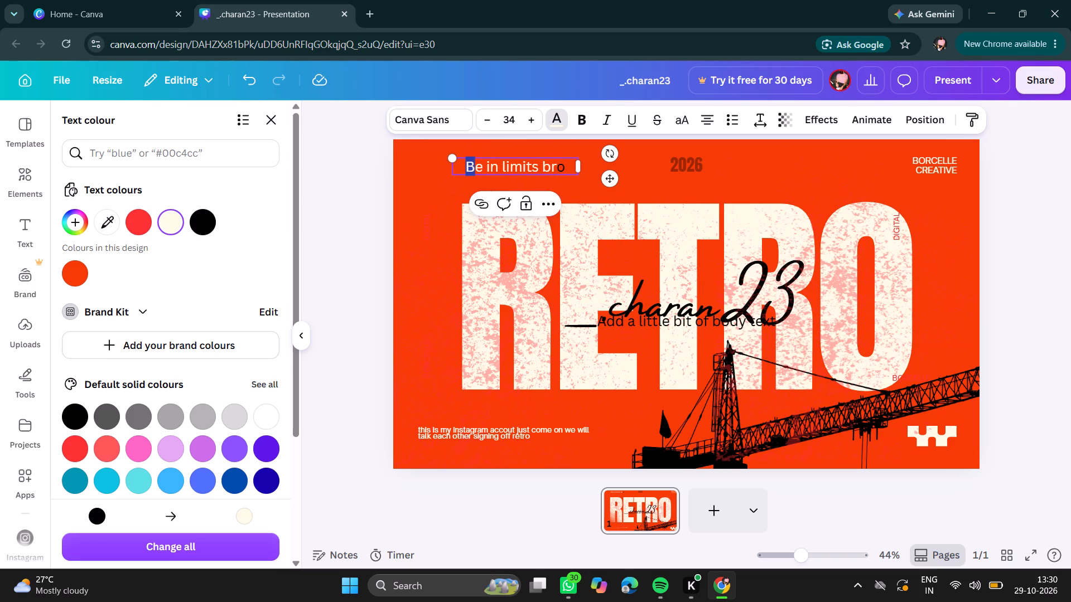
{"action": "left_click", "coordinate": [566, 164]}
{"action": "key", "text": "BackSpace"}
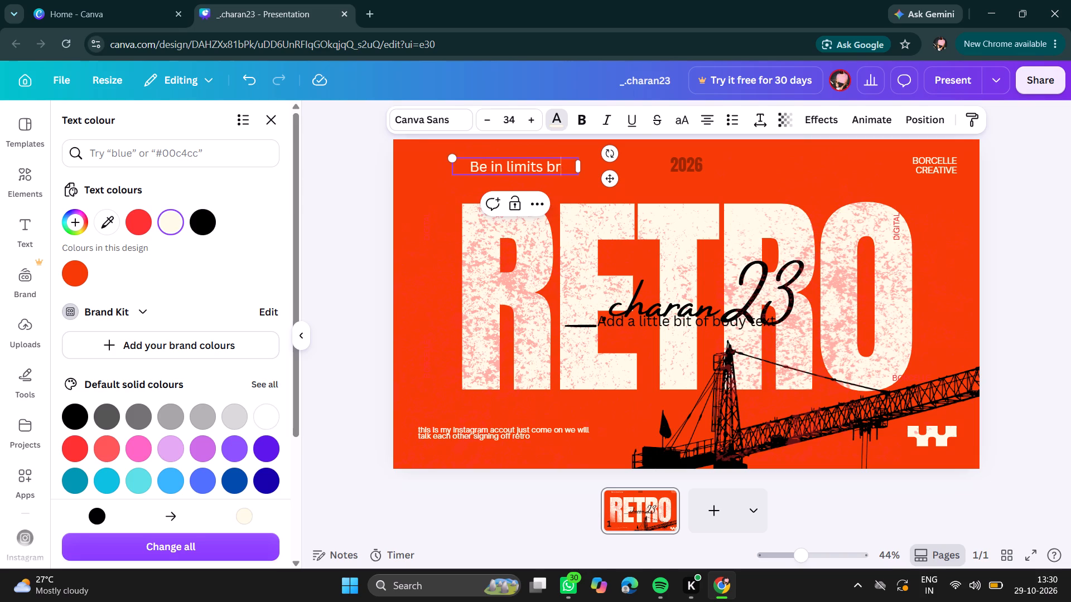
{"action": "key", "text": "o"}
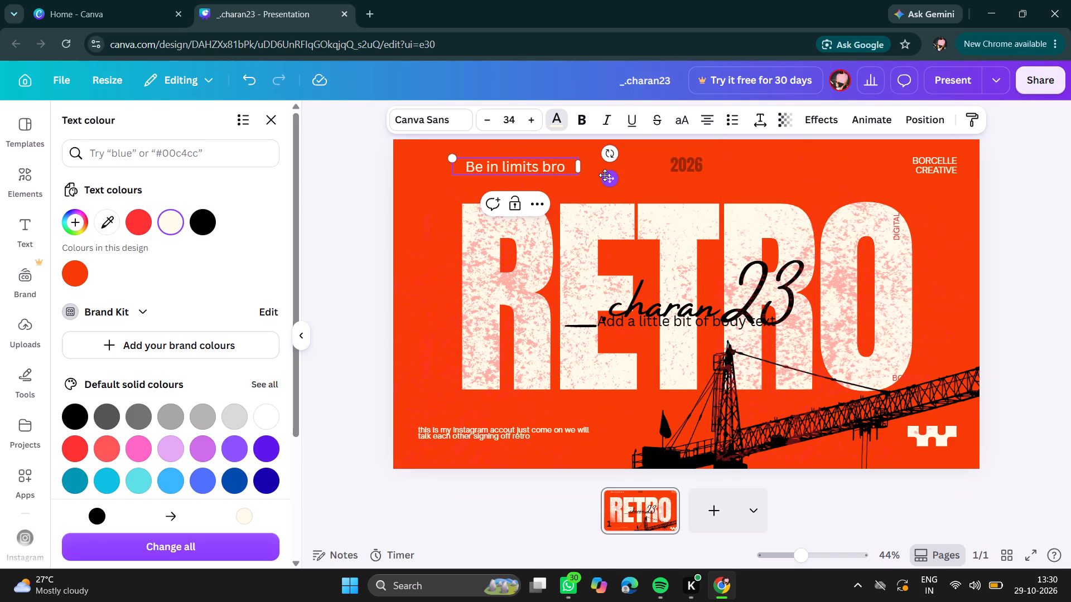
Move the "Be in limits bro" text up into the cover's upper-left corner.
{"action": "left_click_drag", "start_coordinate": [605, 175], "coordinate": [556, 163]}
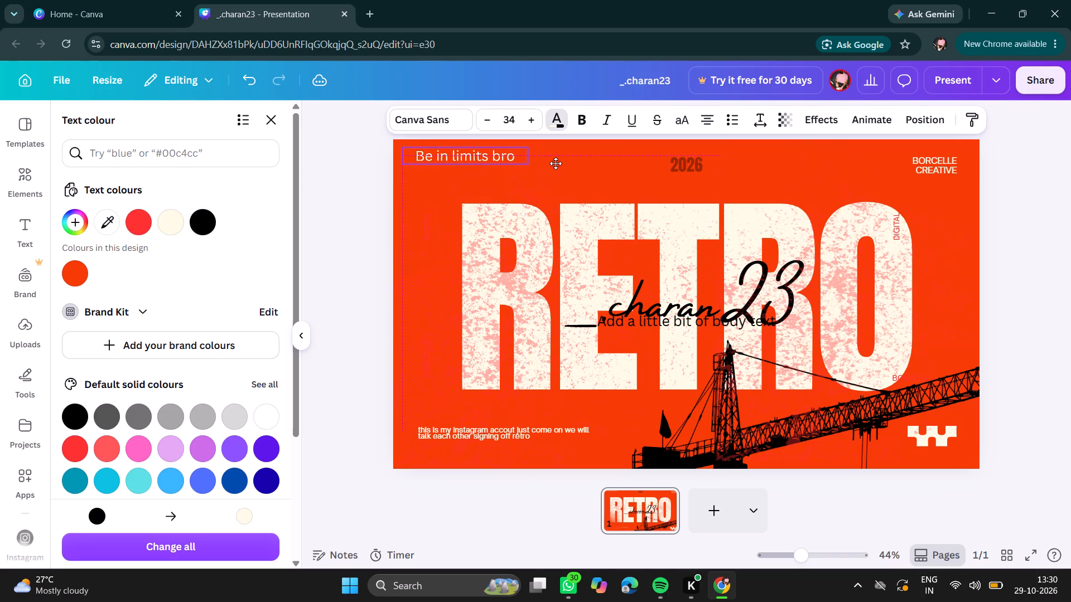
{"action": "left_click_drag", "start_coordinate": [556, 163], "coordinate": [551, 164]}
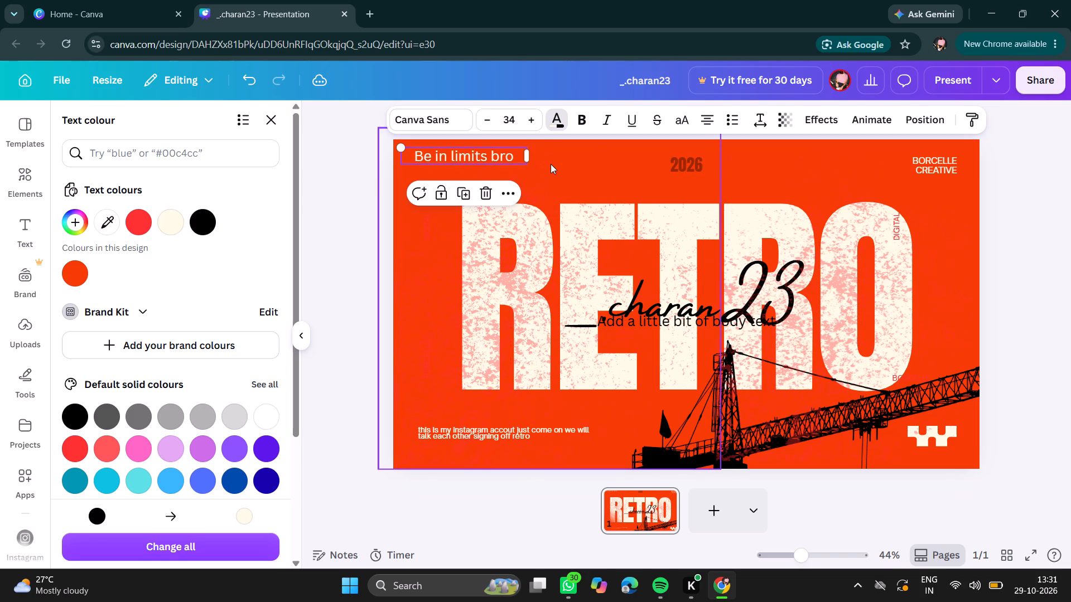
{"action": "left_click", "coordinate": [551, 164]}
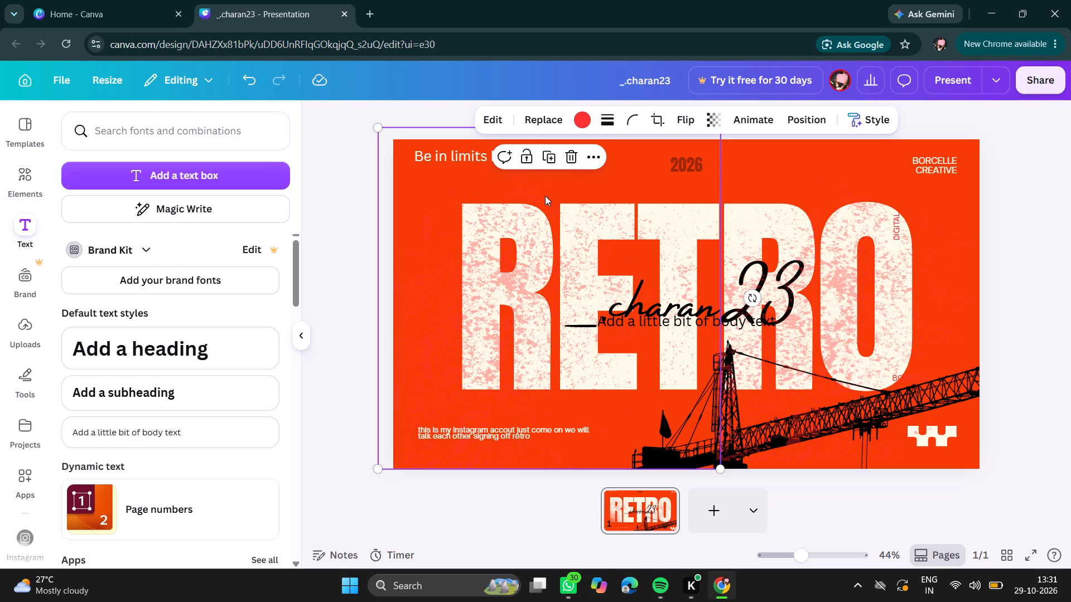
Delete the leftover "Add a little bit of body text" placeholder overlapping the handwritten name.
{"action": "left_click", "coordinate": [545, 196]}
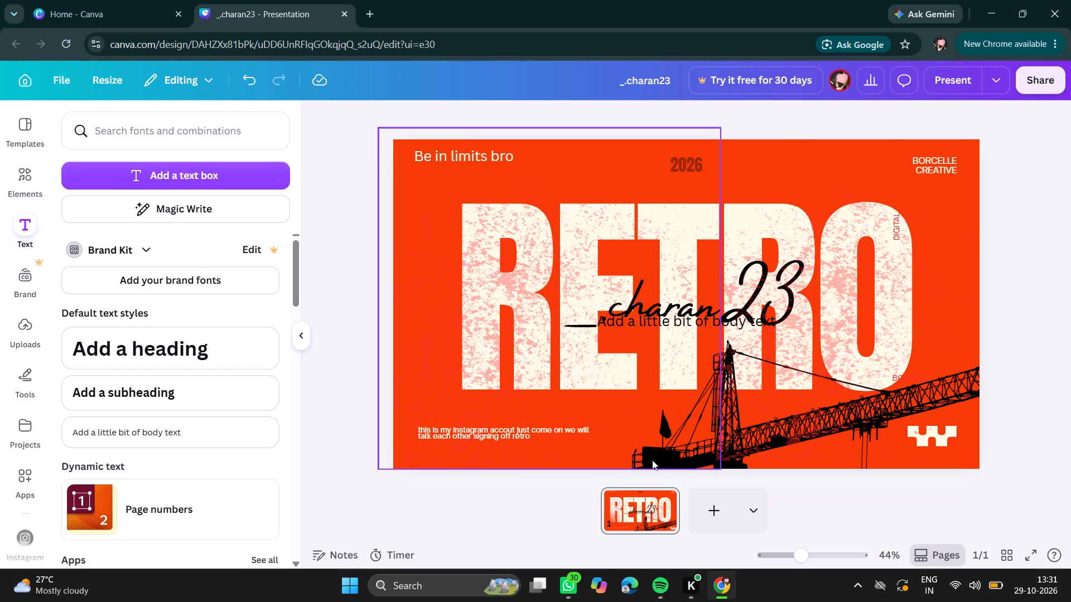
{"action": "left_click", "coordinate": [652, 460]}
{"action": "left_click", "coordinate": [635, 317]}
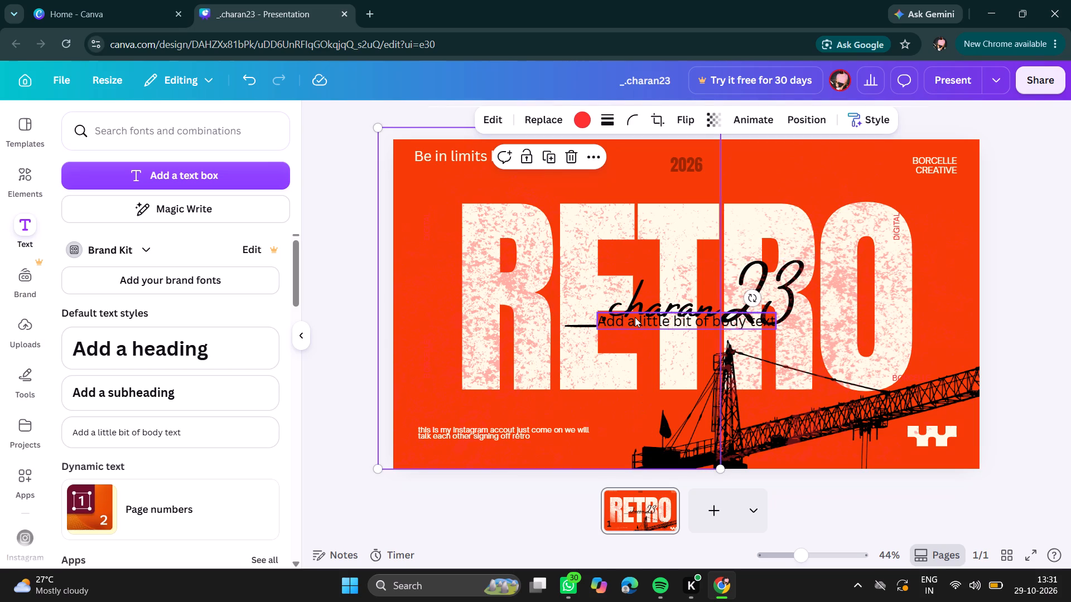
{"action": "left_click", "coordinate": [706, 280]}
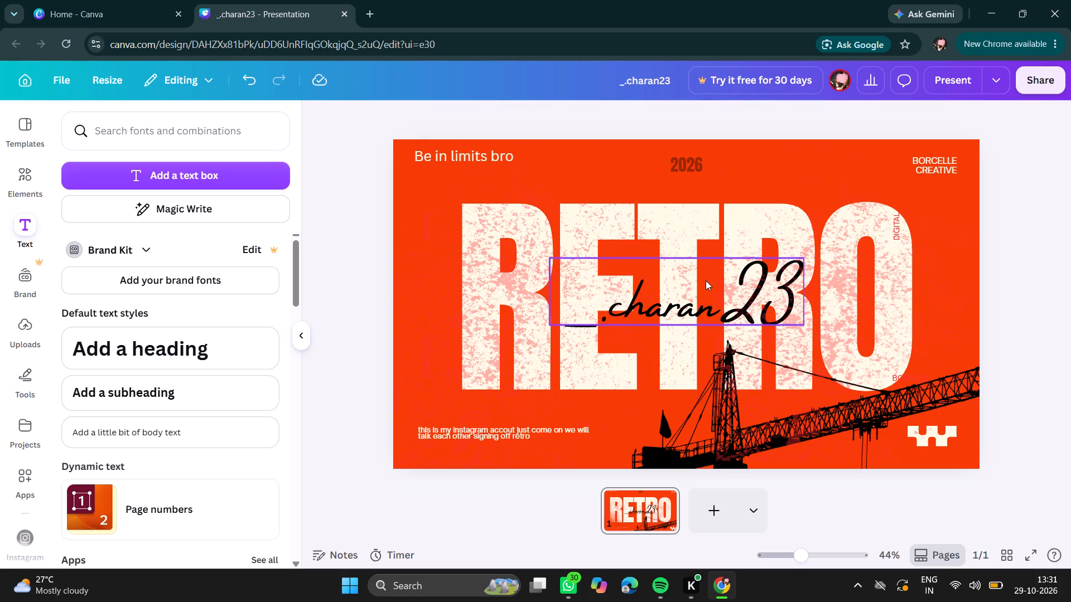
Enlarge the speckle texture over the cover's right half from its lower-left corner to about 1,094 by 1,093.
{"action": "left_click", "coordinate": [956, 268]}
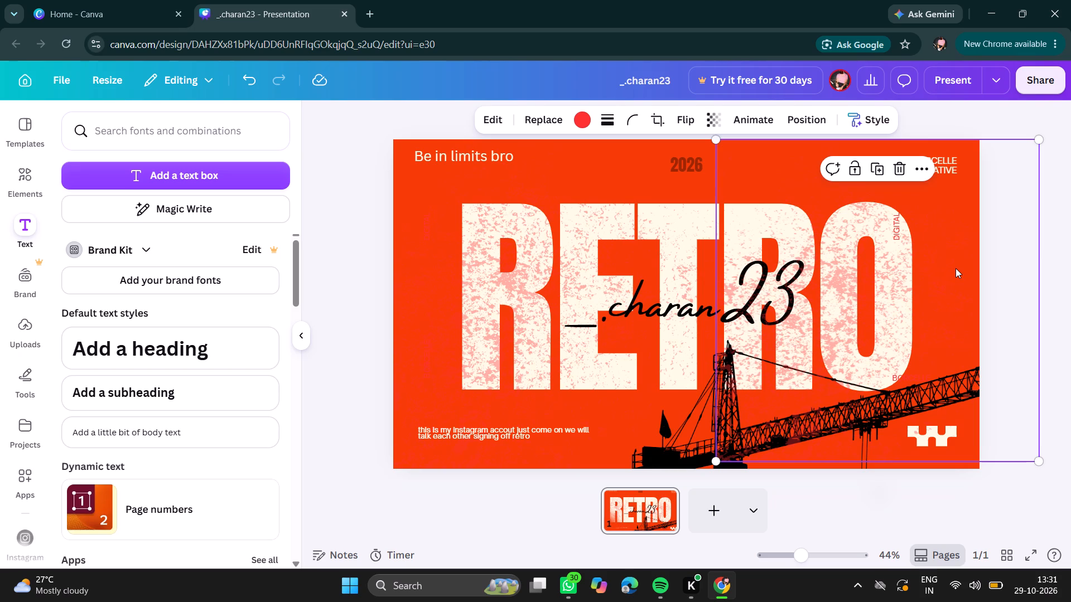
{"action": "left_click", "coordinate": [948, 521]}
{"action": "left_click_drag", "start_coordinate": [719, 462], "coordinate": [713, 480]}
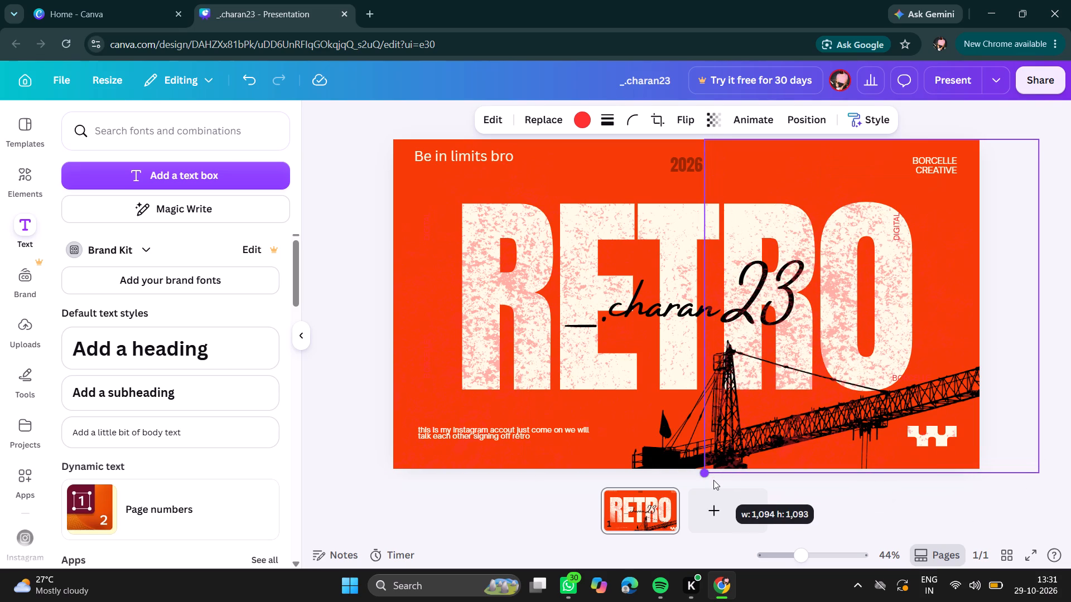
{"action": "left_click_drag", "start_coordinate": [713, 480], "coordinate": [714, 479]}
{"action": "left_click", "coordinate": [843, 509]}
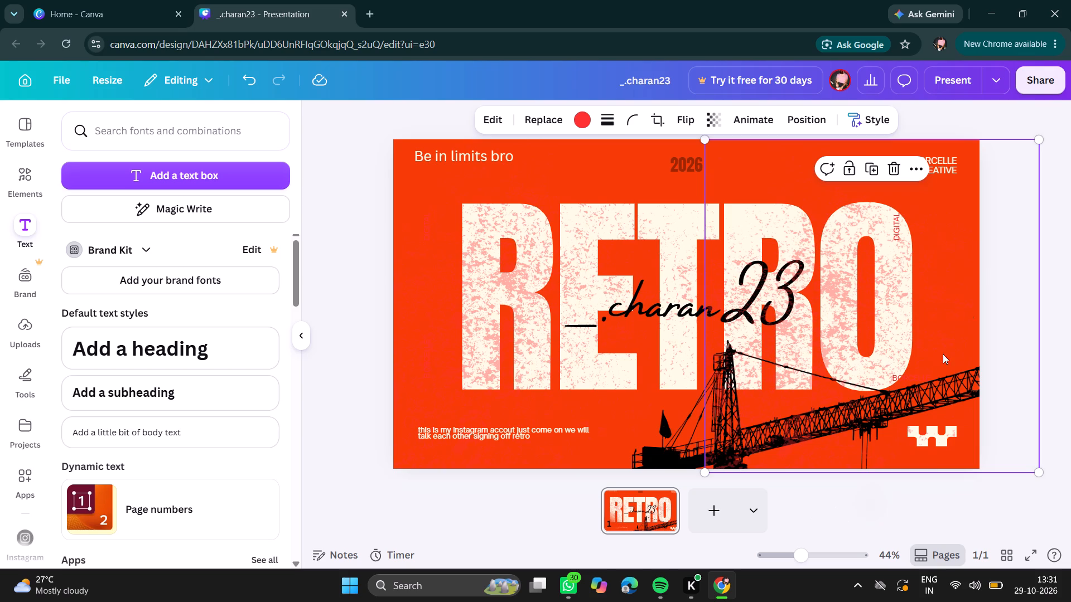
Shrink the right-hand speckle texture from its upper-right corner to uncover the vertical "DIGITAL" text.
{"action": "left_click", "coordinate": [896, 236]}
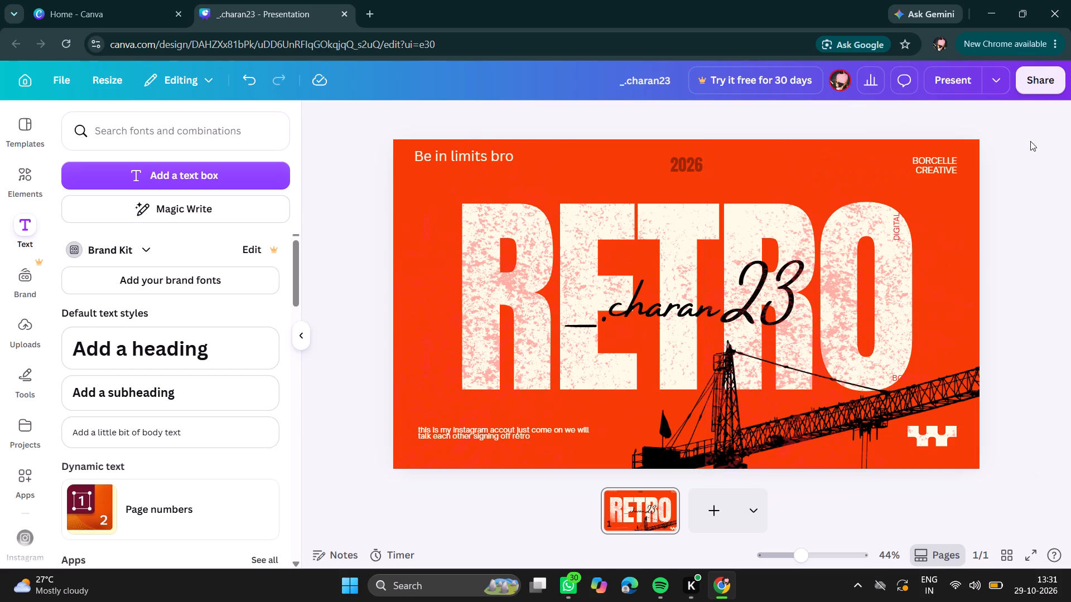
{"action": "left_click", "coordinate": [925, 239]}
{"action": "left_click_drag", "start_coordinate": [1039, 139], "coordinate": [922, 268]}
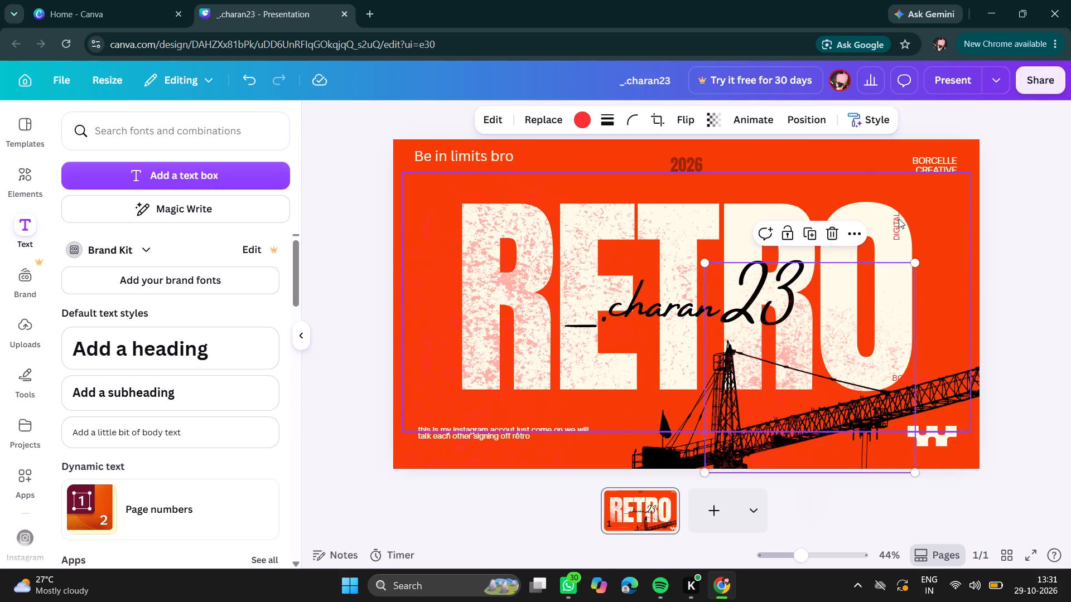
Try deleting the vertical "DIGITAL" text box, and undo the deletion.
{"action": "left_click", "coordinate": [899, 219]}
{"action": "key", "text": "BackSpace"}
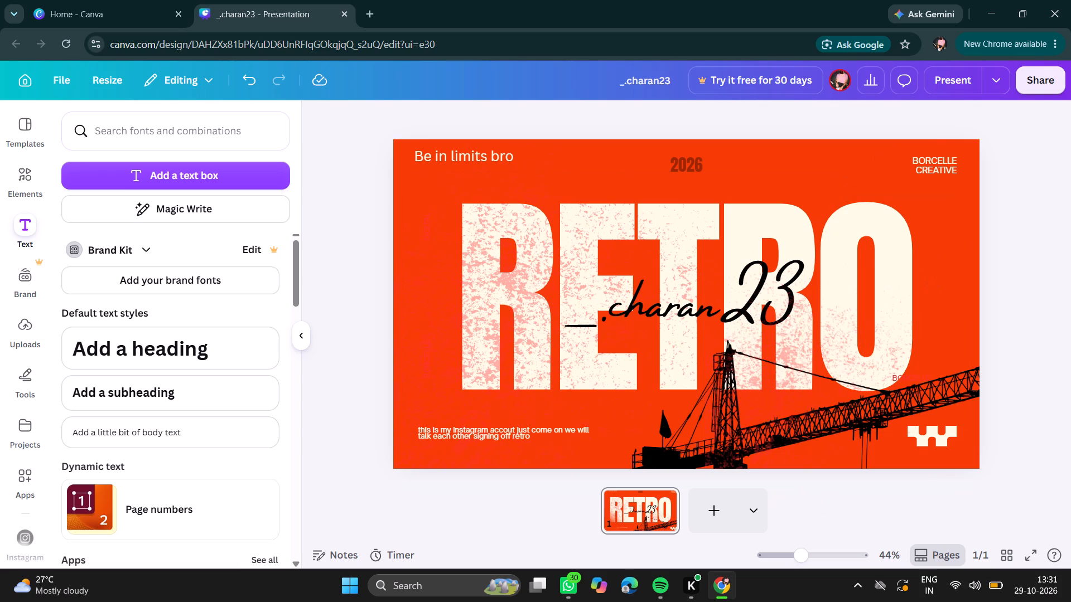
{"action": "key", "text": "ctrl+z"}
Replace the vertical "DIGITAL" text on the title's "O" with "one man show".
{"action": "left_click", "coordinate": [900, 225]}
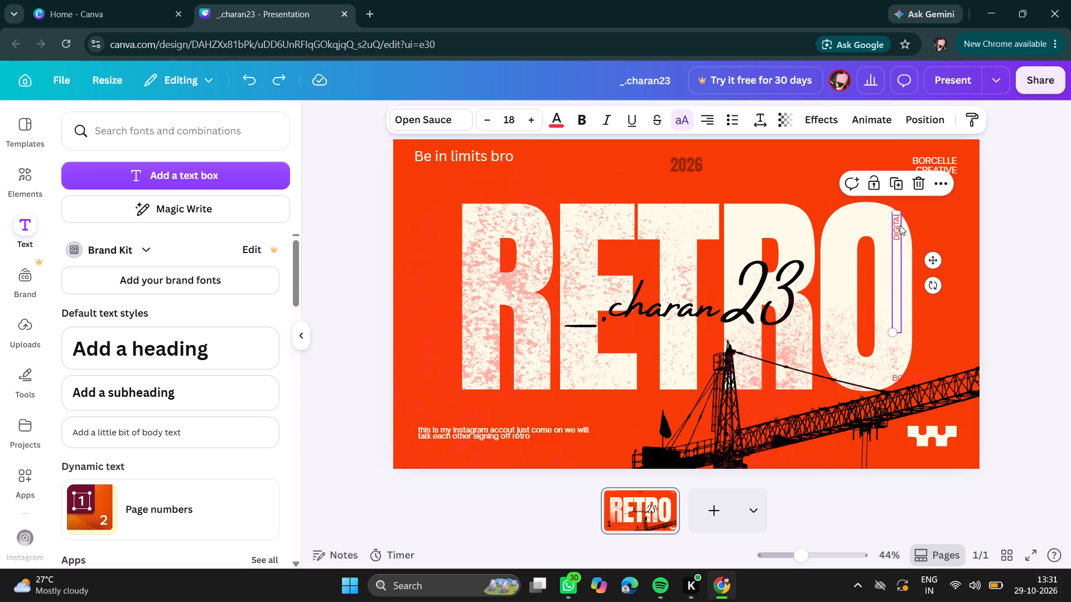
{"action": "left_click", "coordinate": [895, 219]}
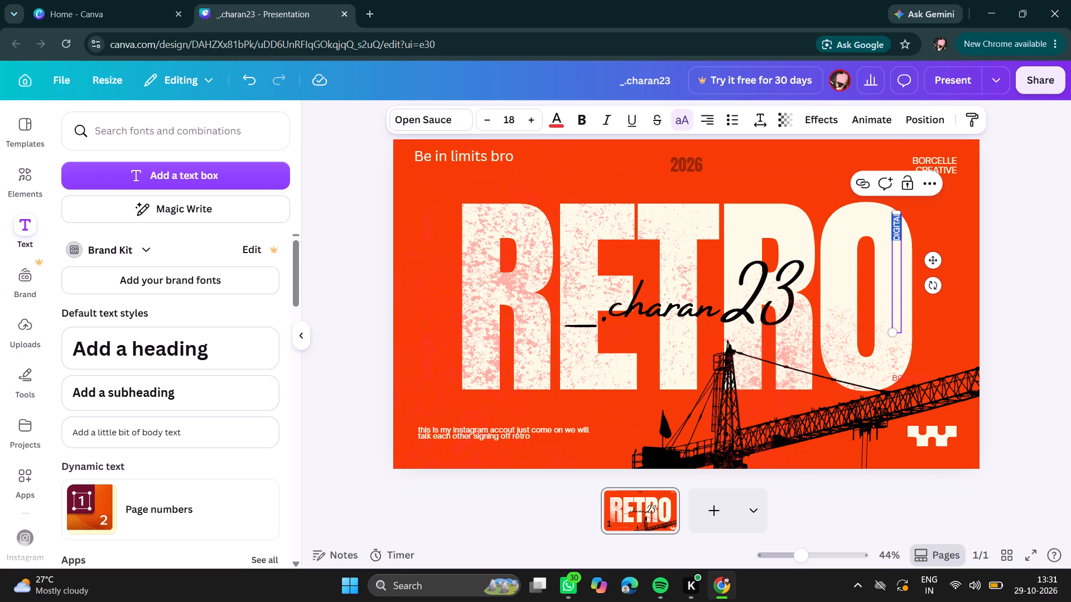
{"action": "key", "text": "BackSpace"}
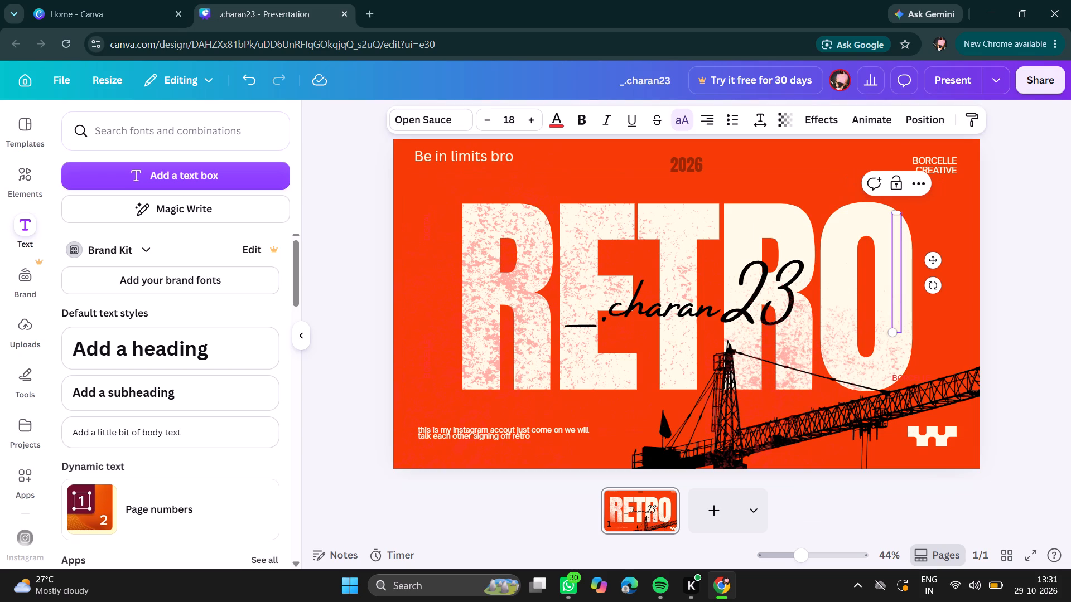
{"action": "type", "text": "one man"}
{"action": "key", "text": "space"}
{"action": "type", "text": "show"}
{"action": "left_click", "coordinate": [935, 324]}
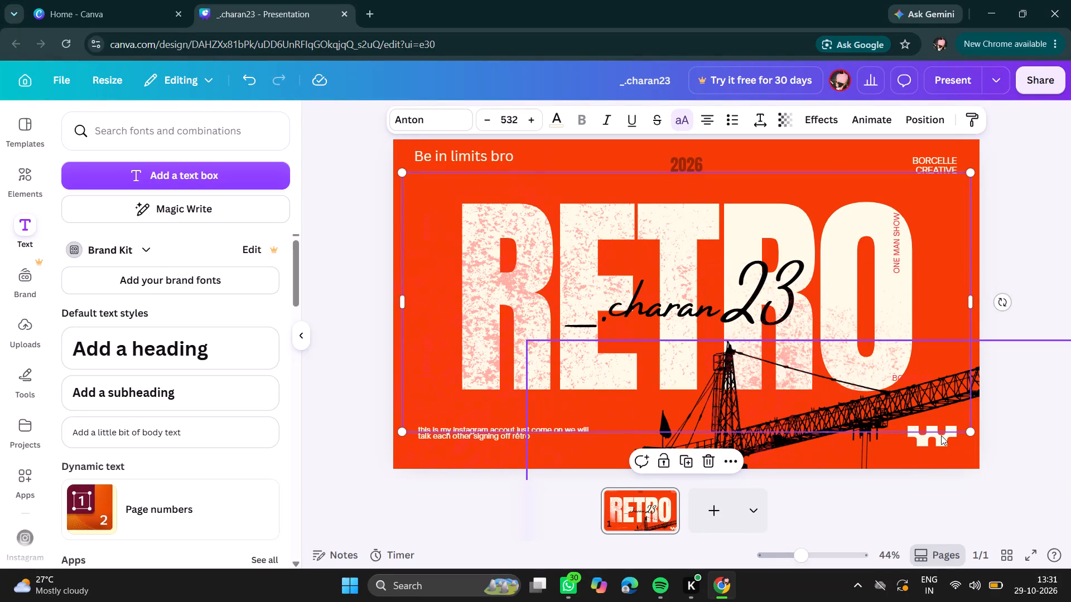
Enlarge the right-hand speckle texture from its upper-right corner to about 1,153 by 1,152, covering the title's right half.
{"action": "left_click", "coordinate": [941, 435]}
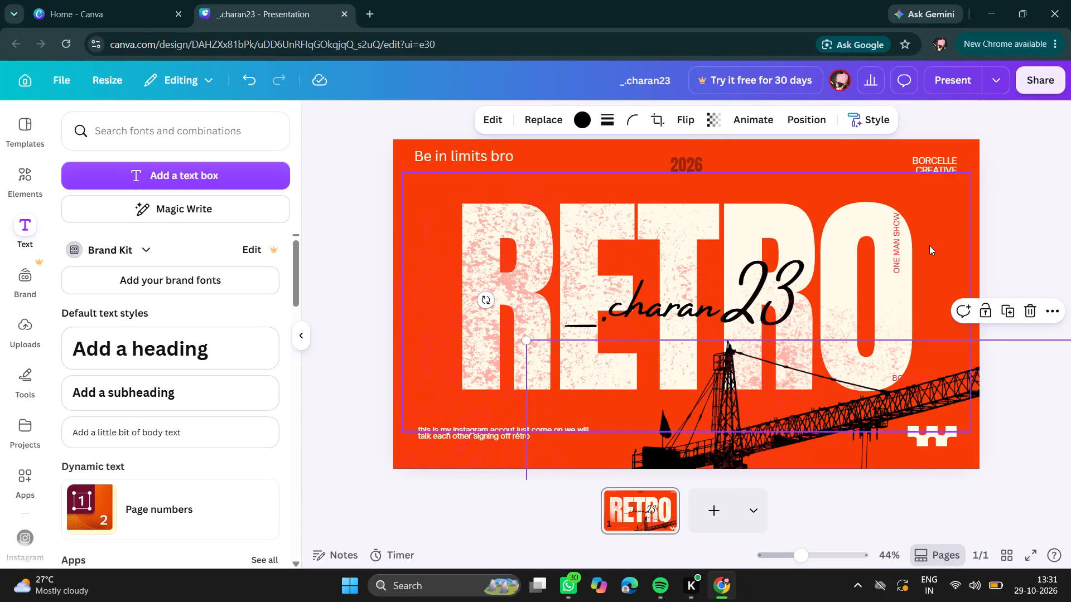
{"action": "left_click", "coordinate": [938, 437]}
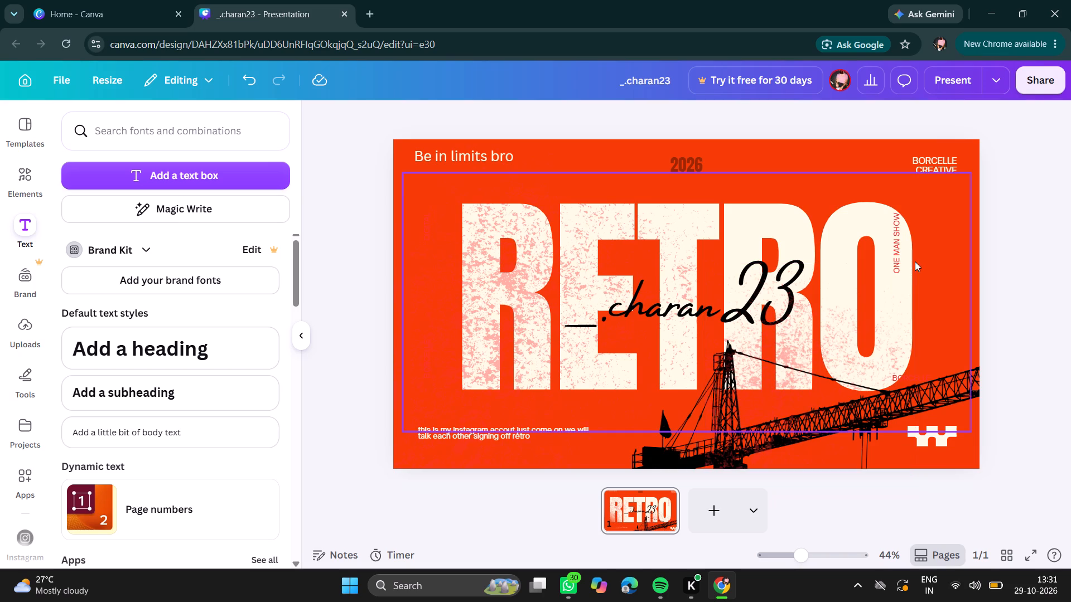
{"action": "left_click", "coordinate": [873, 365]}
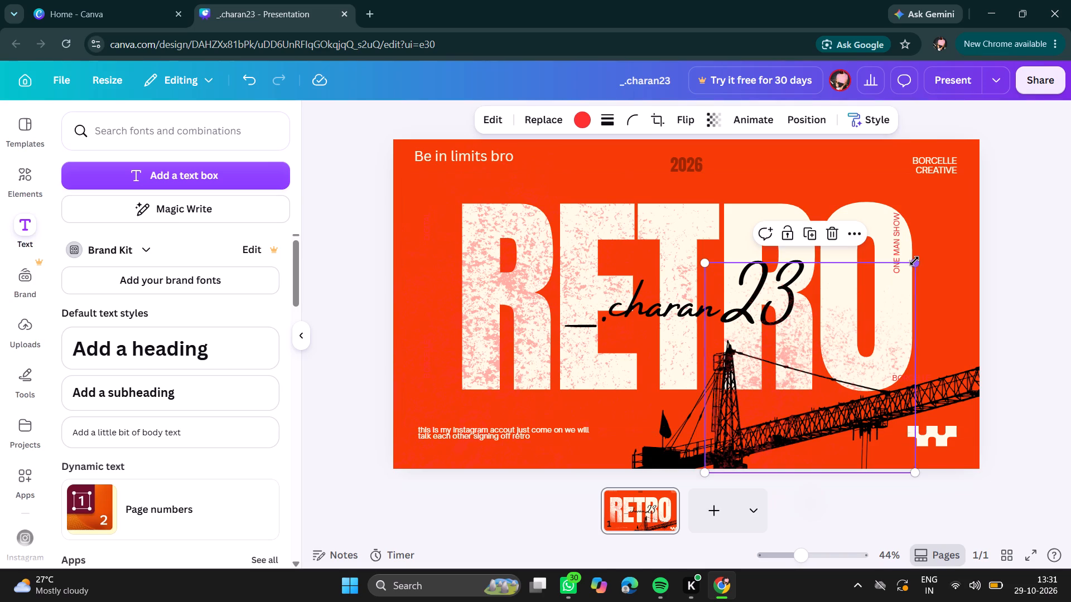
{"action": "left_click_drag", "start_coordinate": [914, 260], "coordinate": [1000, 0]}
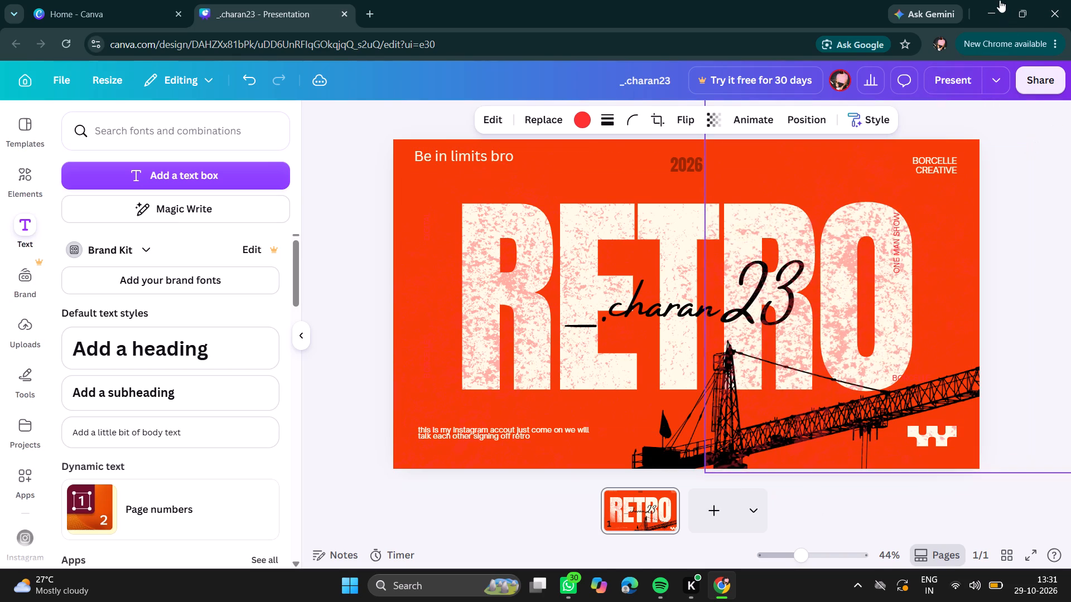
{"action": "left_click_drag", "start_coordinate": [1000, 0], "coordinate": [981, 45]}
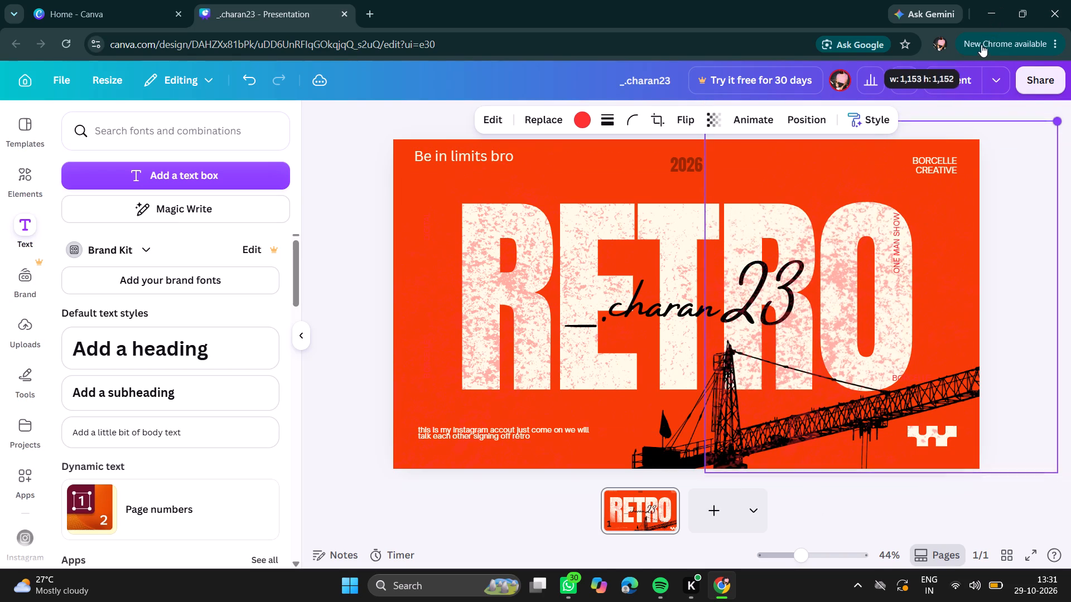
{"action": "left_click_drag", "start_coordinate": [981, 45], "coordinate": [977, 55]}
{"action": "left_click", "coordinate": [1010, 268]}
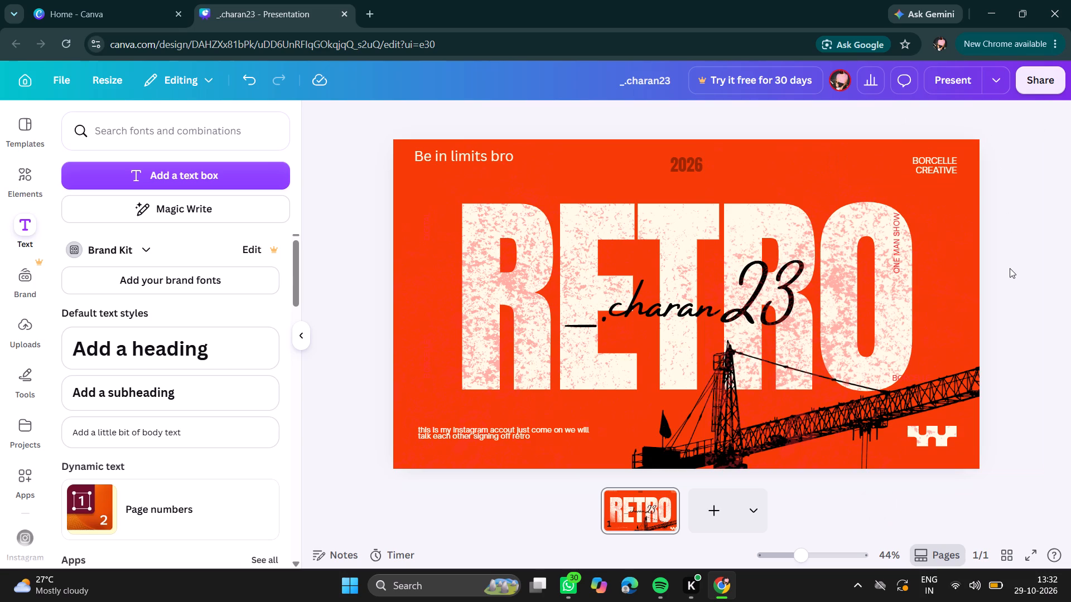
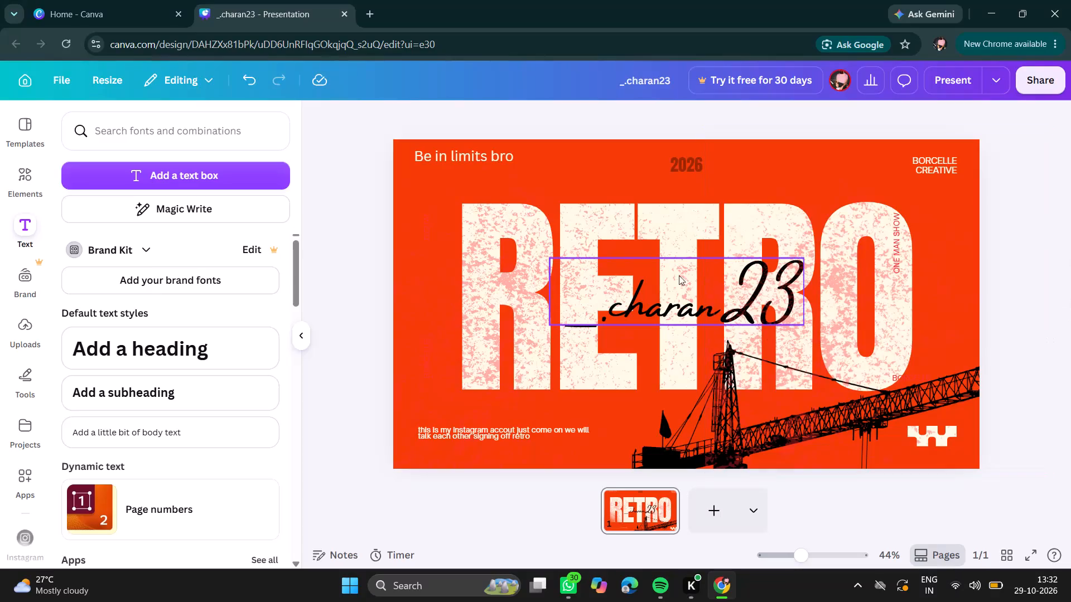
{"action": "left_click", "coordinate": [571, 213]}
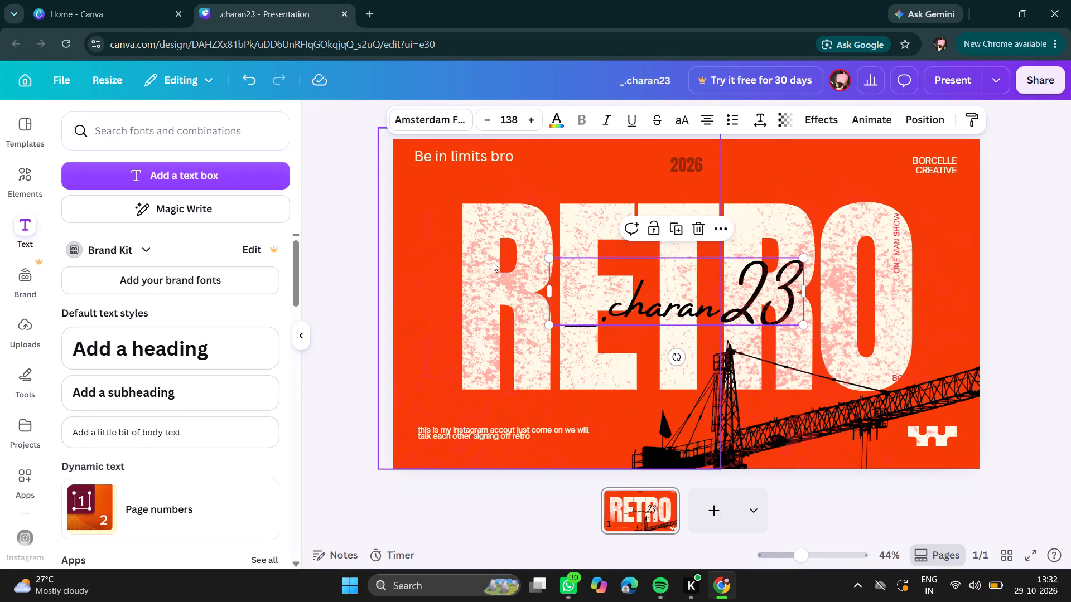
{"action": "left_click", "coordinate": [490, 274]}
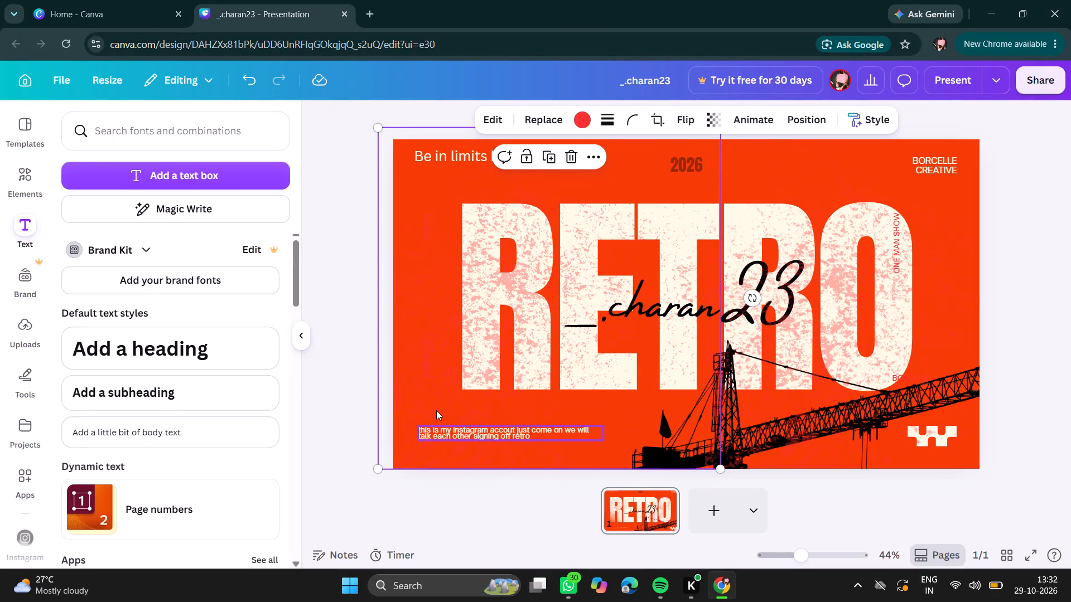
{"action": "left_click_drag", "start_coordinate": [377, 470], "coordinate": [446, 412]}
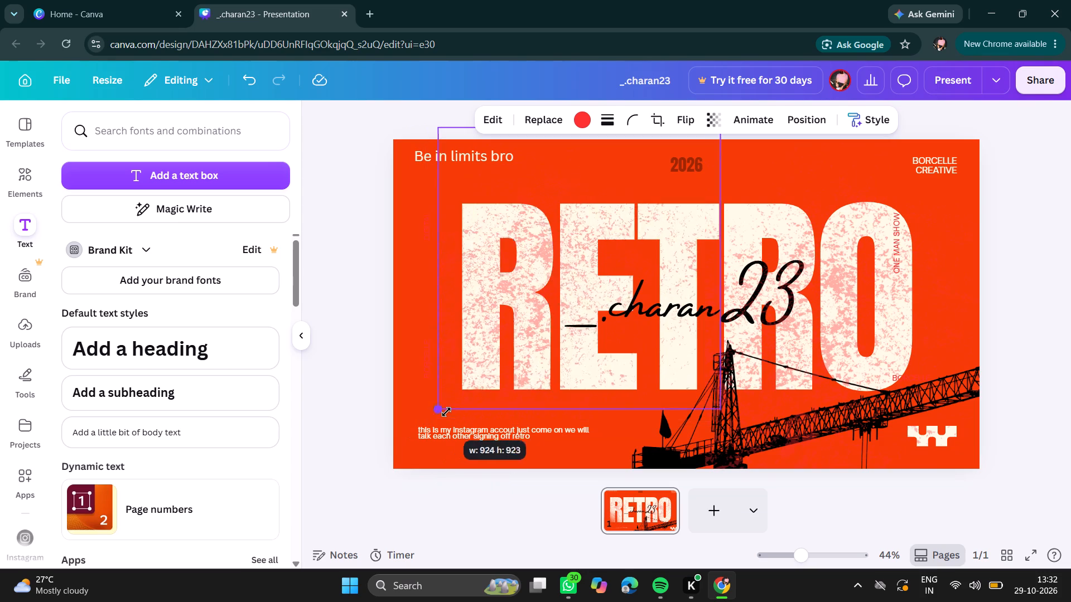
{"action": "left_click_drag", "start_coordinate": [446, 412], "coordinate": [353, 523]}
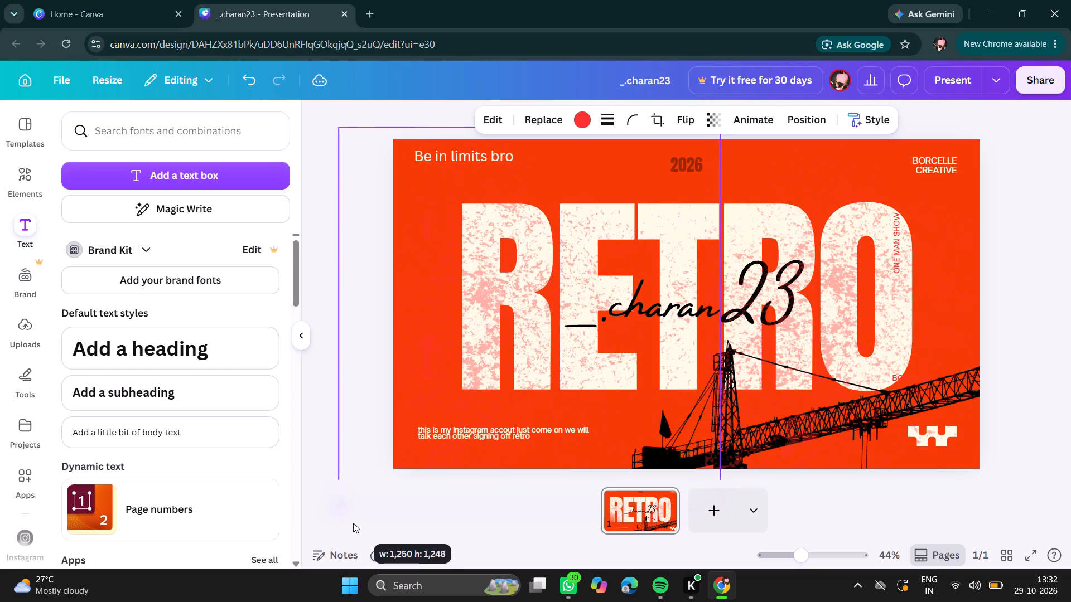
{"action": "left_click_drag", "start_coordinate": [353, 523], "coordinate": [366, 510]}
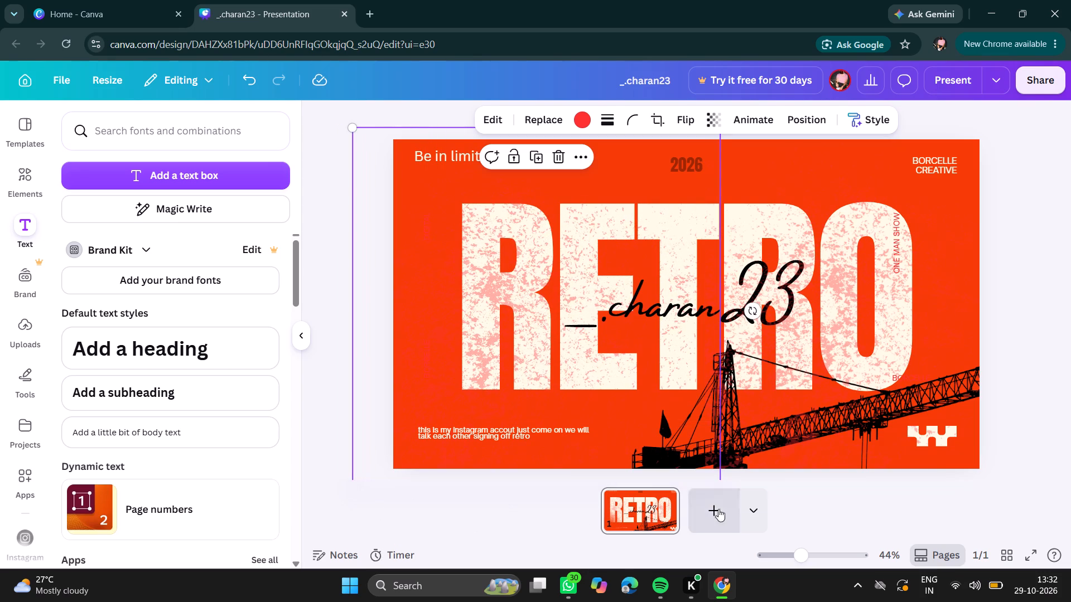
{"action": "left_click", "coordinate": [817, 507]}
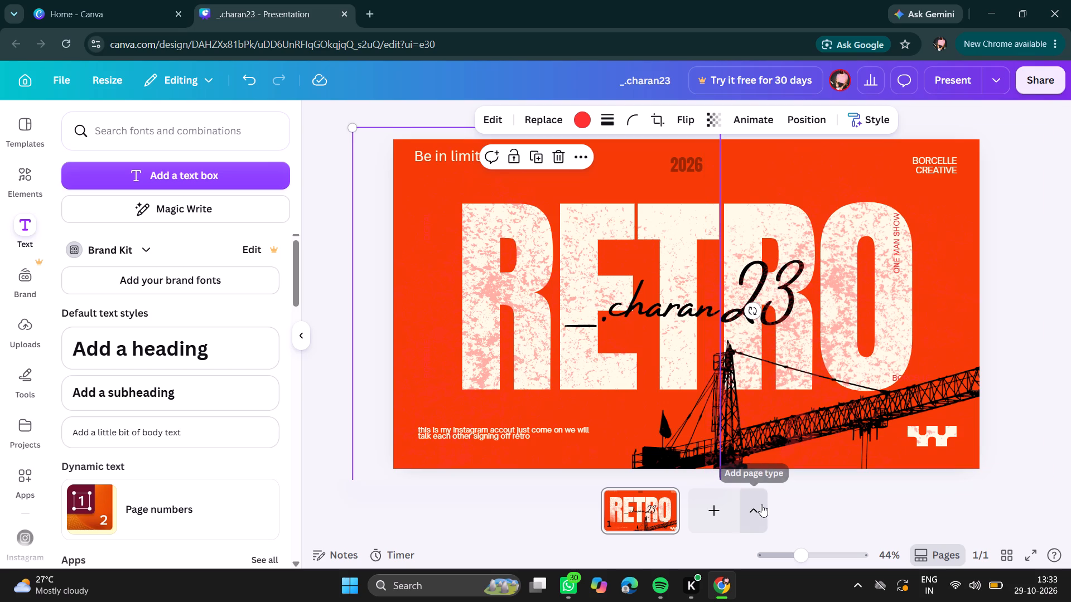
{"action": "left_click", "coordinate": [889, 538]}
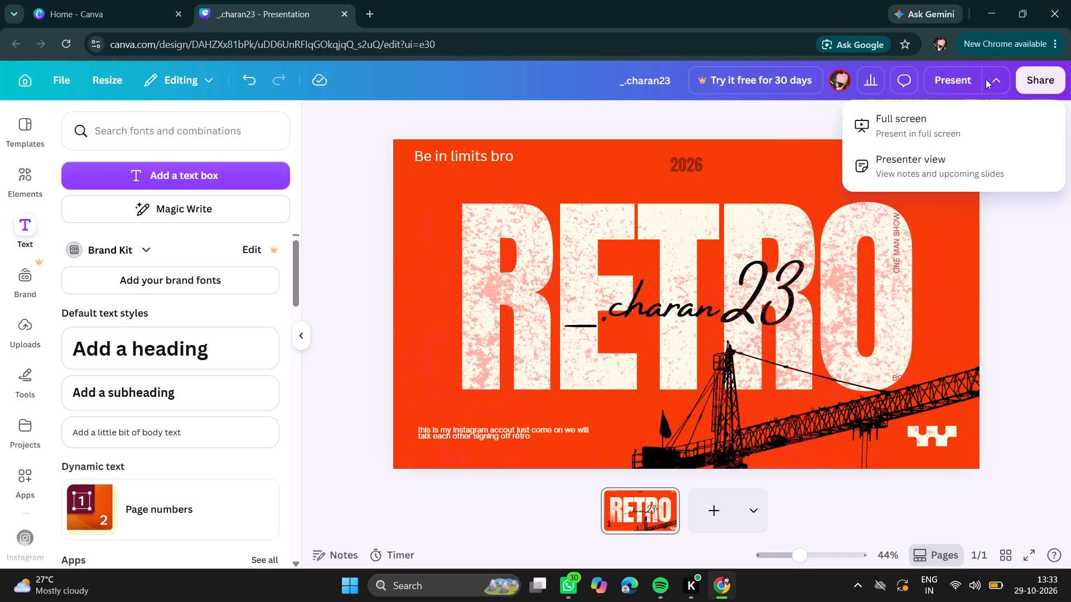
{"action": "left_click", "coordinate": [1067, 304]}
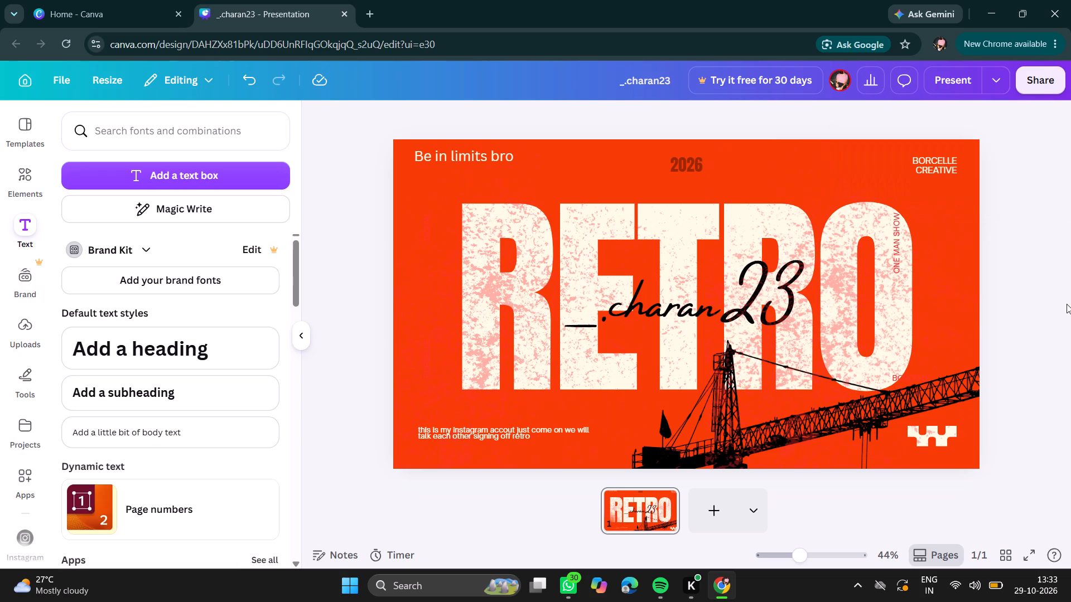
Download the design as a PDF using the Digital preset.
{"action": "left_click", "coordinate": [1035, 74]}
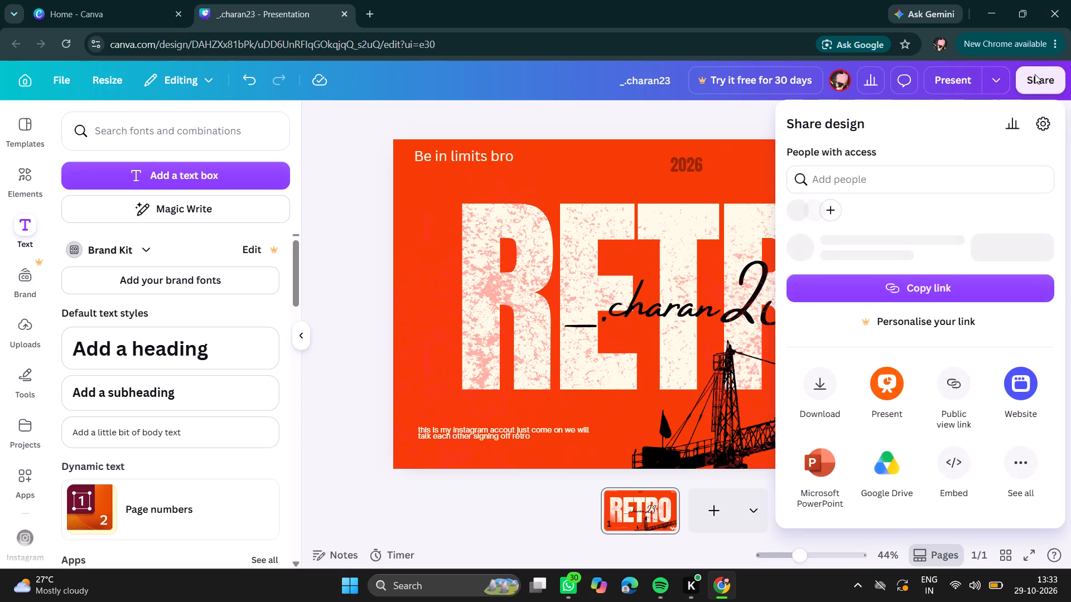
{"action": "left_click", "coordinate": [807, 404]}
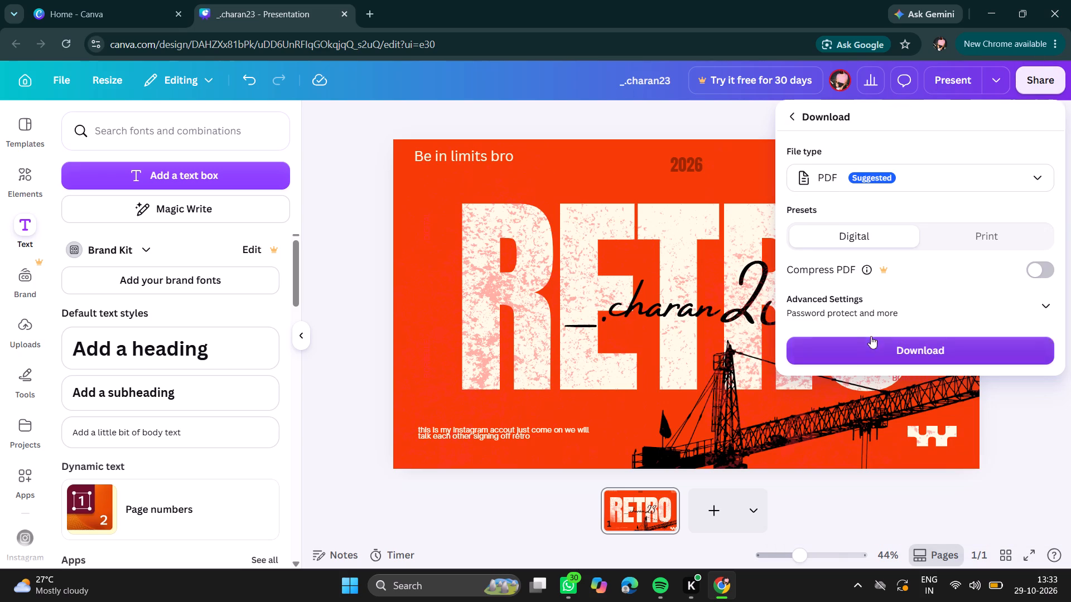
{"action": "left_click", "coordinate": [871, 343]}
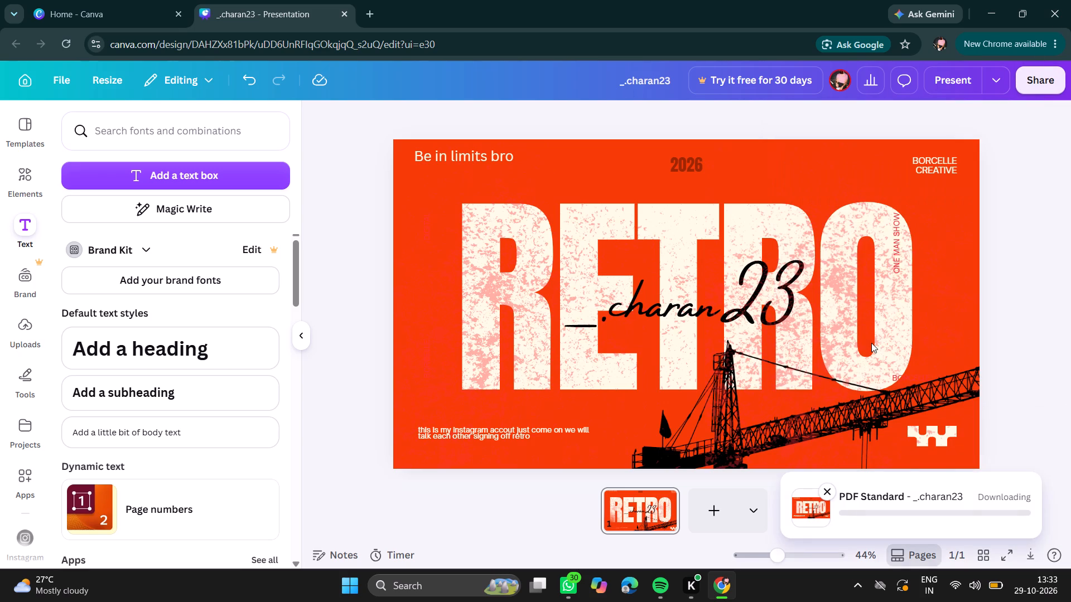
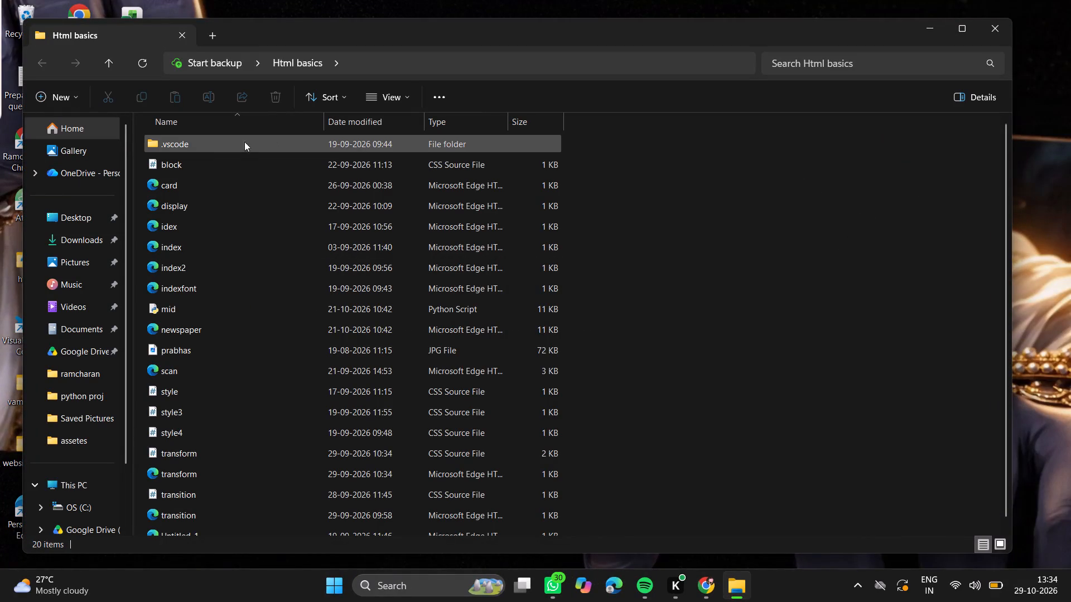
{"action": "left_click", "coordinate": [69, 229]}
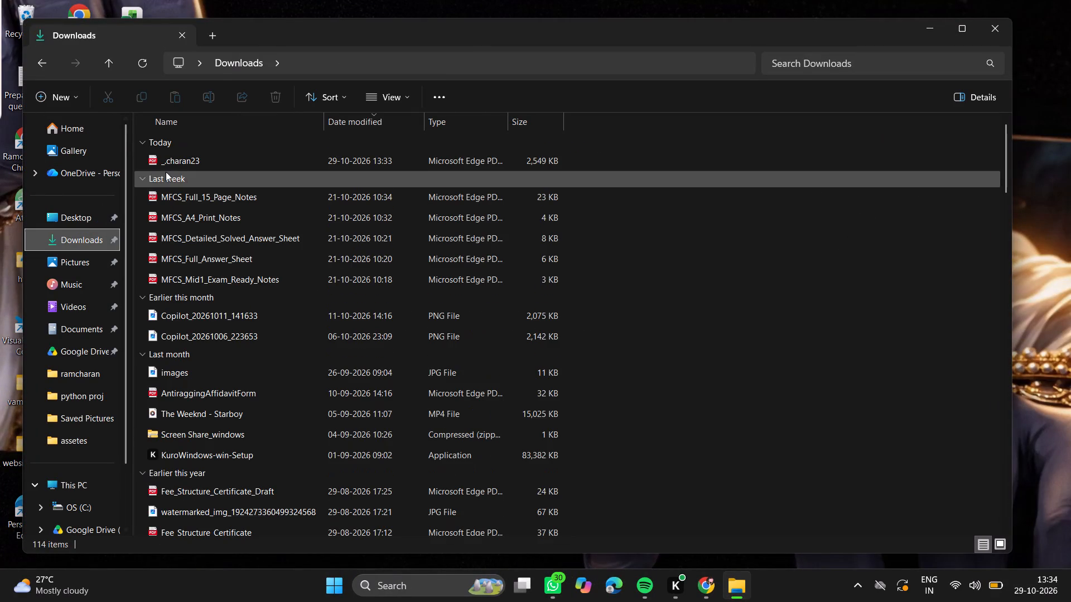
{"action": "double_click", "coordinate": [177, 168]}
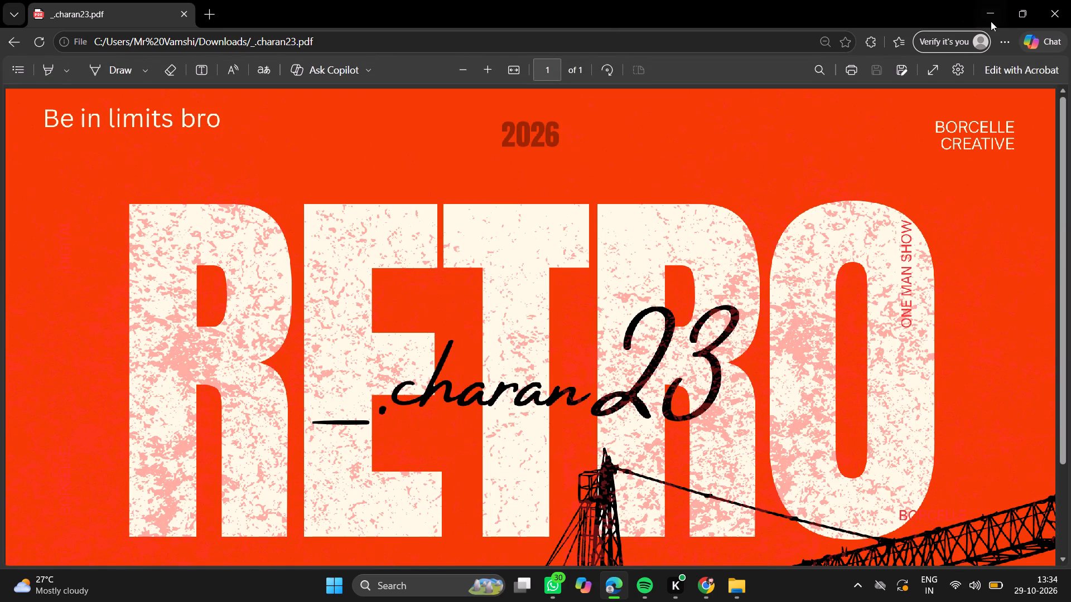
{"action": "left_click", "coordinate": [1009, 1]}
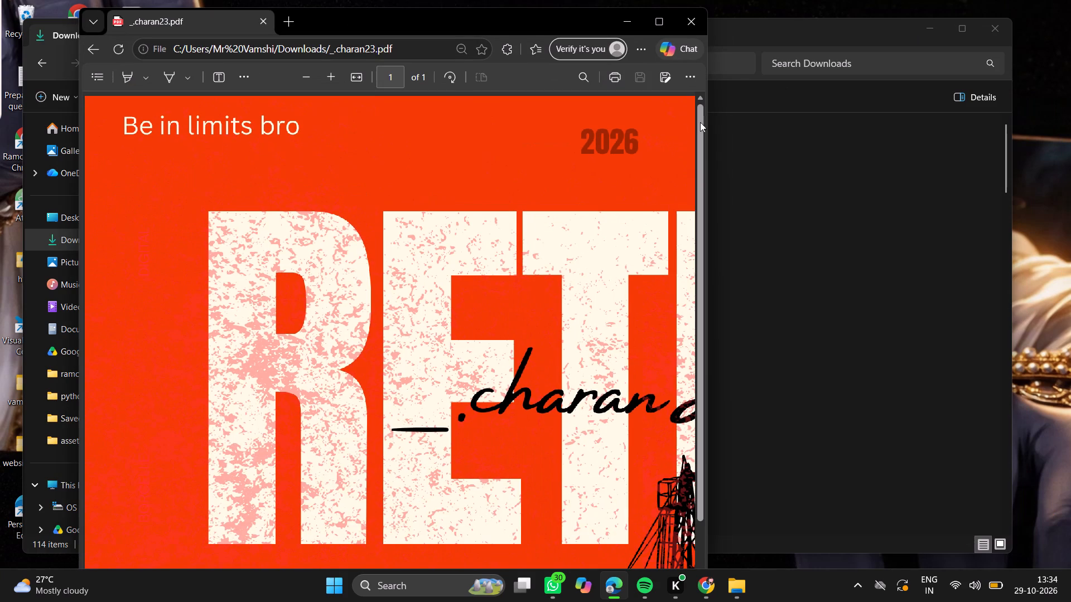
{"action": "left_click", "coordinate": [681, 30]}
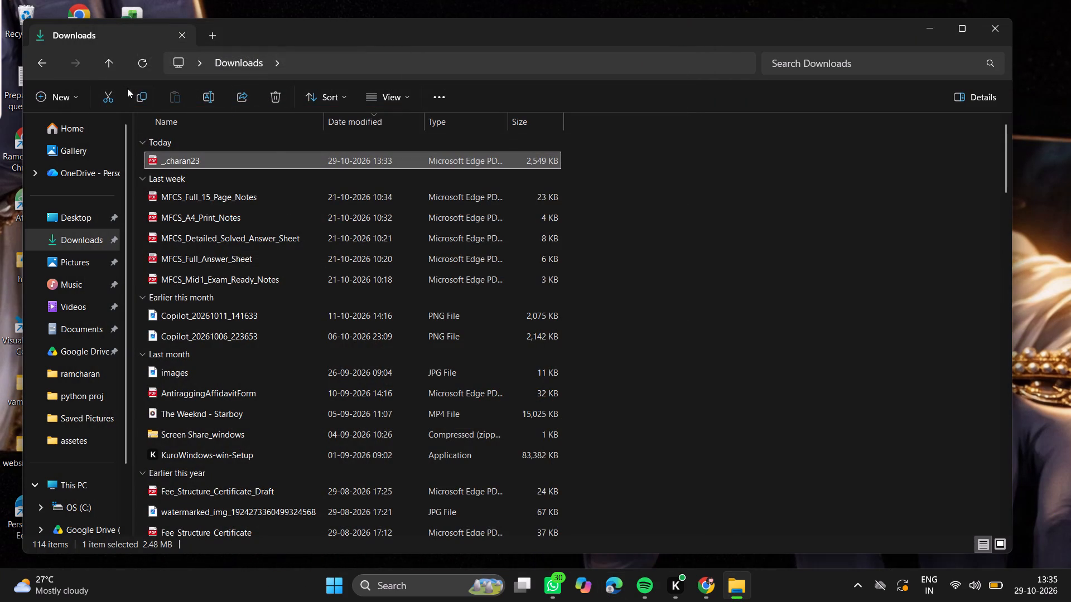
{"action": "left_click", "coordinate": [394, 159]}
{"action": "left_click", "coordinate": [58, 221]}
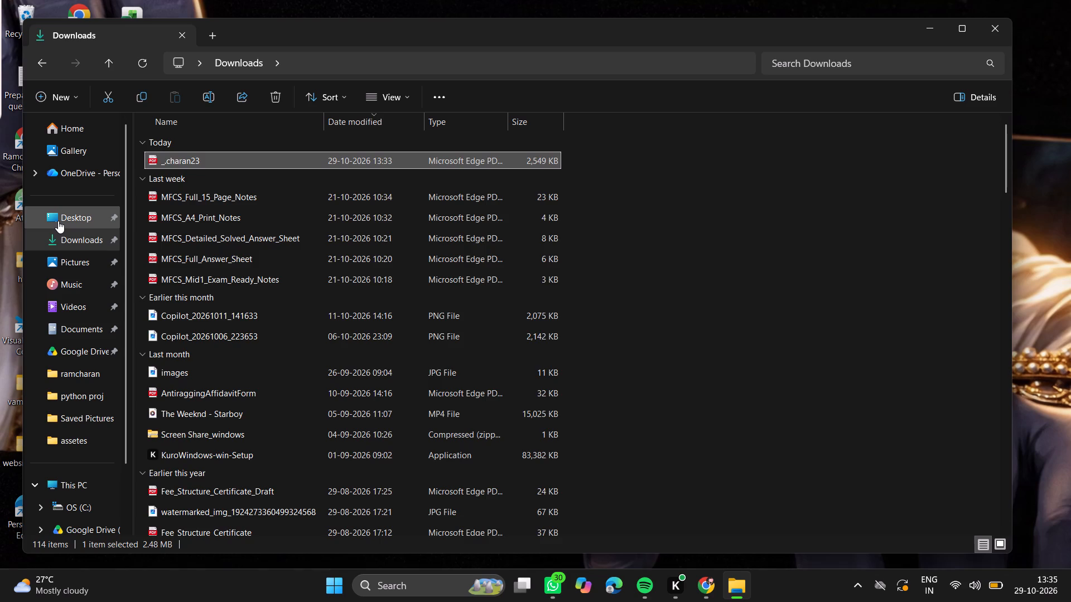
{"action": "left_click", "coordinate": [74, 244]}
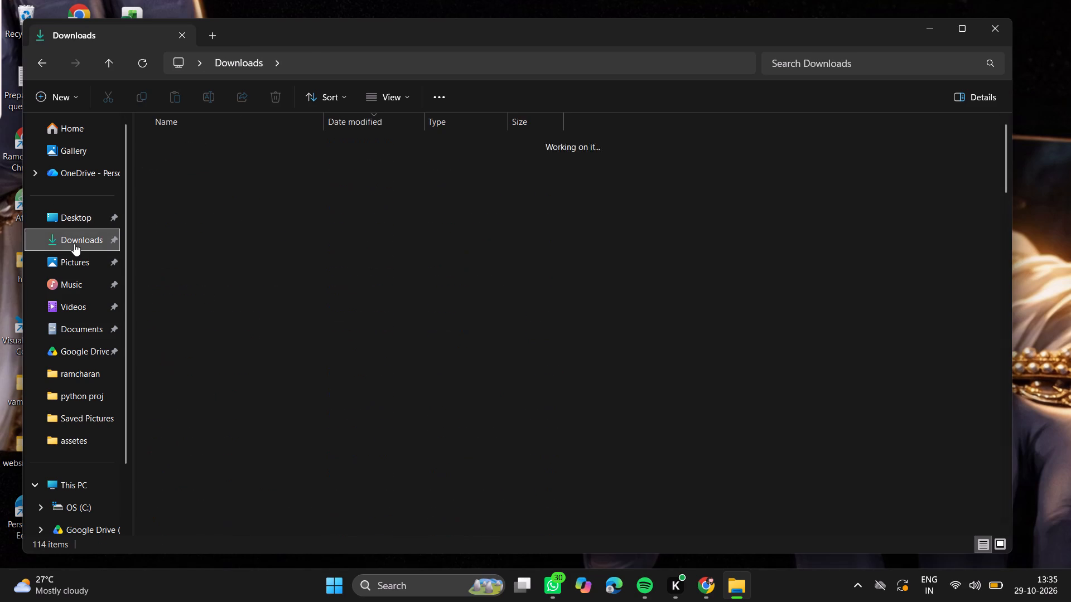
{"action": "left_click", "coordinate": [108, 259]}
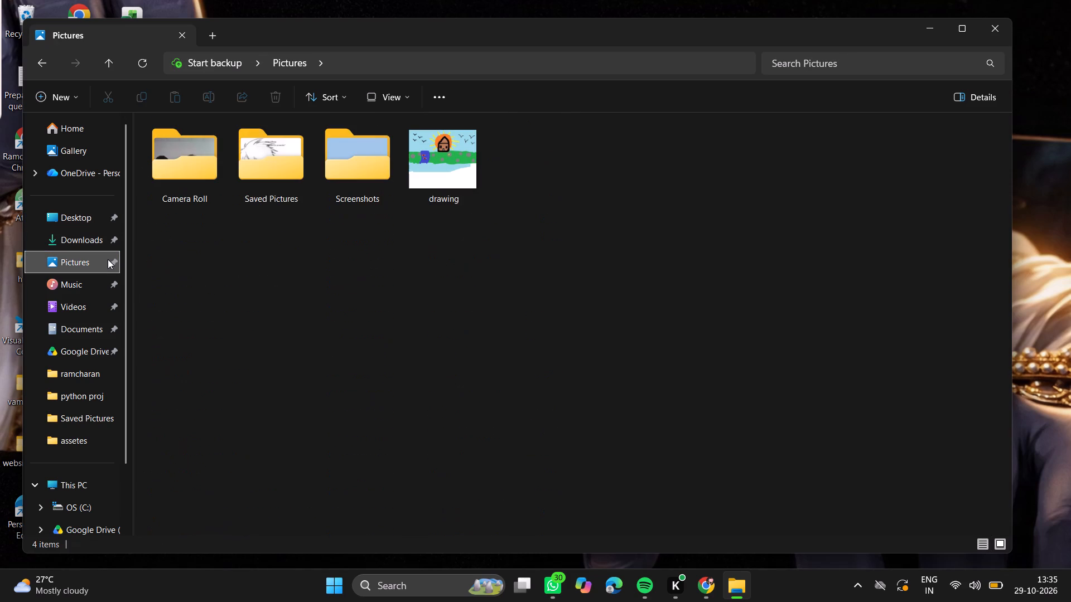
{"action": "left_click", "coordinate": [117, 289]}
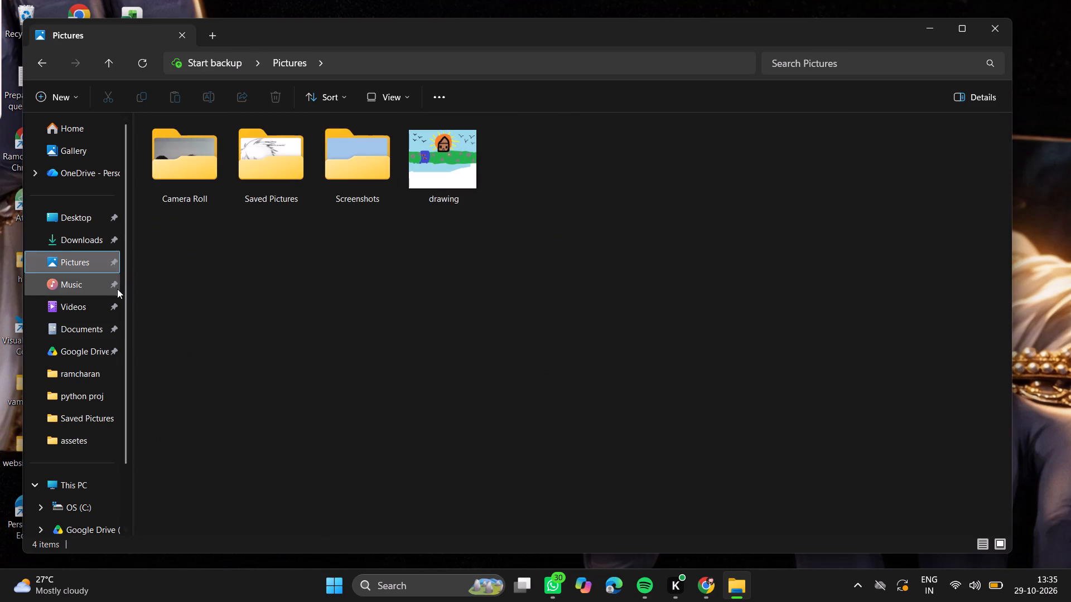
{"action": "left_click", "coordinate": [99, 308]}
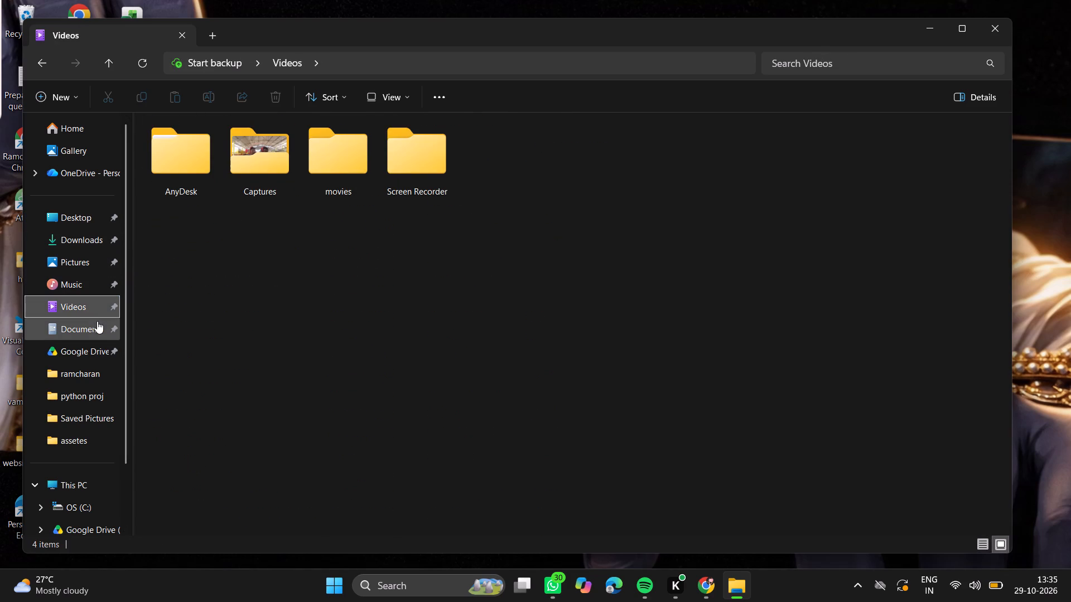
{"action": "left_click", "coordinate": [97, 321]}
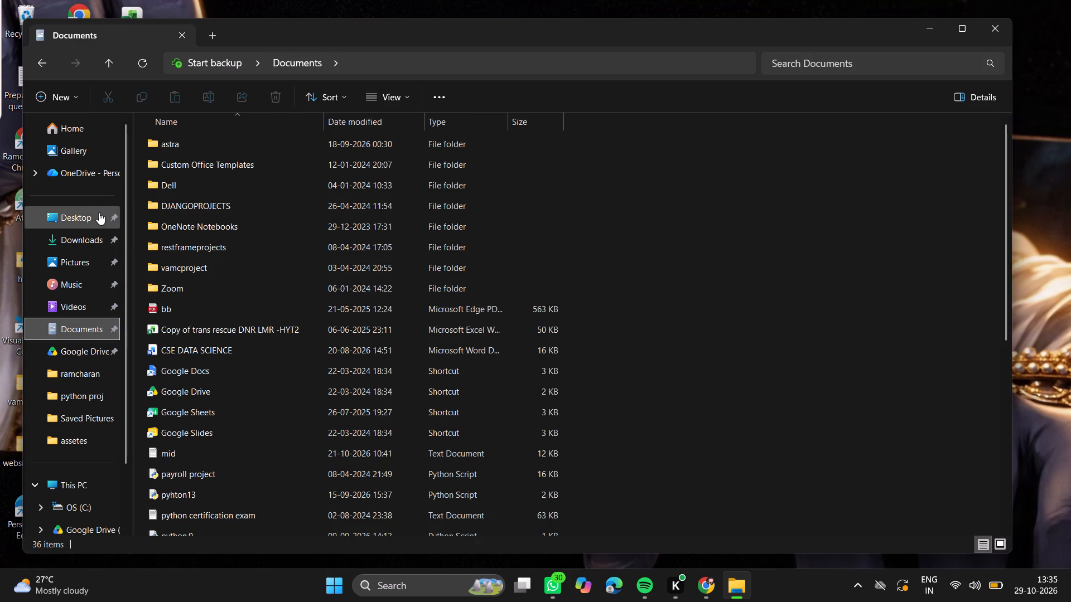
{"action": "left_click", "coordinate": [100, 242]}
{"action": "left_click", "coordinate": [304, 156]}
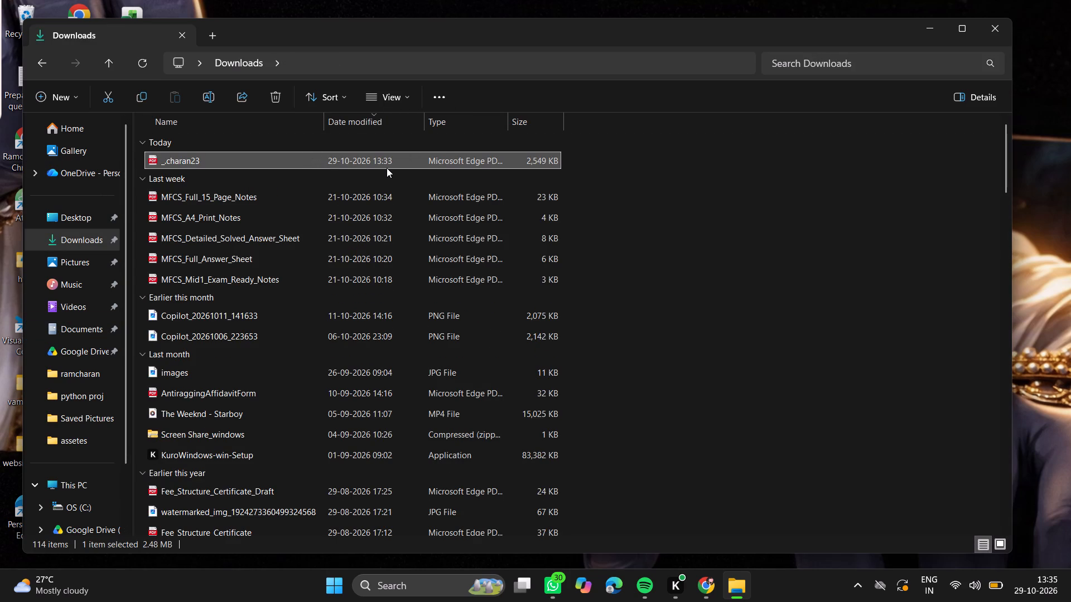
{"action": "double_click", "coordinate": [370, 153]}
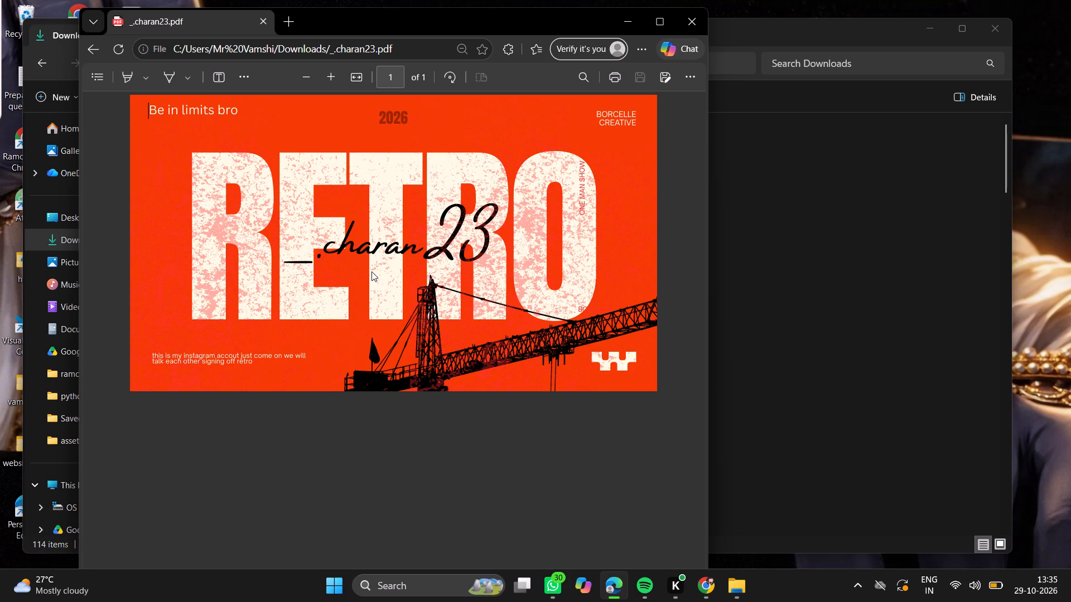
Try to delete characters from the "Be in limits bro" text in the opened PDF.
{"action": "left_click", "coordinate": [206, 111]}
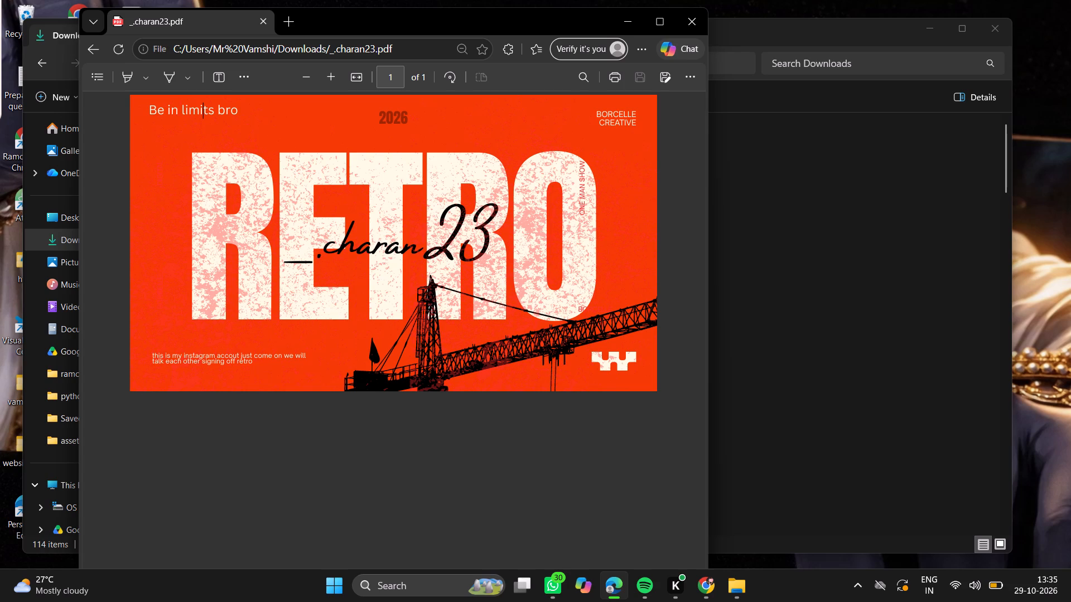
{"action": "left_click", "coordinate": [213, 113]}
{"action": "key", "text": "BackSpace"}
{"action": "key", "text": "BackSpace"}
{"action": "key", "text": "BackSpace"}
{"action": "left_click", "coordinate": [689, 83]}
{"action": "left_click_drag", "start_coordinate": [671, 182], "coordinate": [599, 76]}
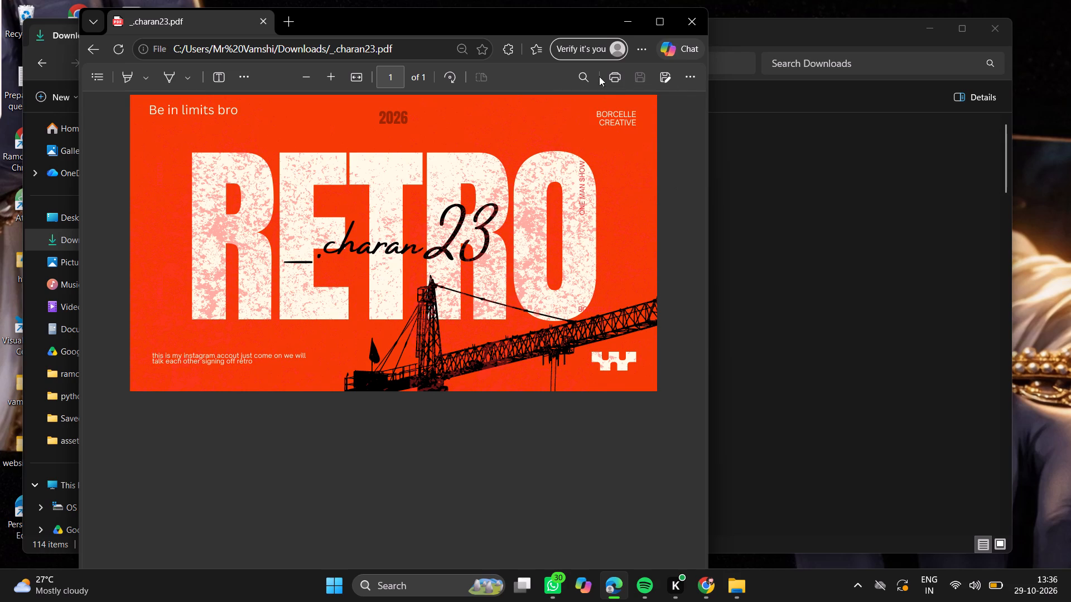
{"action": "left_click_drag", "start_coordinate": [599, 76], "coordinate": [610, 77]}
{"action": "left_click", "coordinate": [610, 77]}
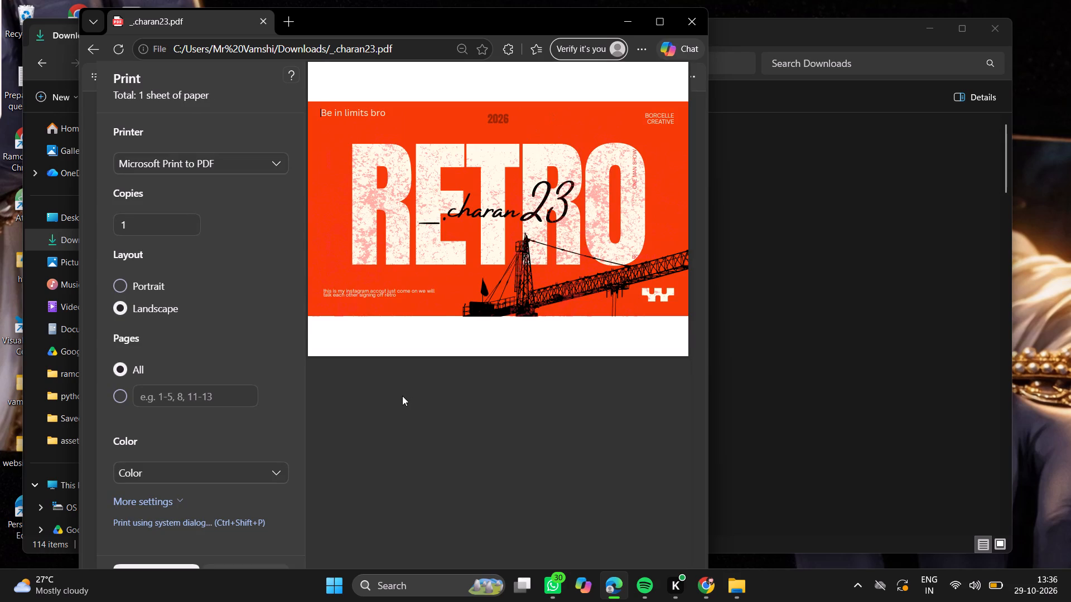
{"action": "scroll", "coordinate": [204, 472], "scroll_direction": "down", "scroll_amount": 5}
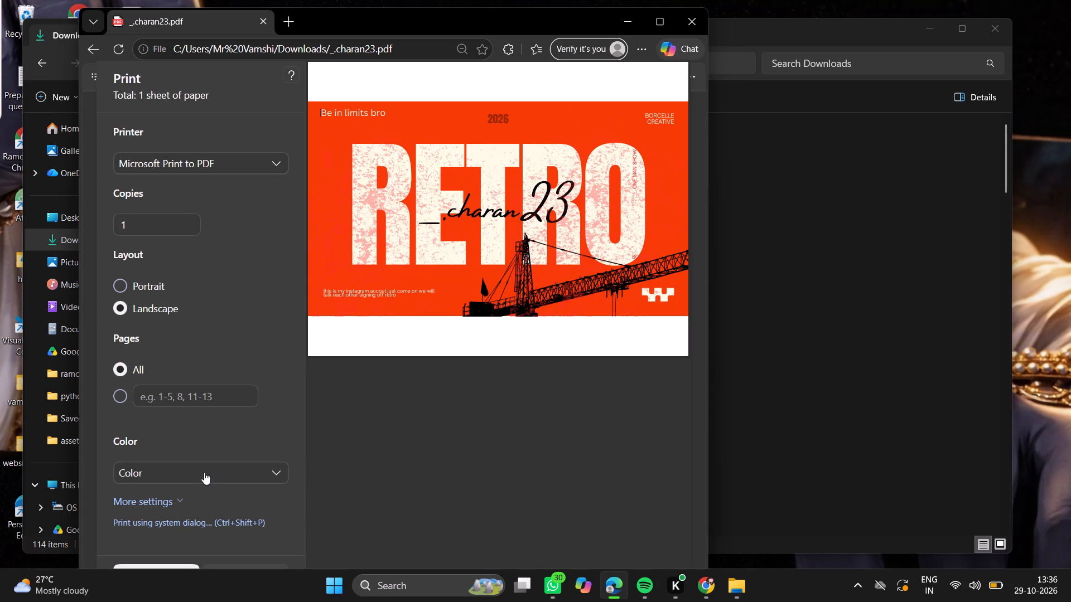
{"action": "scroll", "coordinate": [204, 472], "scroll_direction": "down", "scroll_amount": 3}
{"action": "scroll", "coordinate": [227, 308], "scroll_direction": "down", "scroll_amount": 3}
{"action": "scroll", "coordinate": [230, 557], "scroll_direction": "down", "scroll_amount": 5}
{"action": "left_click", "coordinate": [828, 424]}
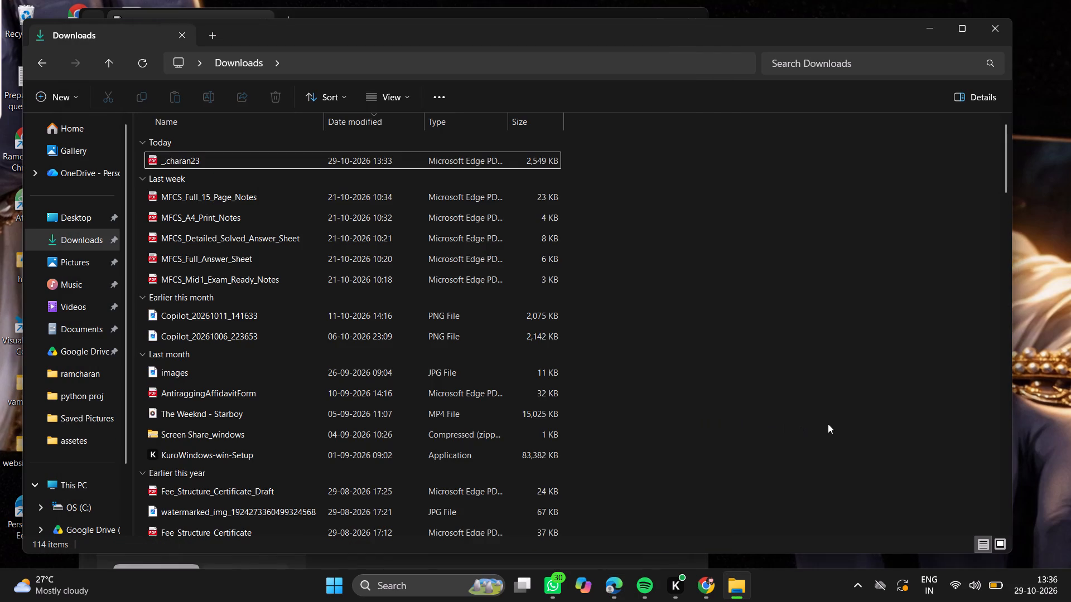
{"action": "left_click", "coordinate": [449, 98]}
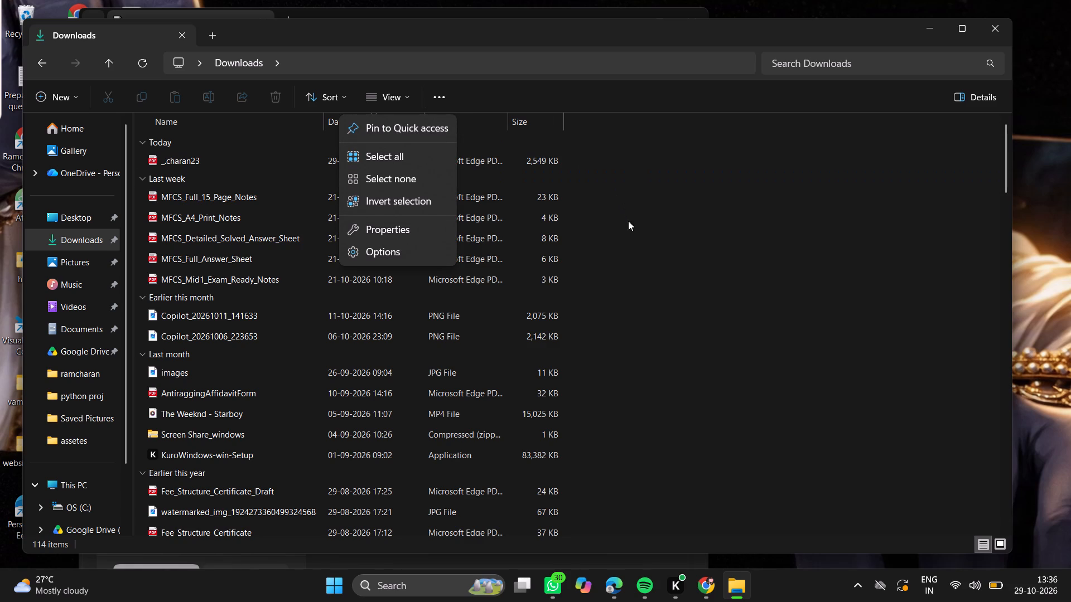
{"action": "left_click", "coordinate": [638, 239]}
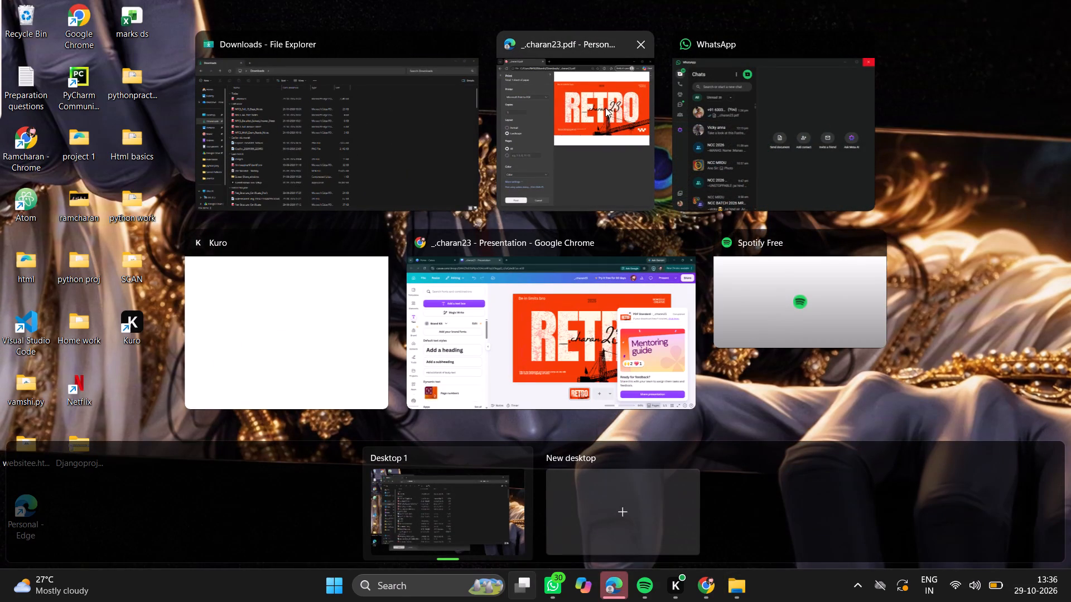
Close the Microsoft Edge window holding the exported cover PDF and its print preview.
{"action": "left_click", "coordinate": [639, 36]}
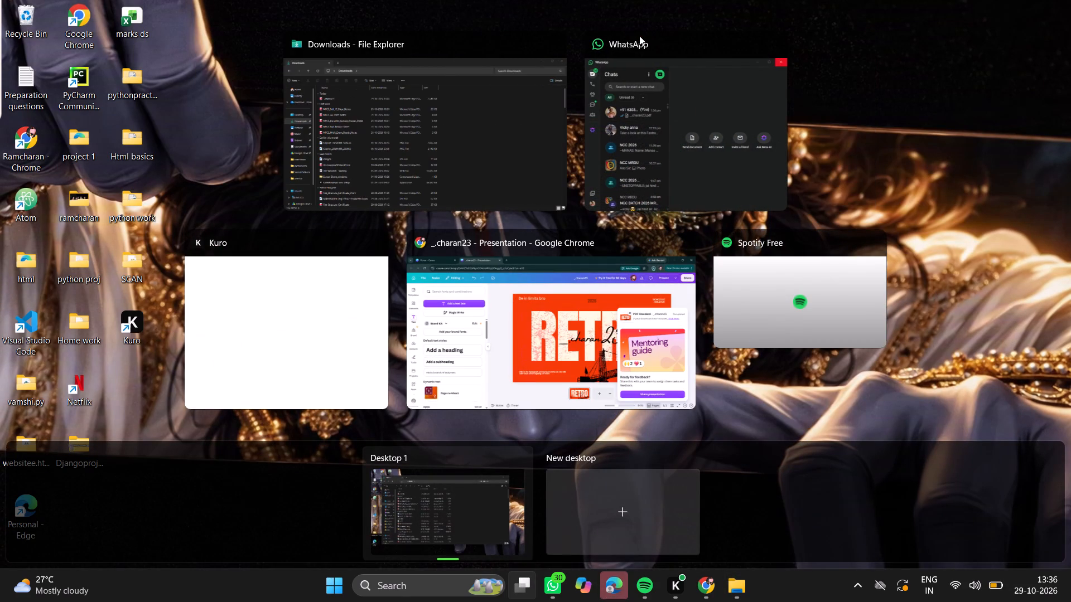
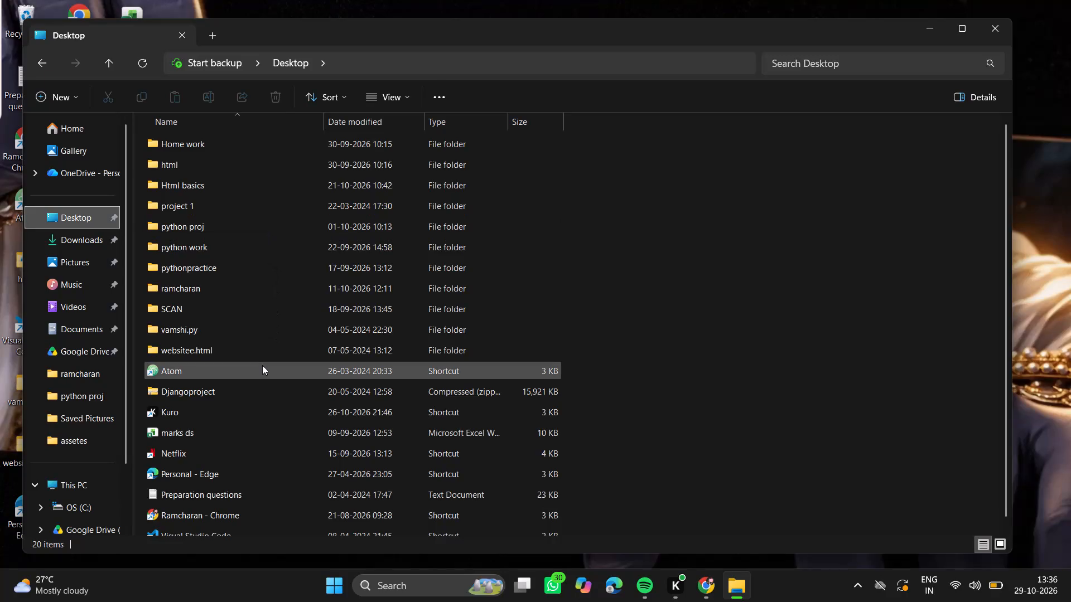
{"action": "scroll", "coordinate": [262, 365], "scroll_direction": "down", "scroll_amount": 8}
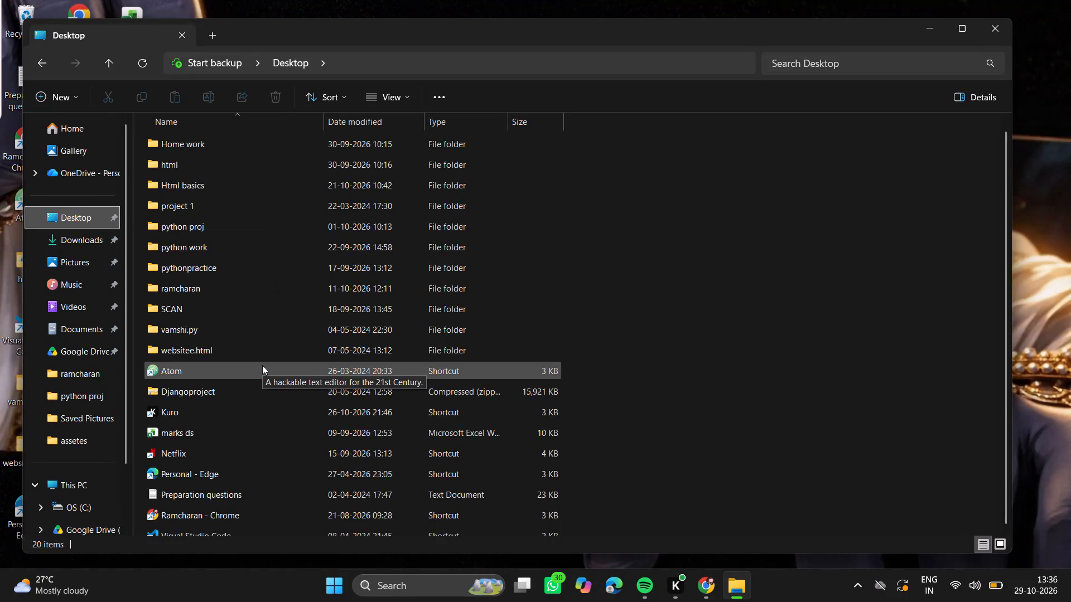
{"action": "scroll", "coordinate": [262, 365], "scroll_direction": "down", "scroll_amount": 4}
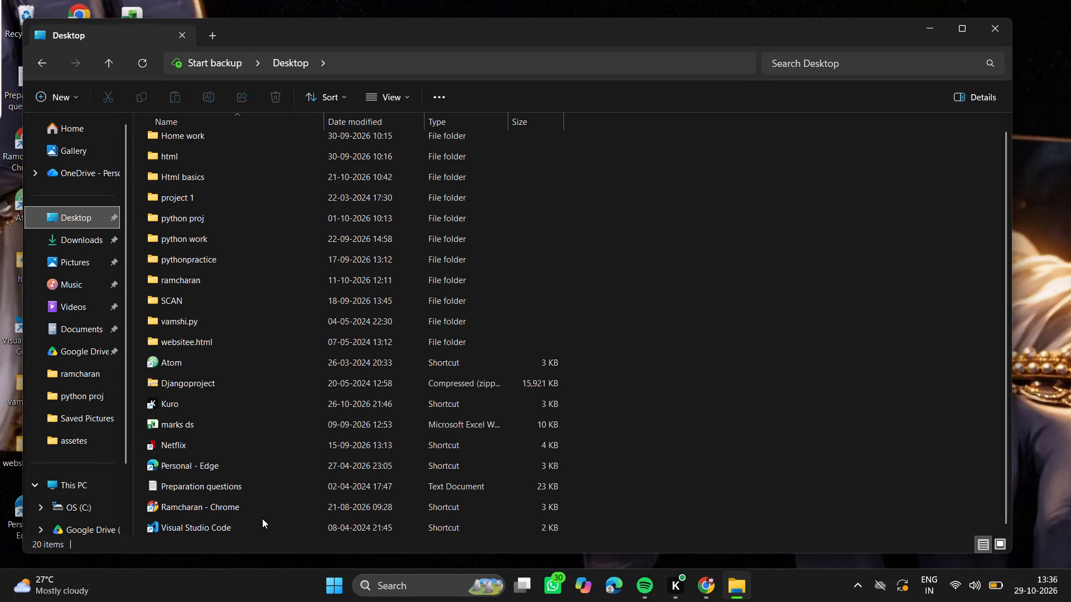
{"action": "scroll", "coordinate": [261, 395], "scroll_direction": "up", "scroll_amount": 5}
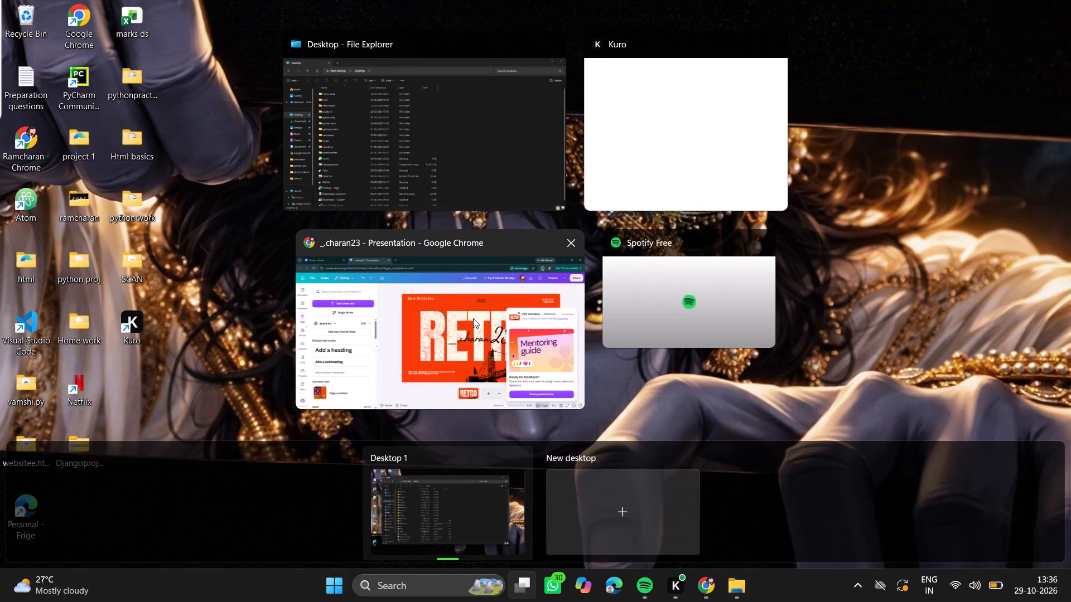
Switch back to the Canva design in Chrome and change the "Be in limits bro" text to "Be in your limit".
{"action": "left_click", "coordinate": [406, 358]}
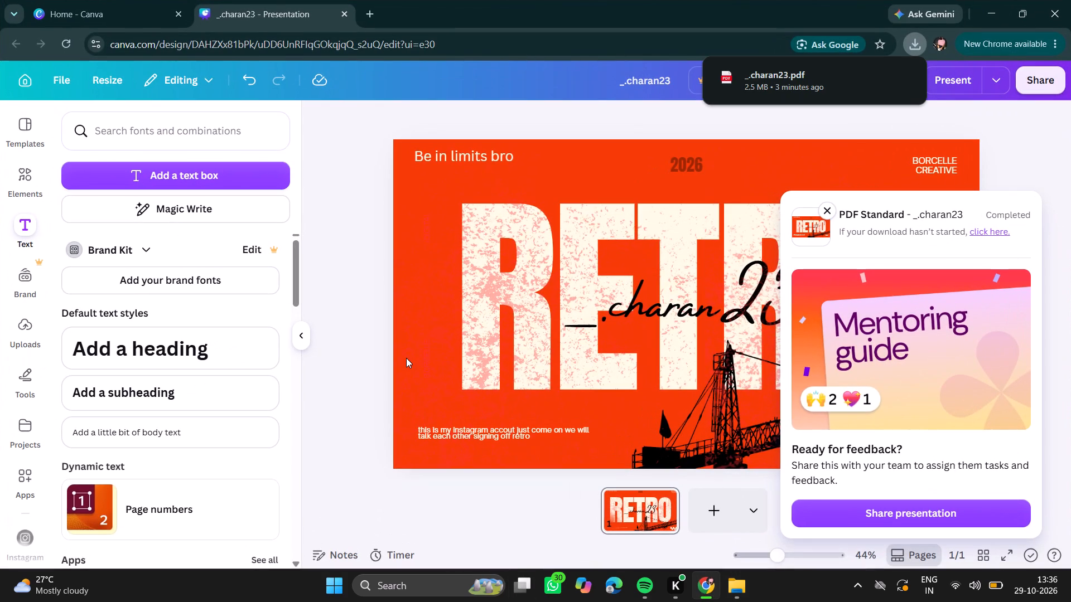
{"action": "left_click", "coordinate": [496, 153]}
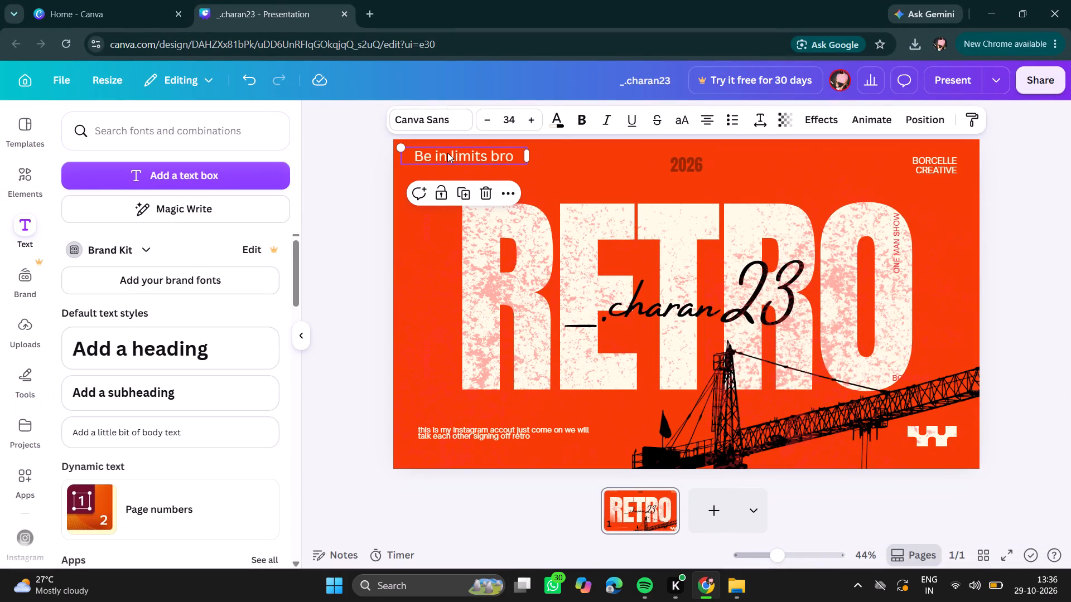
{"action": "left_click", "coordinate": [447, 153]}
{"action": "key", "text": "space"}
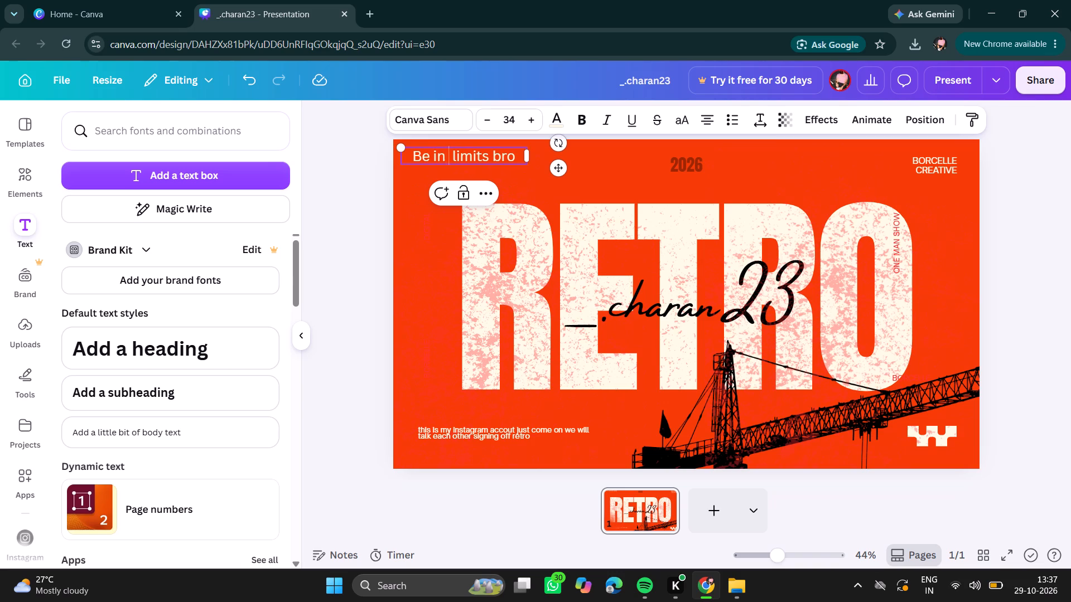
{"action": "type", "text": "yp"}
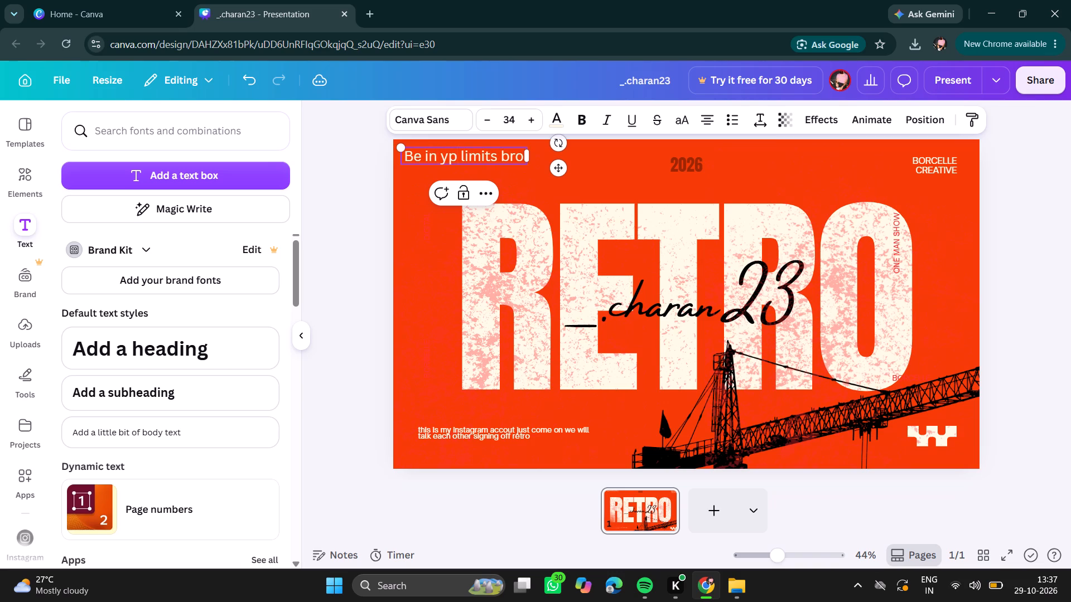
{"action": "key", "text": "BackSpace"}
{"action": "key", "text": "o"}
{"action": "type", "text": "ur"}
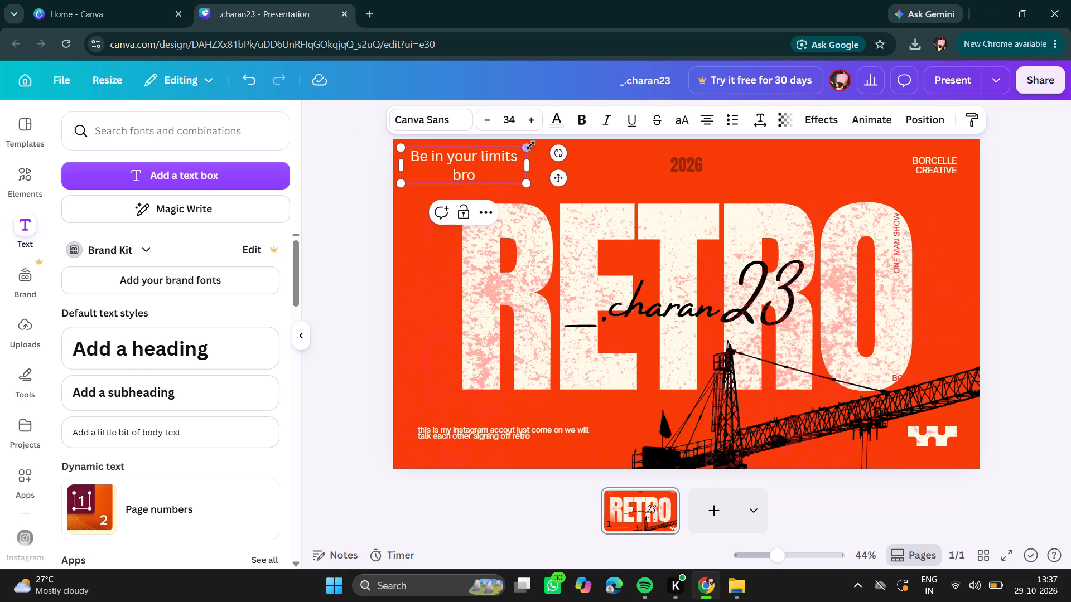
{"action": "left_click", "coordinate": [515, 159]}
{"action": "key", "text": "BackSpace"}
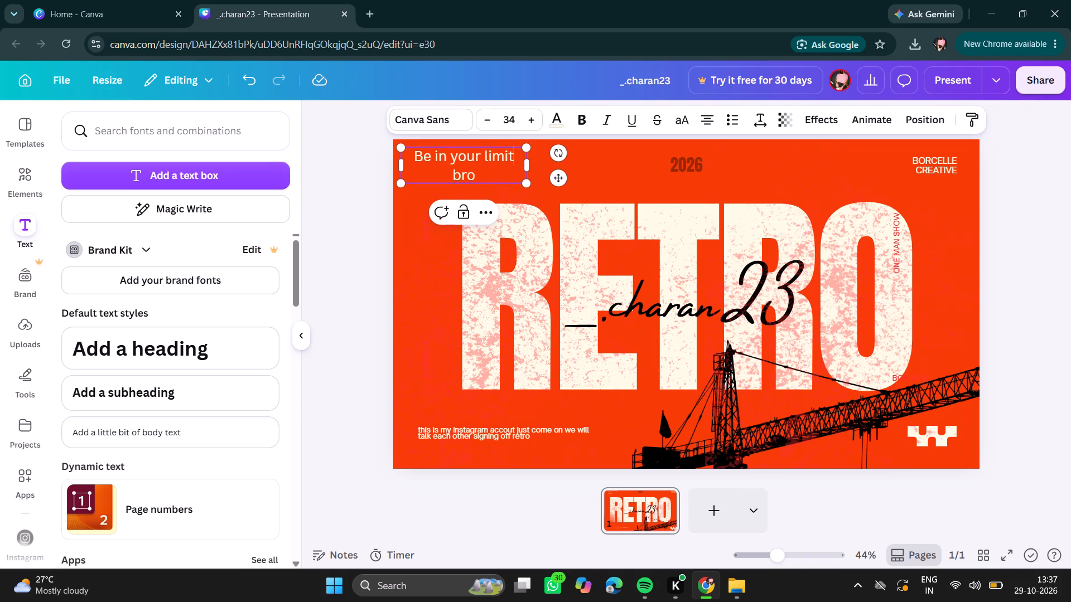
{"action": "left_click", "coordinate": [491, 178]}
{"action": "key", "text": "BackSpace"}
{"action": "key", "text": "BackSpace"}
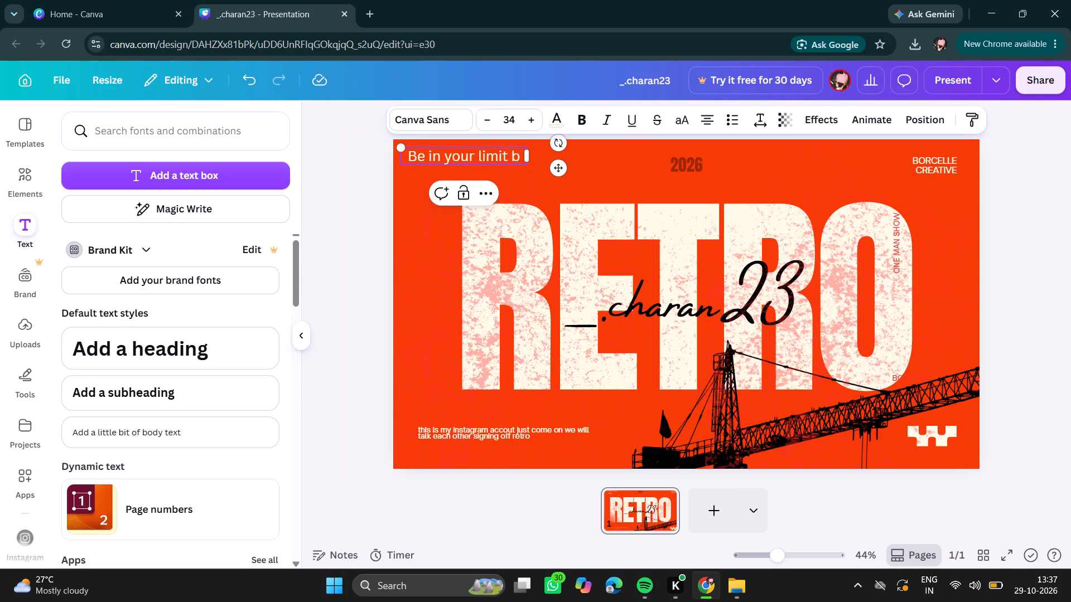
{"action": "key", "text": "BackSpace"}
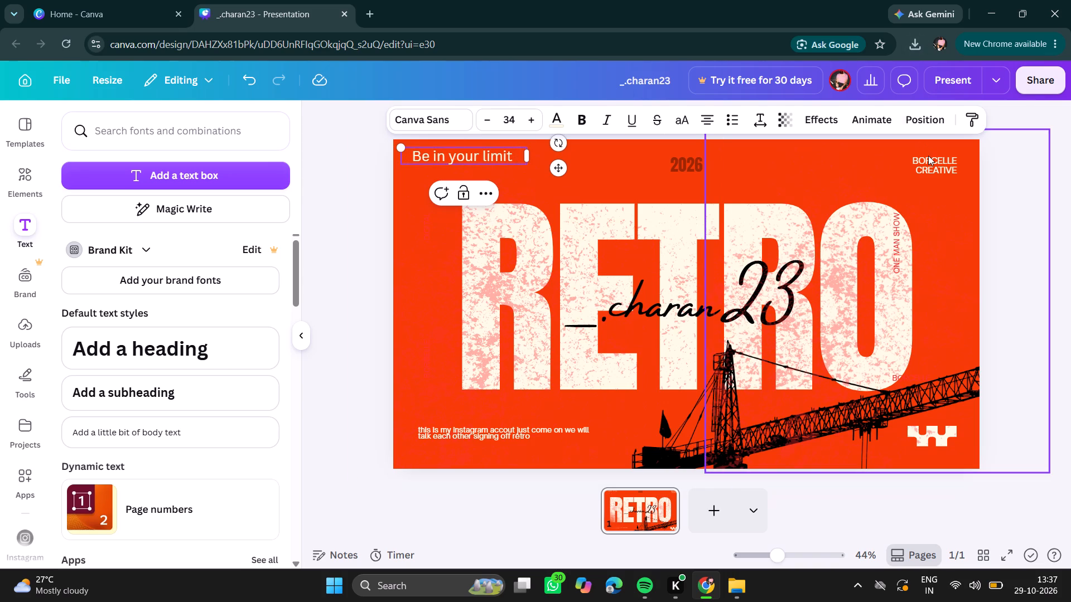
Shrink the large graphic frame over the cover's right half so it clears the "BORCELLE CREATIVE" text.
{"action": "left_click", "coordinate": [928, 156]}
{"action": "left_click_drag", "start_coordinate": [1050, 129], "coordinate": [1028, 153]}
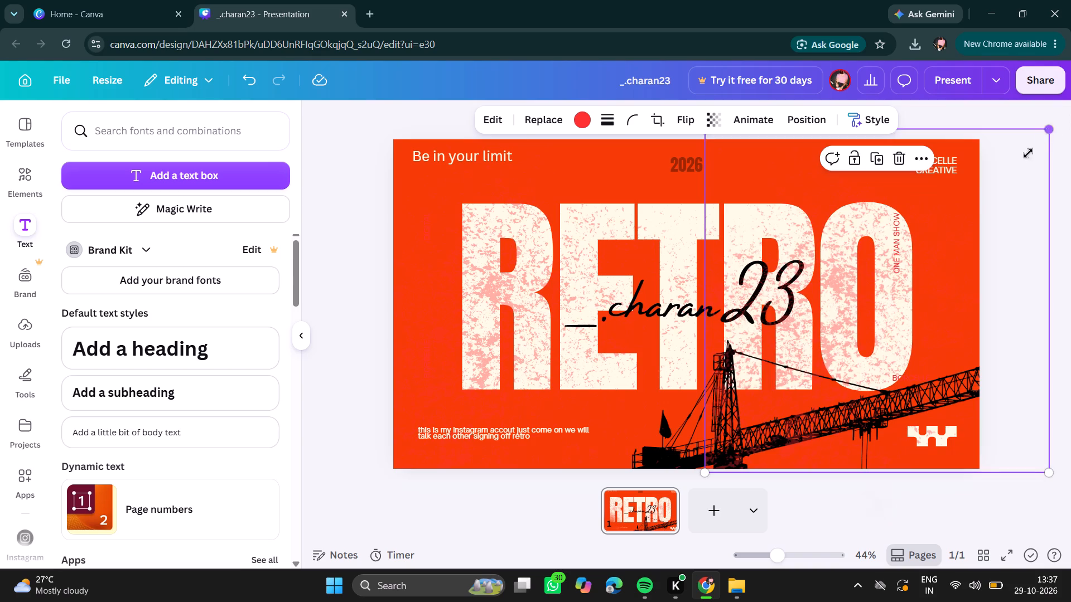
{"action": "left_click_drag", "start_coordinate": [1028, 153], "coordinate": [962, 196]}
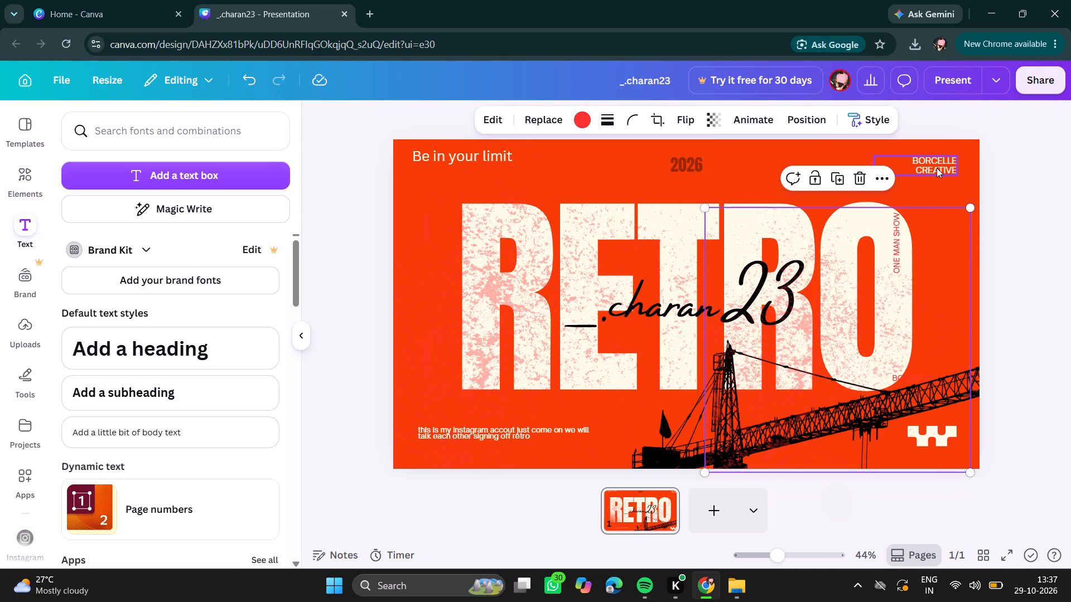
Replace the "BORCELLE CREATIVE" text in the cover's upper right corner with "just chill".
{"action": "left_click", "coordinate": [935, 168]}
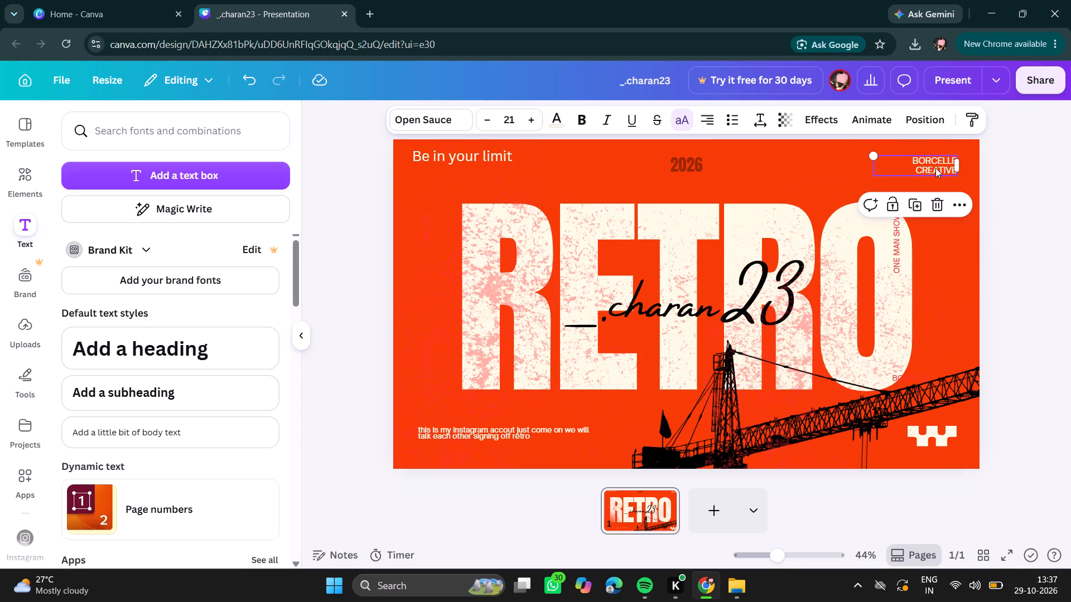
{"action": "left_click", "coordinate": [949, 169]}
{"action": "key", "text": "BackSpace"}
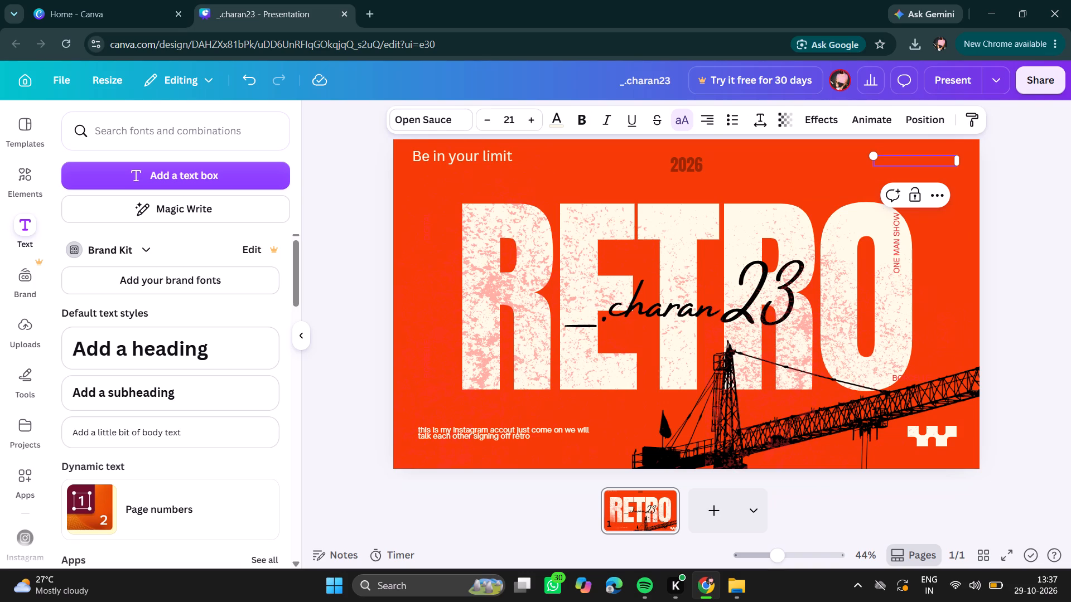
{"action": "type", "text": "ju"}
{"action": "type", "text": "st chill"}
Enlarge the graphic frame over the cover's right half until its upper edge meets the page's top edge.
{"action": "left_click", "coordinate": [965, 215]}
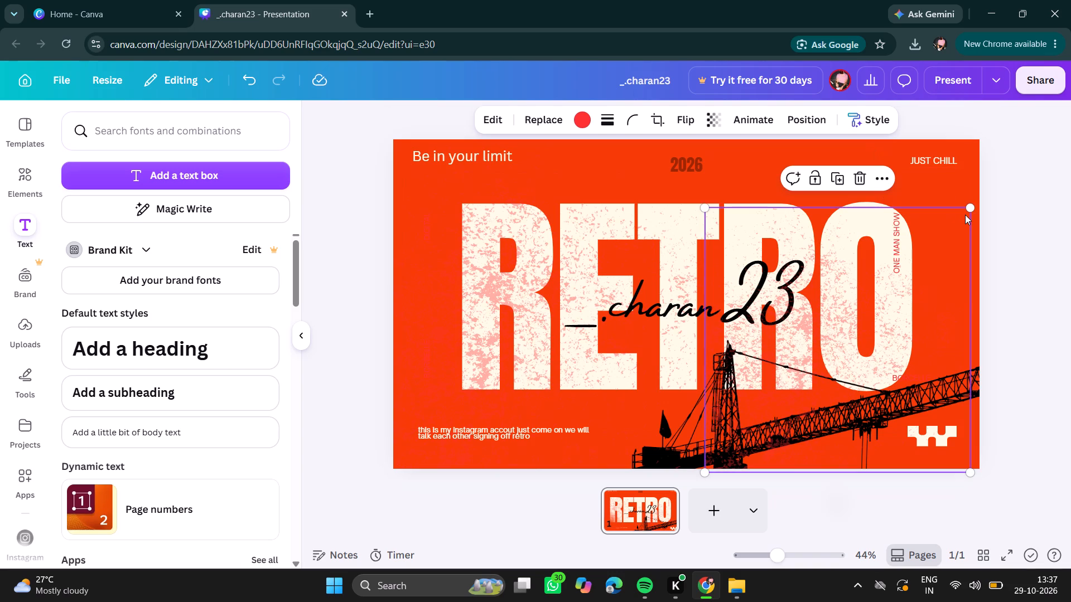
{"action": "left_click_drag", "start_coordinate": [968, 207], "coordinate": [997, 114]}
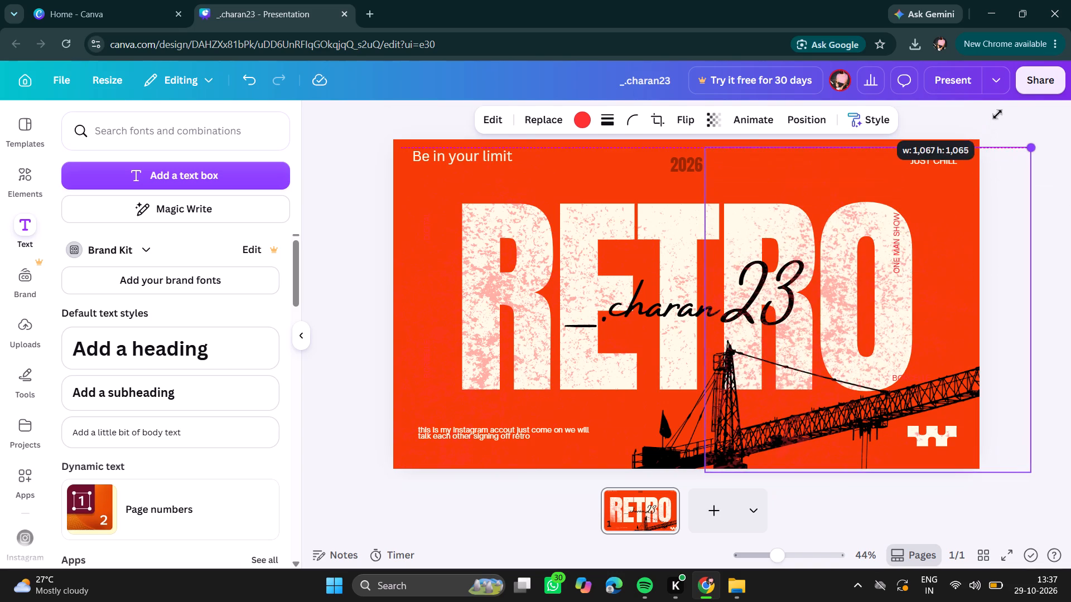
{"action": "left_click_drag", "start_coordinate": [997, 114], "coordinate": [1002, 108]}
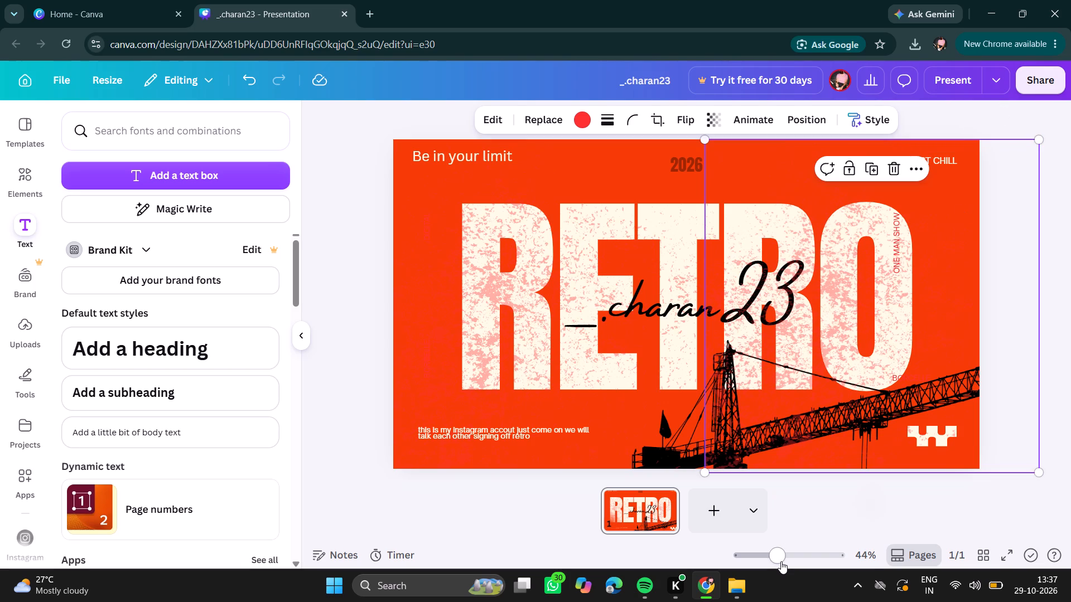
{"action": "left_click", "coordinate": [840, 522]}
Download the design as a PNG file at 1,920 × 1,080 px with High quality.
{"action": "left_click", "coordinate": [1047, 69]}
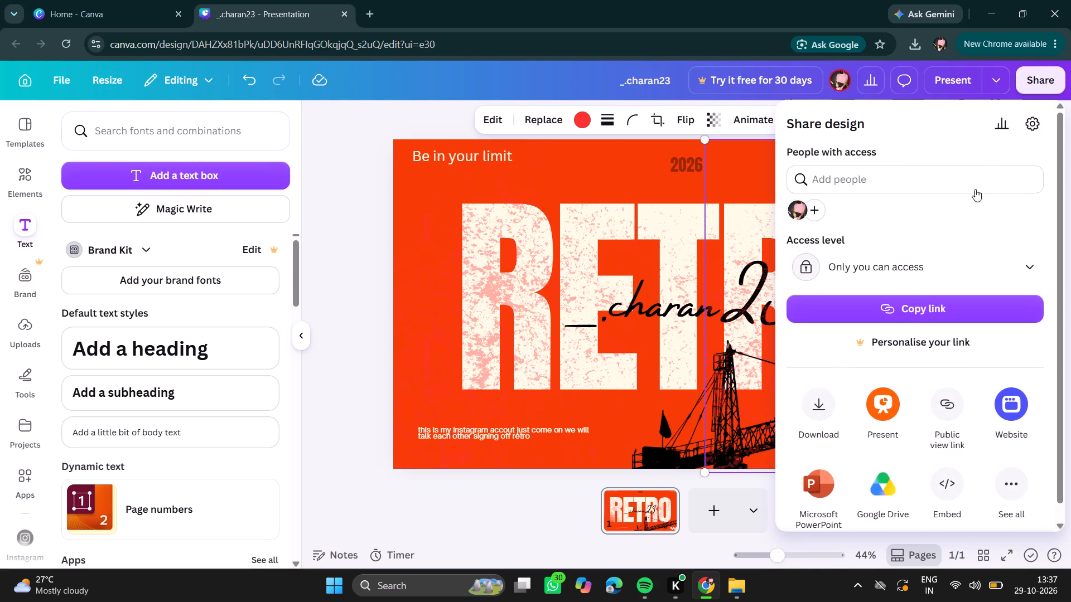
{"action": "left_click", "coordinate": [802, 416]}
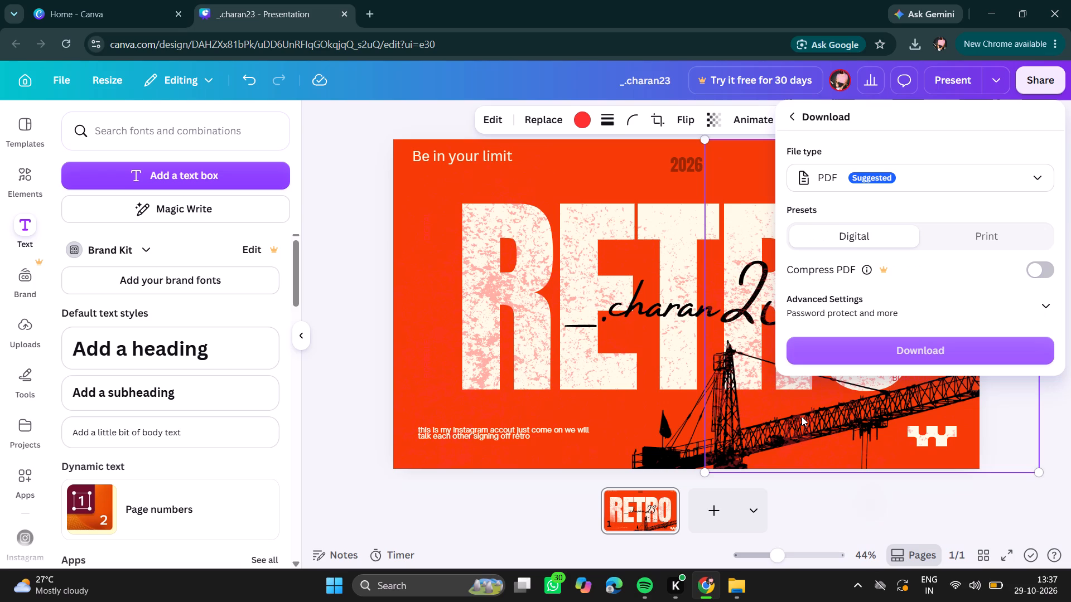
{"action": "left_click", "coordinate": [1034, 177]}
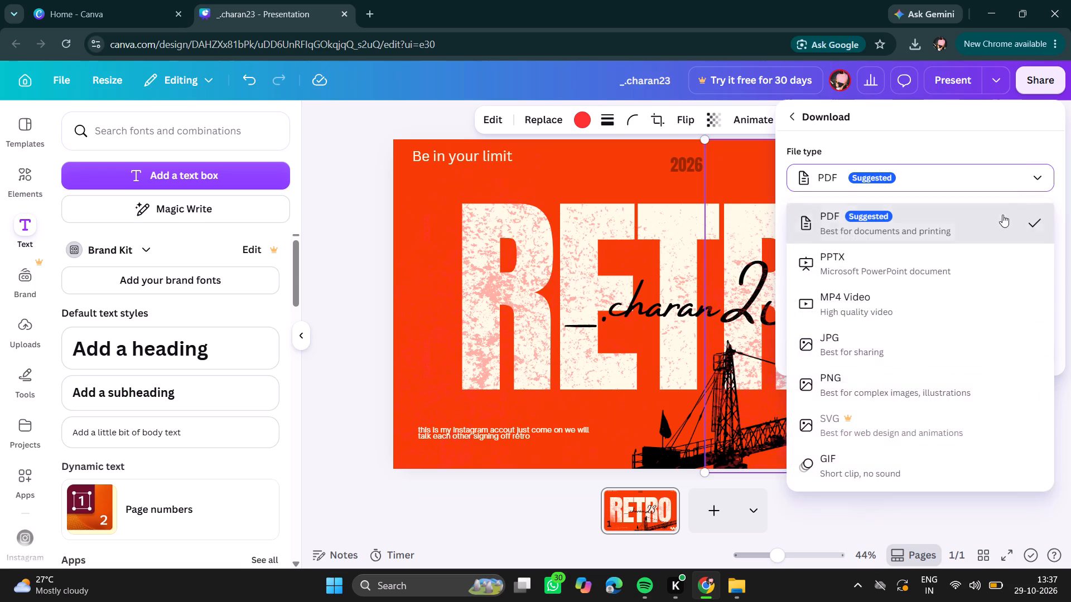
{"action": "left_click", "coordinate": [907, 388]}
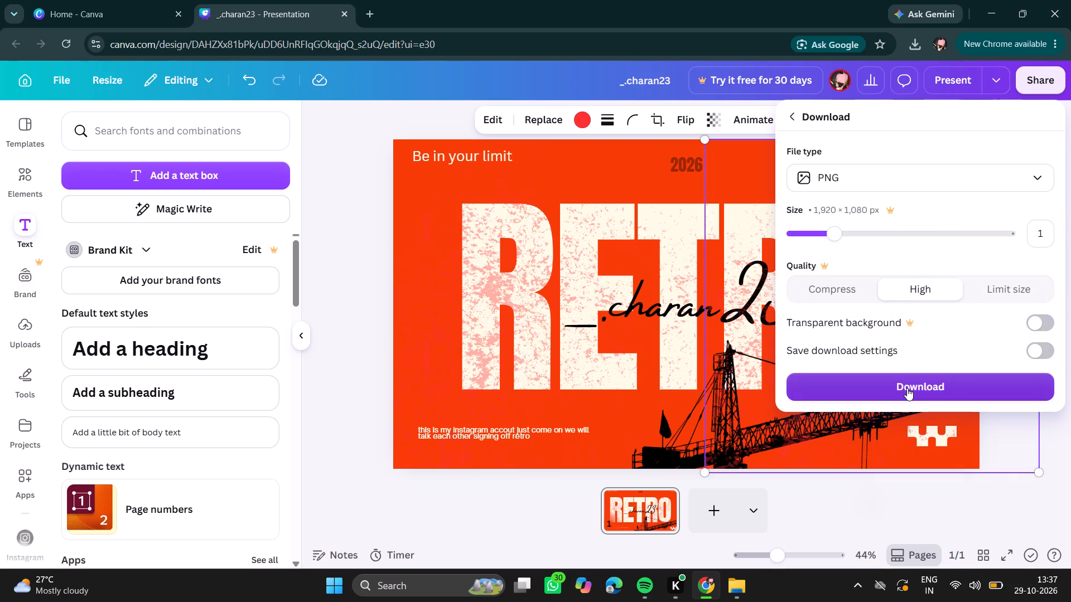
{"action": "left_click", "coordinate": [908, 381]}
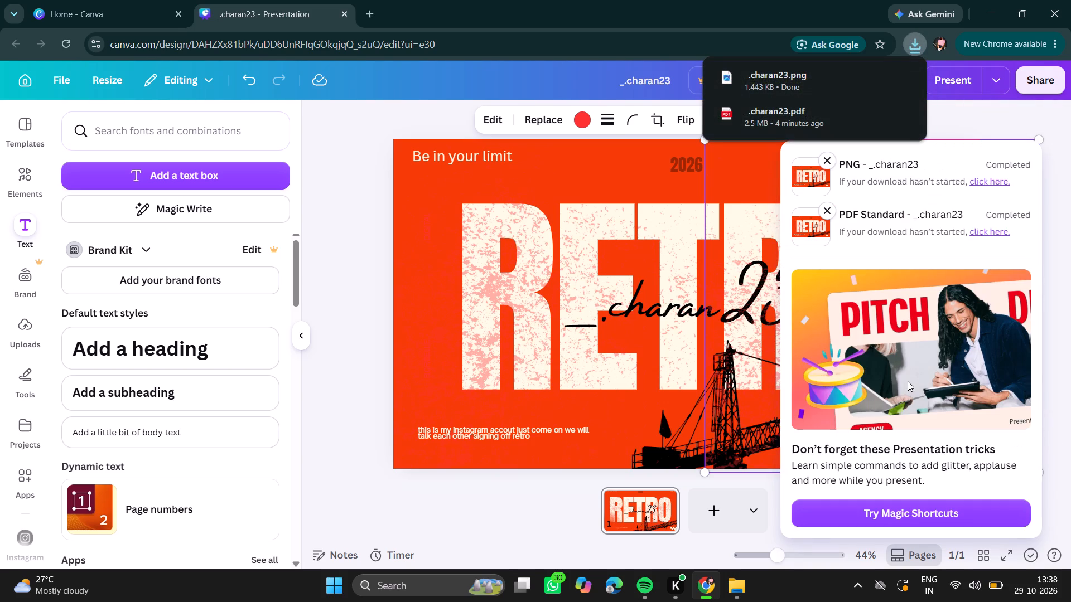
{"action": "left_click", "coordinate": [793, 72]}
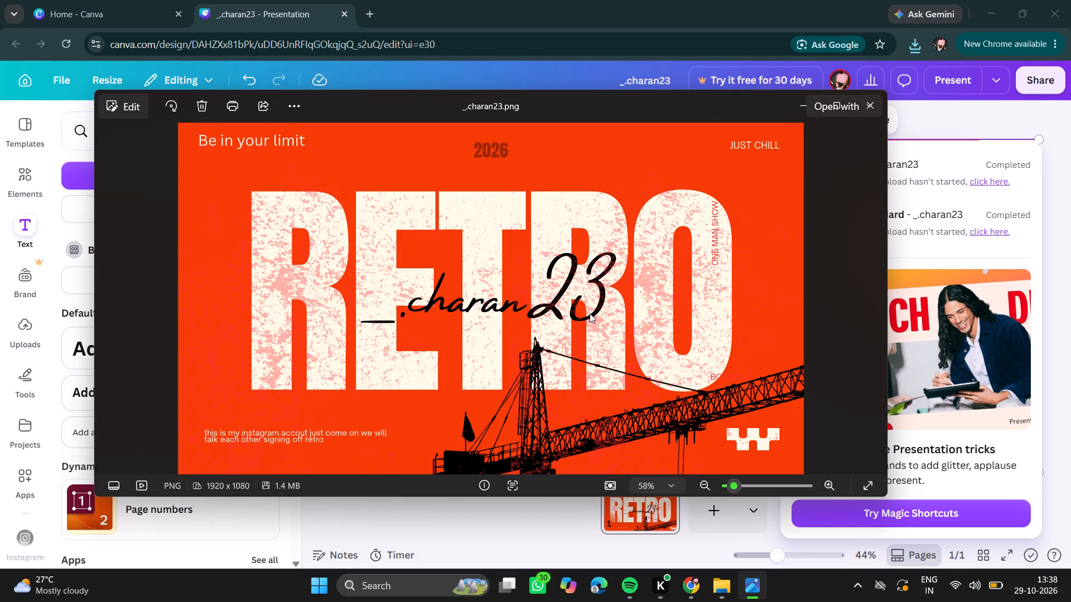
{"action": "left_click", "coordinate": [283, 101]}
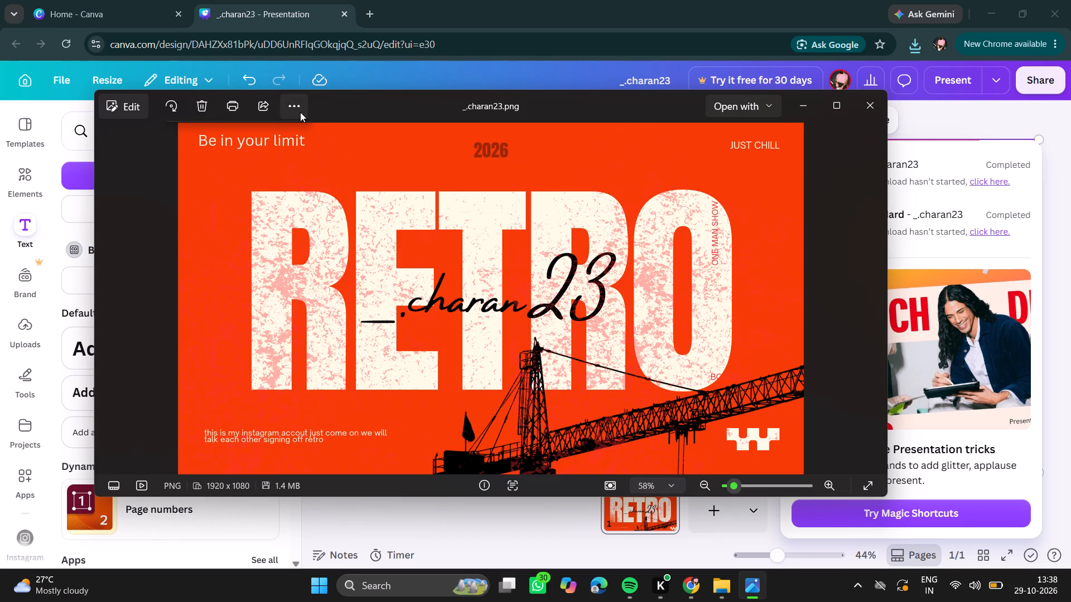
{"action": "left_click", "coordinate": [475, 295]}
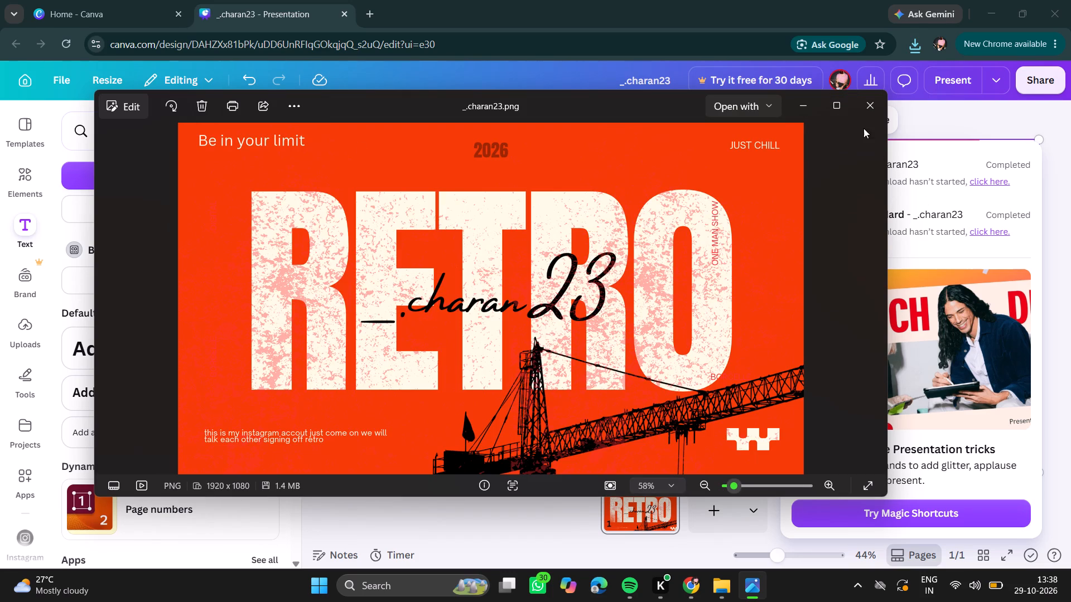
{"action": "left_click", "coordinate": [871, 99]}
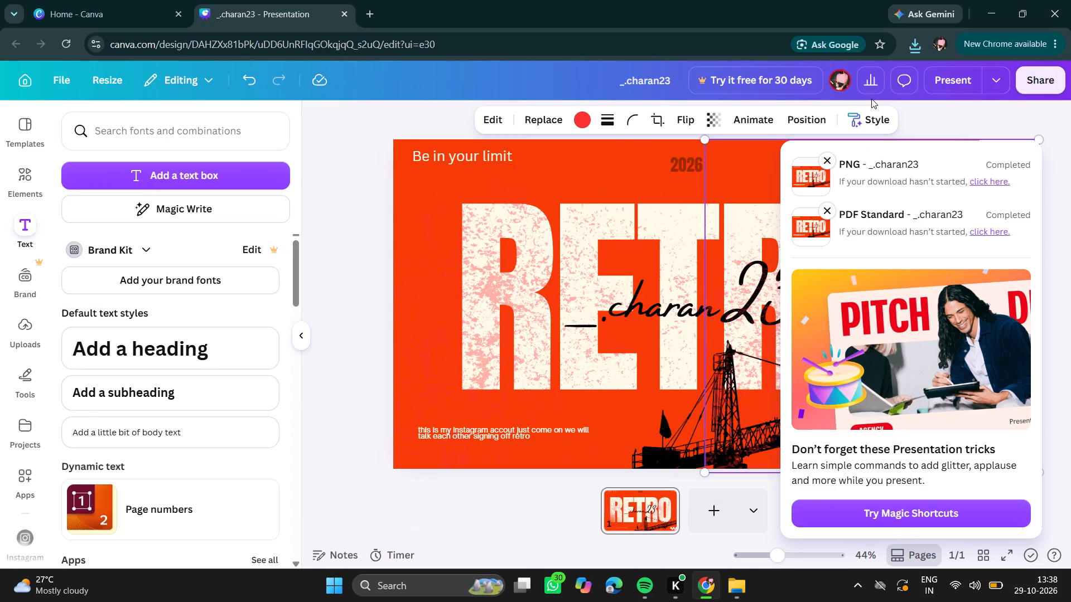
{"action": "left_click", "coordinate": [739, 90]}
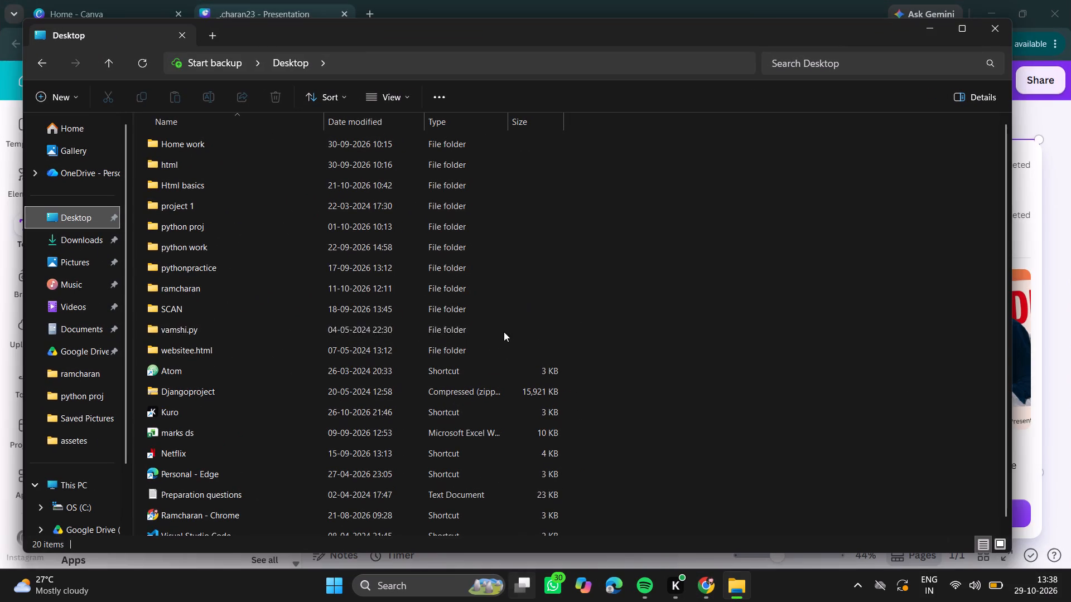
{"action": "scroll", "coordinate": [504, 332], "scroll_direction": "up", "scroll_amount": 5}
{"action": "scroll", "coordinate": [504, 332], "scroll_direction": "left", "scroll_amount": 1}
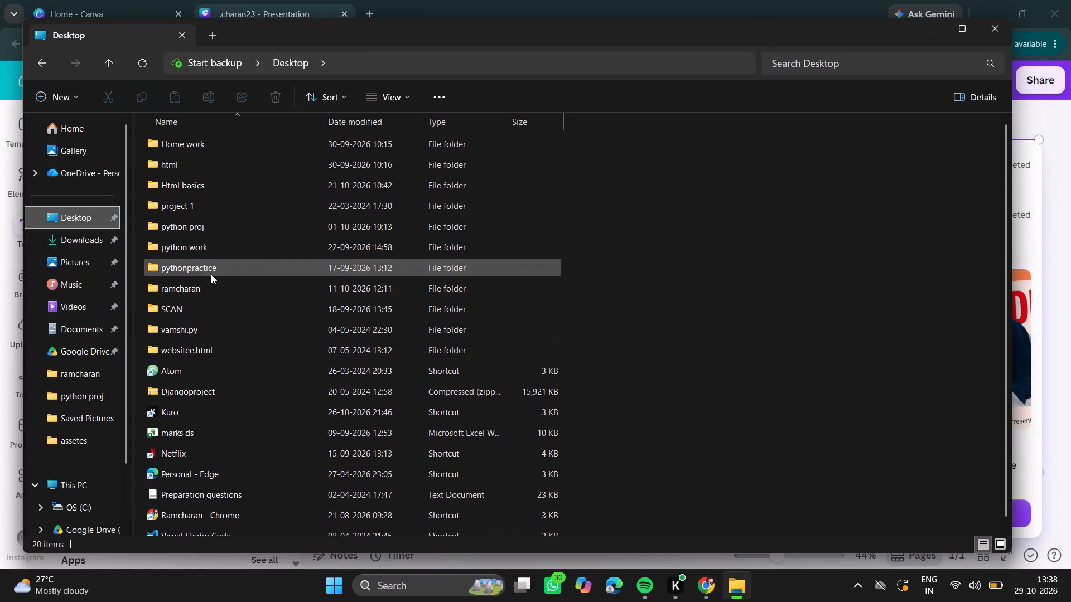
{"action": "left_click", "coordinate": [56, 236]}
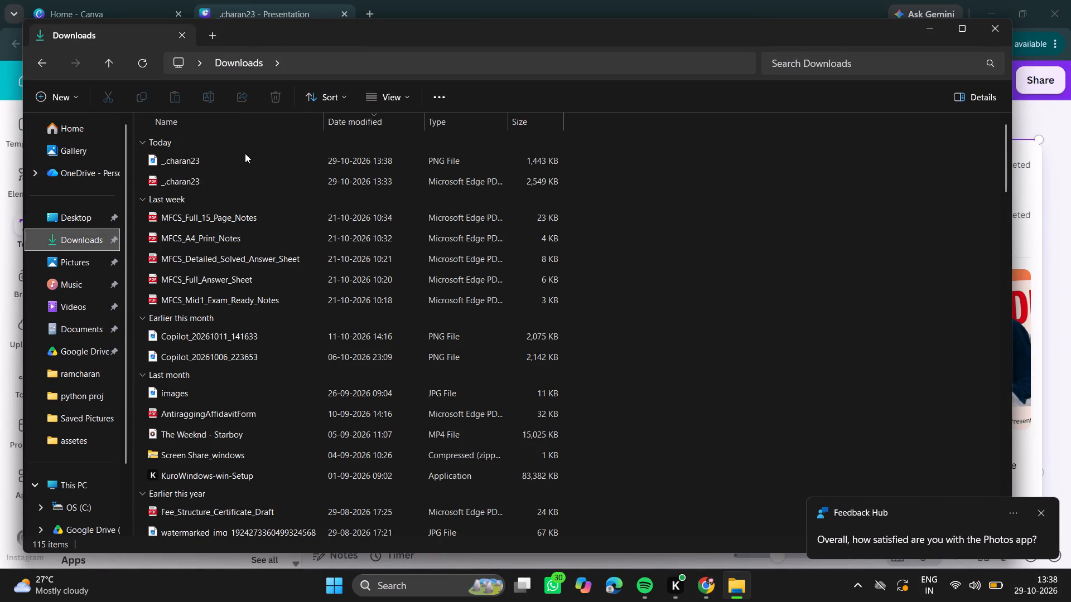
{"action": "left_click", "coordinate": [237, 162]}
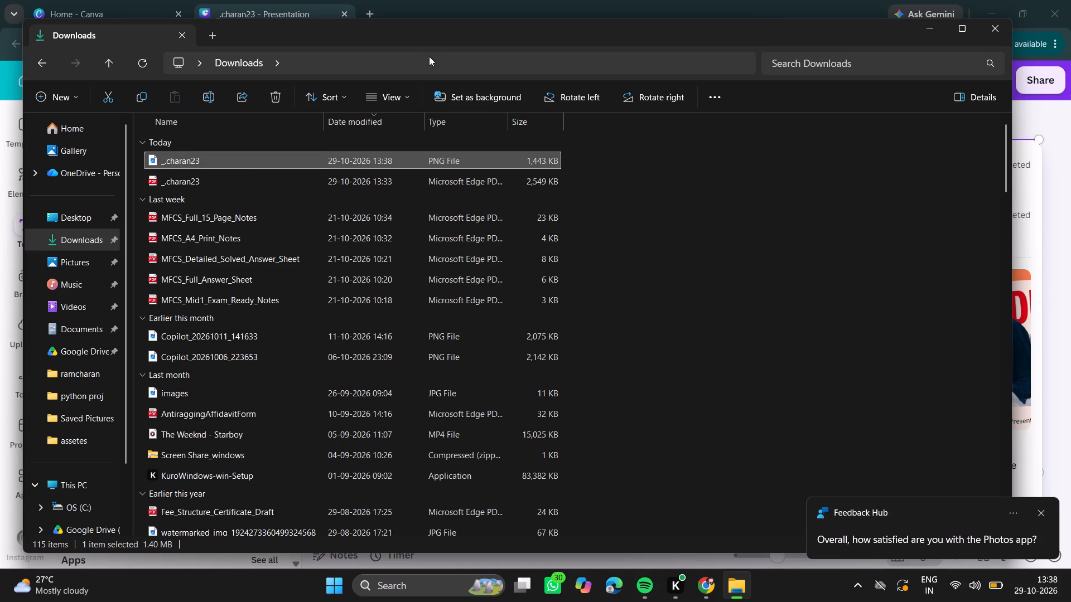
{"action": "left_click", "coordinate": [450, 94]}
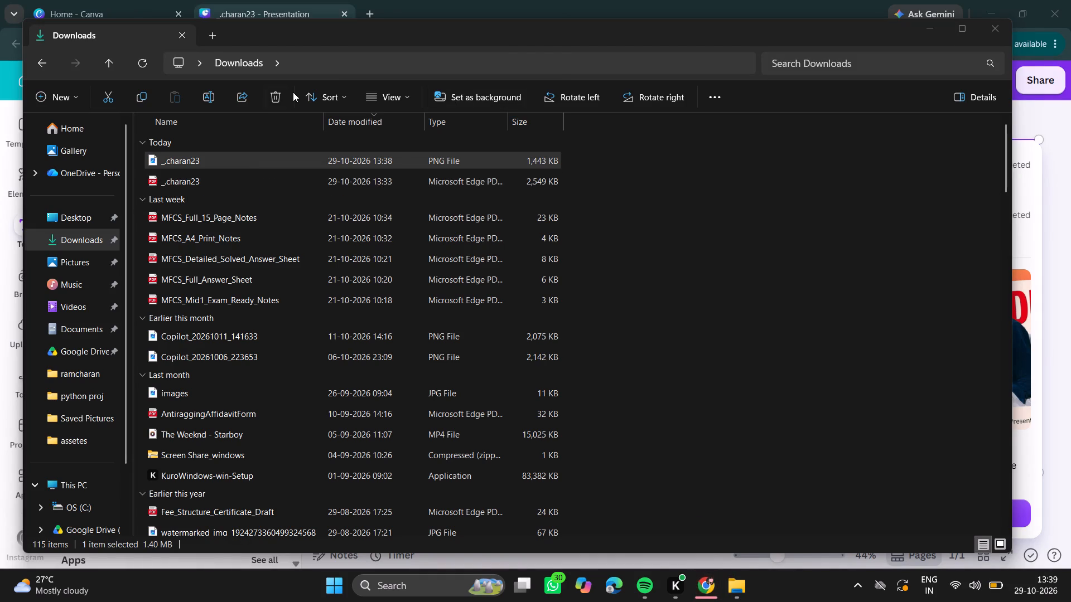
Return to the Canva design in Chrome and dismiss the completed downloads notice.
{"action": "left_click", "coordinate": [588, 134]}
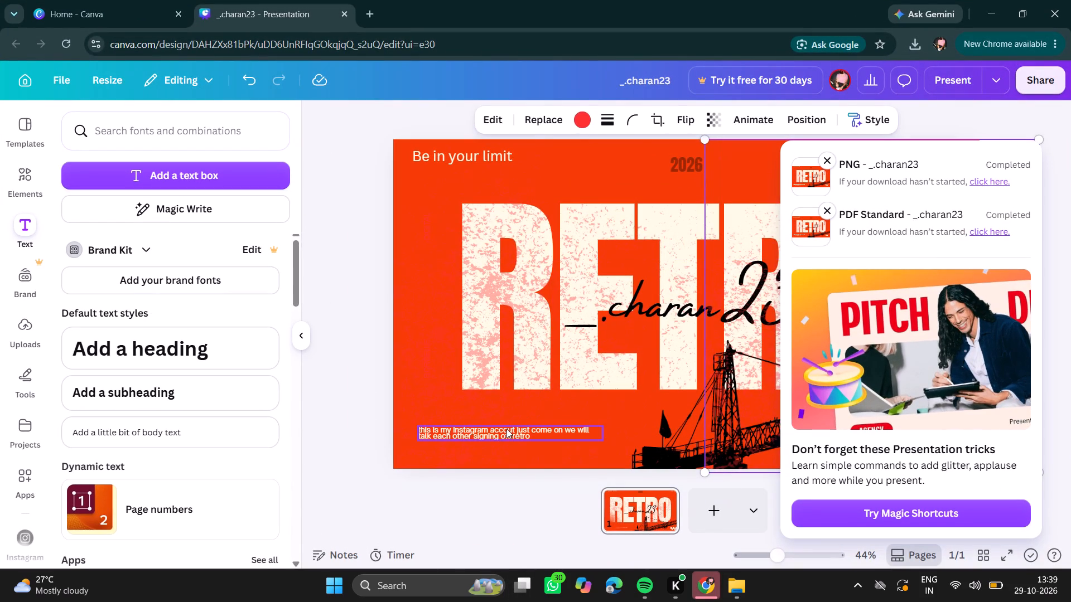
{"action": "scroll", "coordinate": [514, 163], "scroll_direction": "left", "scroll_amount": 3}
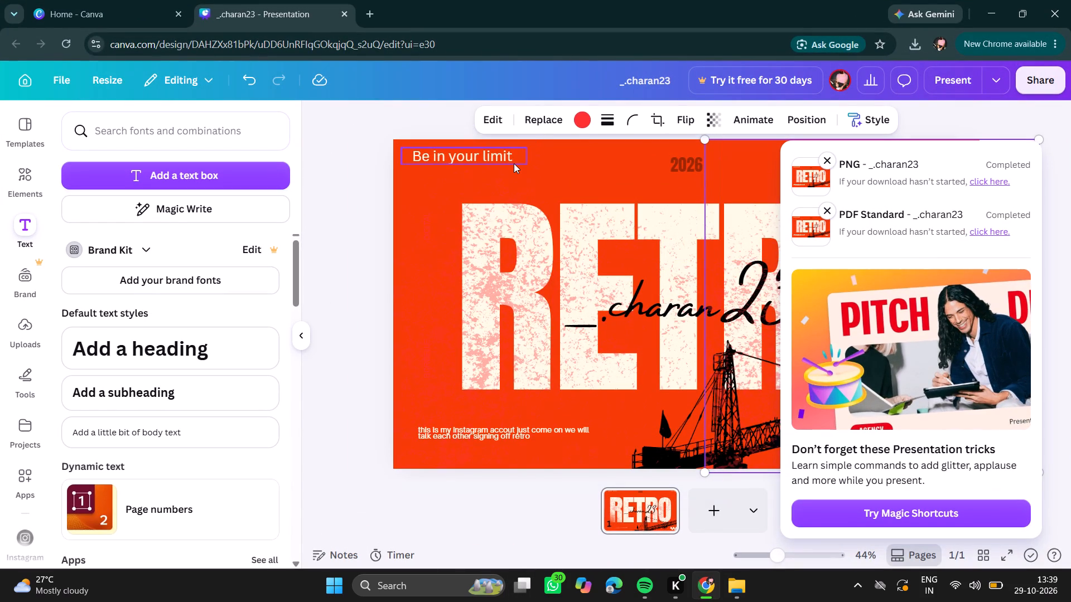
{"action": "left_click", "coordinate": [765, 174]}
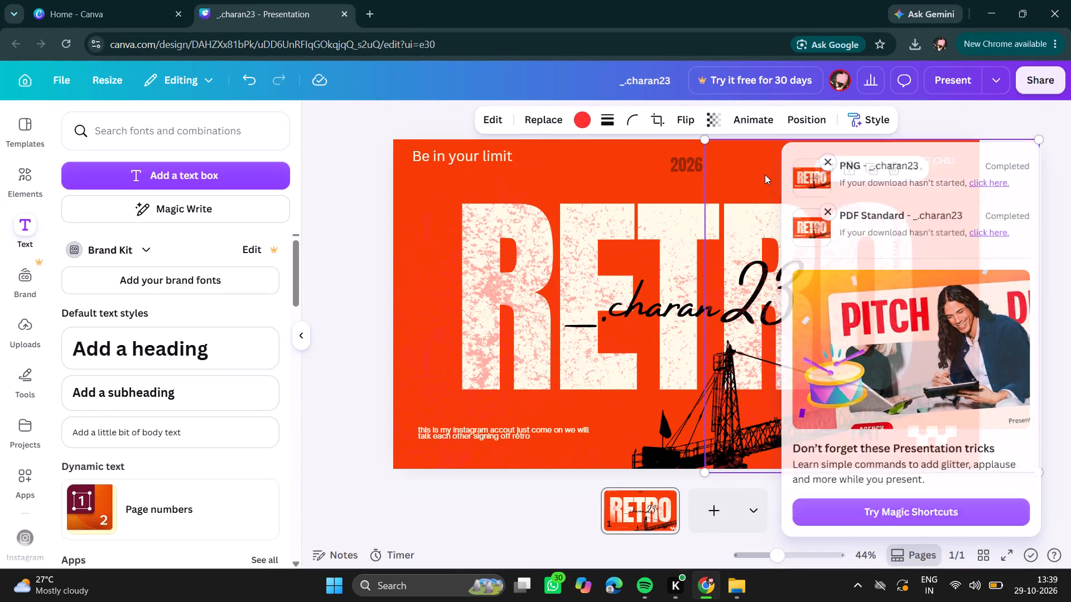
Delete the 2026 text at the top of the cover and the small Instagram account text at its bottom.
{"action": "left_click", "coordinate": [682, 164]}
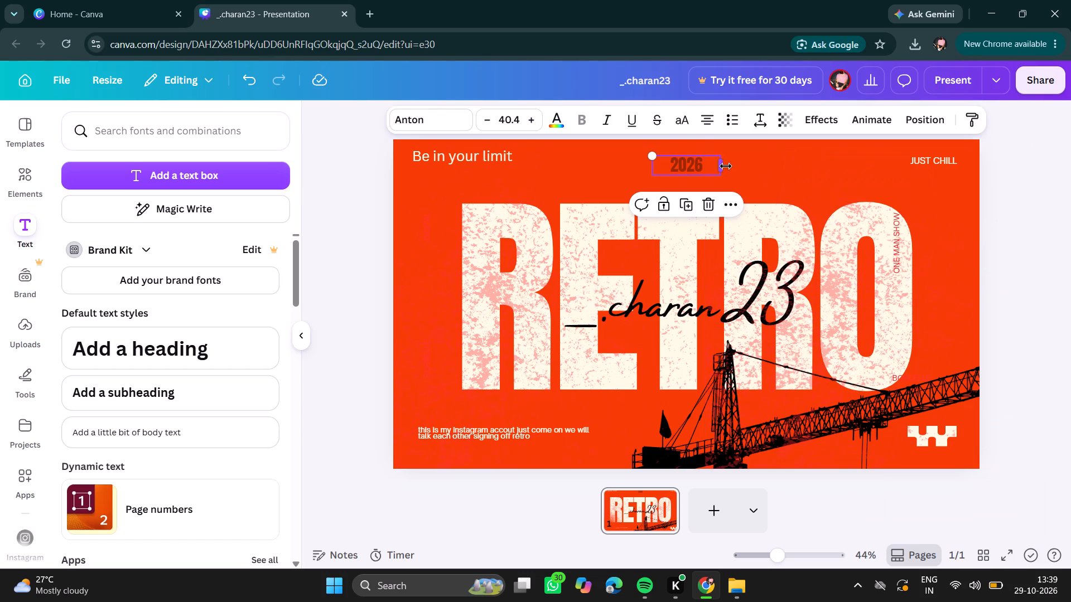
{"action": "left_click", "coordinate": [704, 200]}
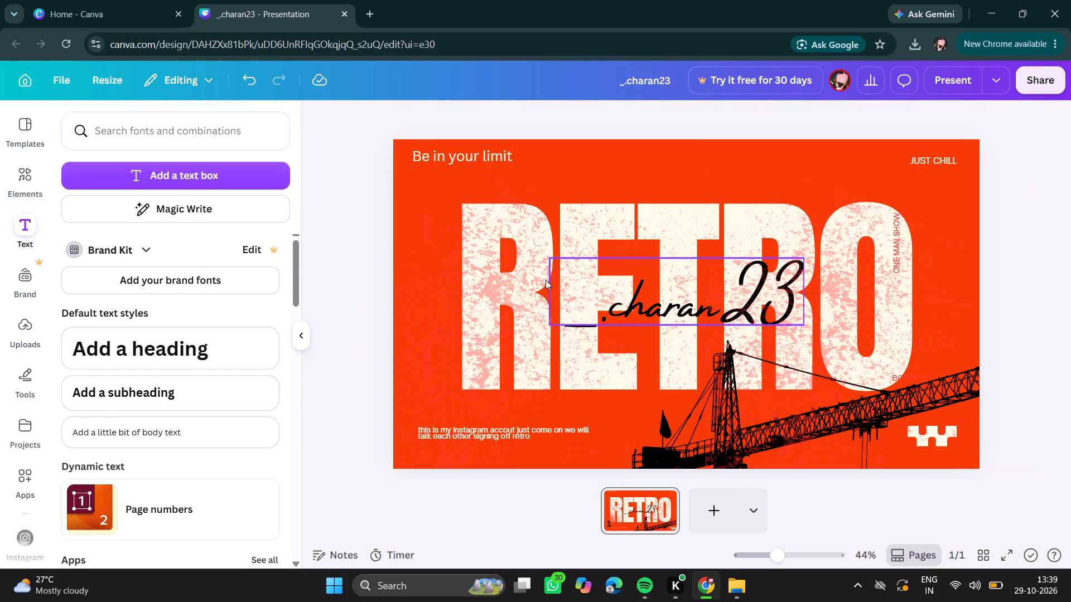
{"action": "left_click", "coordinate": [542, 436]}
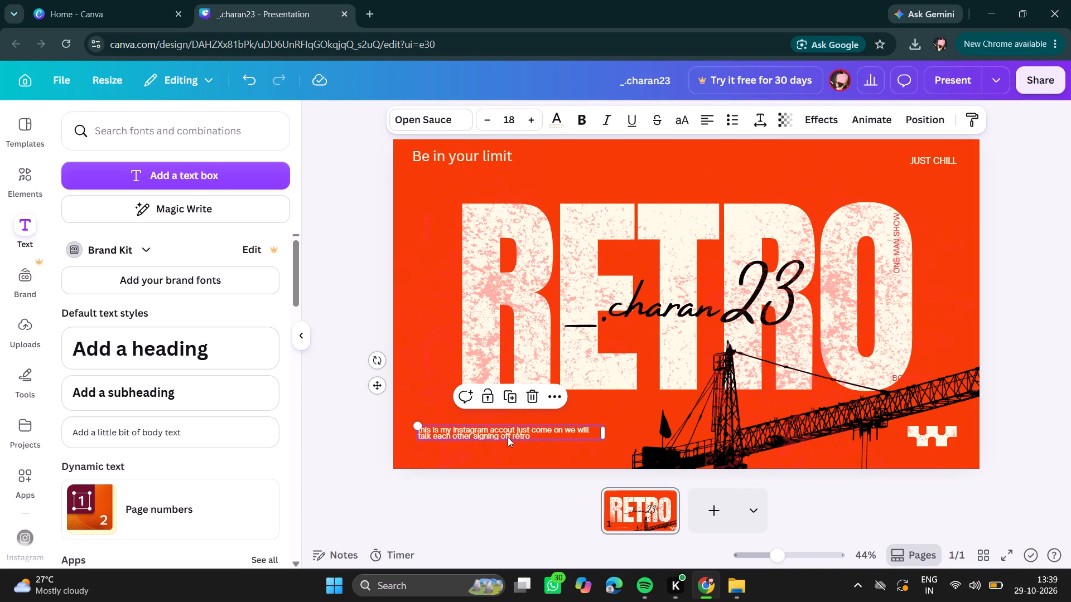
{"action": "left_click", "coordinate": [532, 395]}
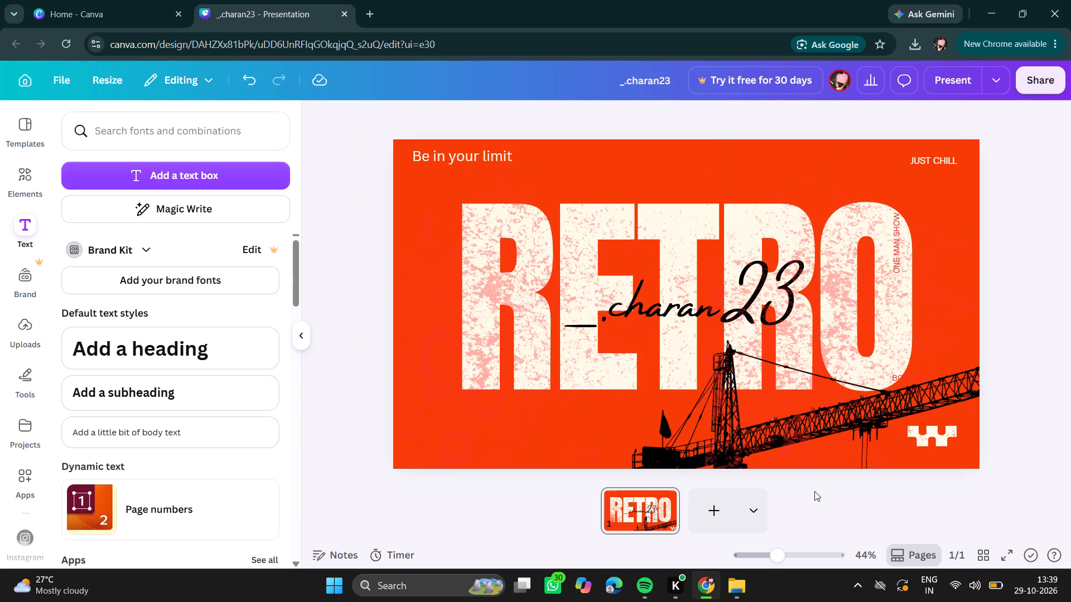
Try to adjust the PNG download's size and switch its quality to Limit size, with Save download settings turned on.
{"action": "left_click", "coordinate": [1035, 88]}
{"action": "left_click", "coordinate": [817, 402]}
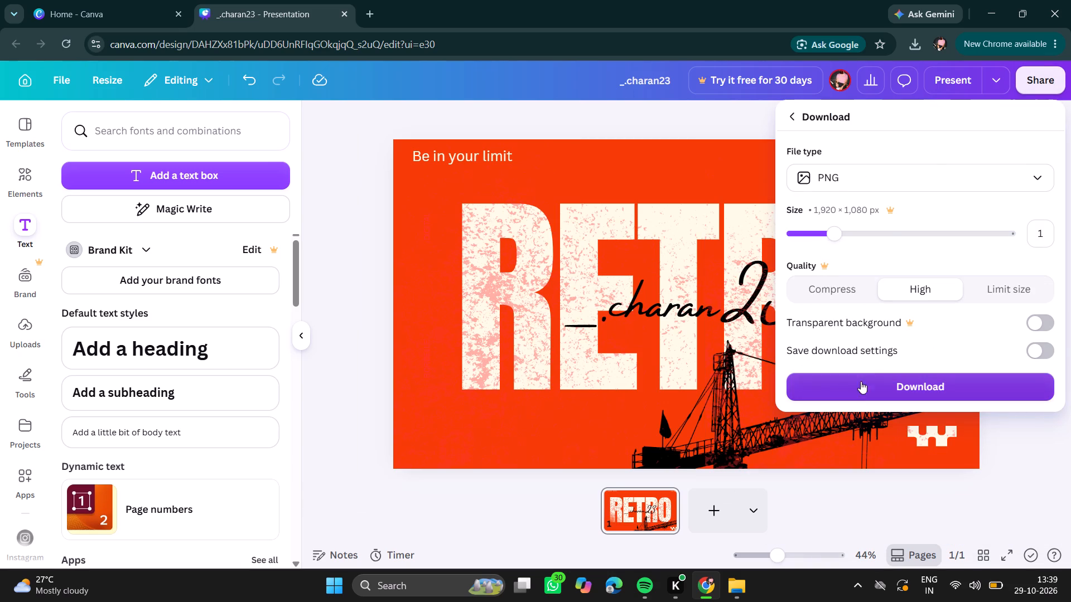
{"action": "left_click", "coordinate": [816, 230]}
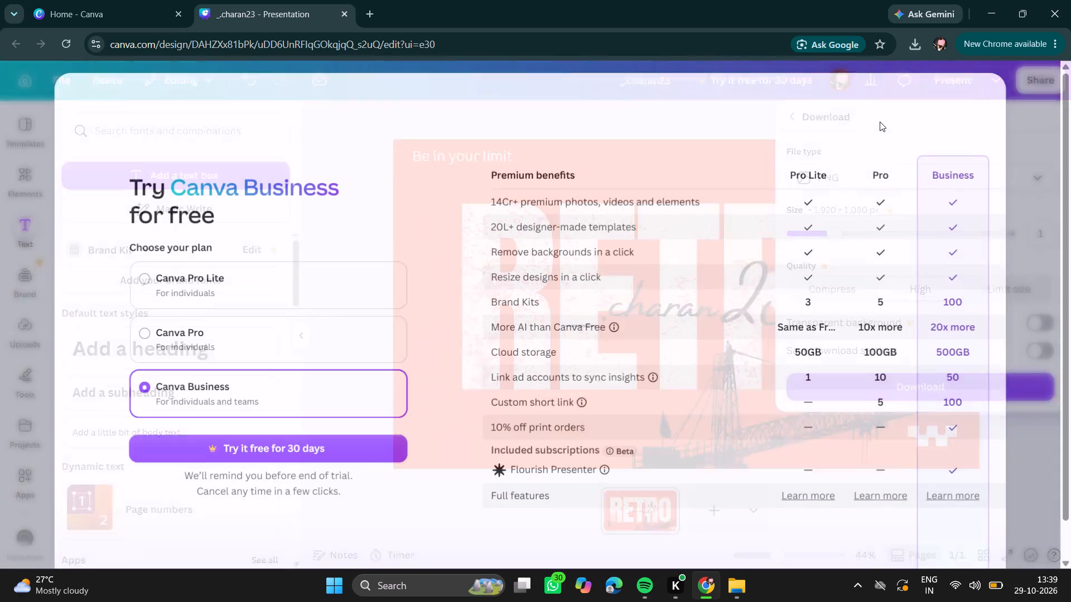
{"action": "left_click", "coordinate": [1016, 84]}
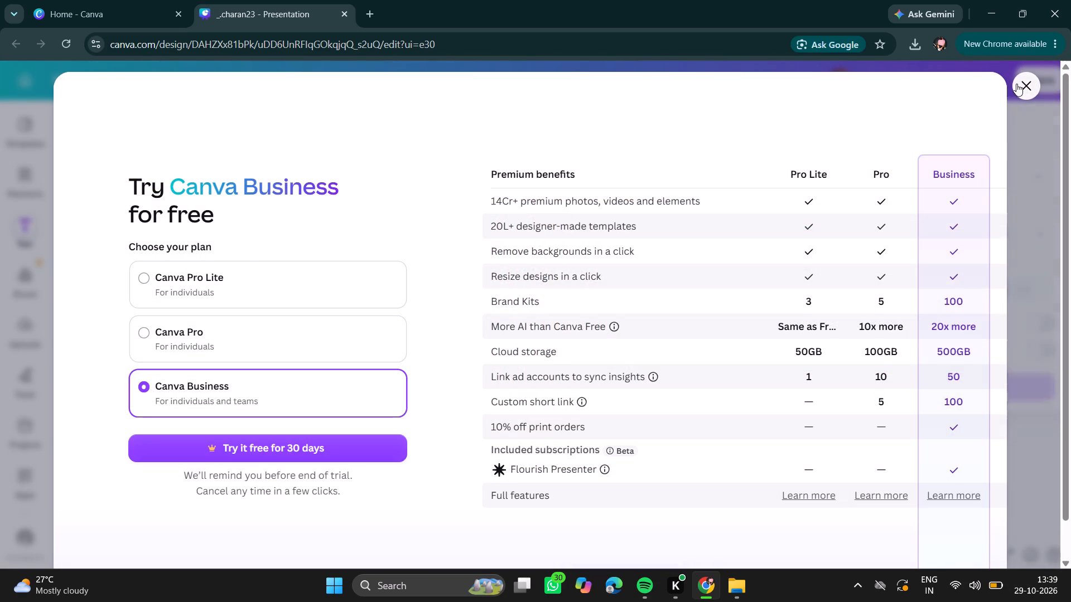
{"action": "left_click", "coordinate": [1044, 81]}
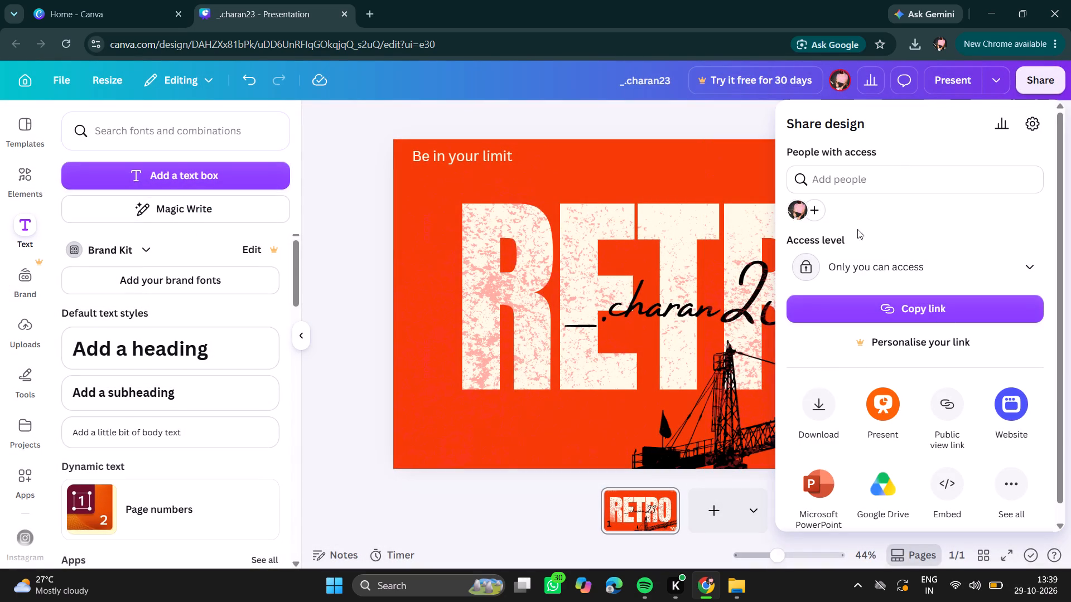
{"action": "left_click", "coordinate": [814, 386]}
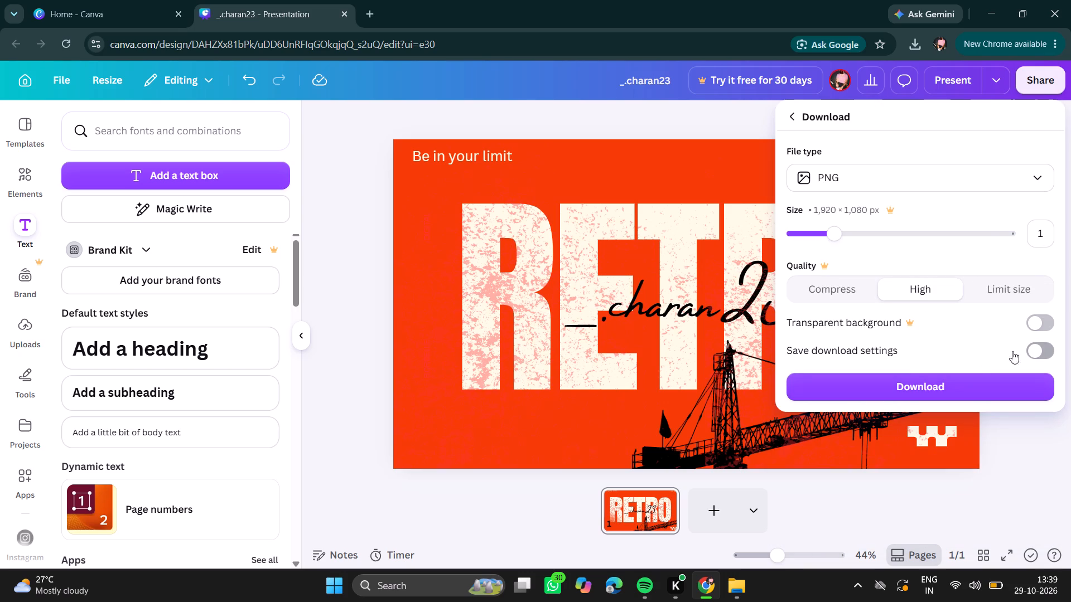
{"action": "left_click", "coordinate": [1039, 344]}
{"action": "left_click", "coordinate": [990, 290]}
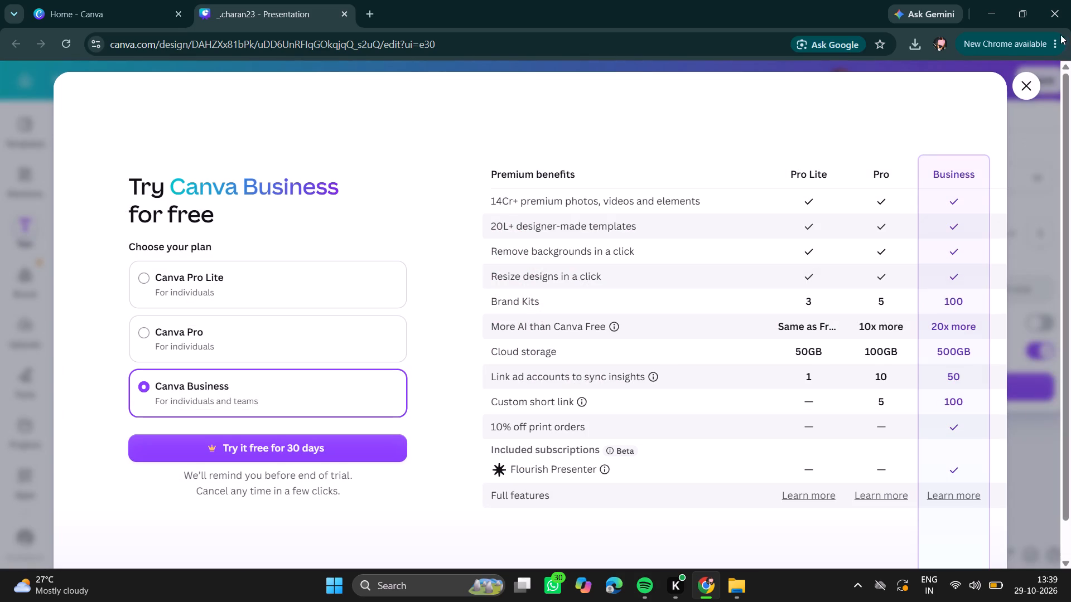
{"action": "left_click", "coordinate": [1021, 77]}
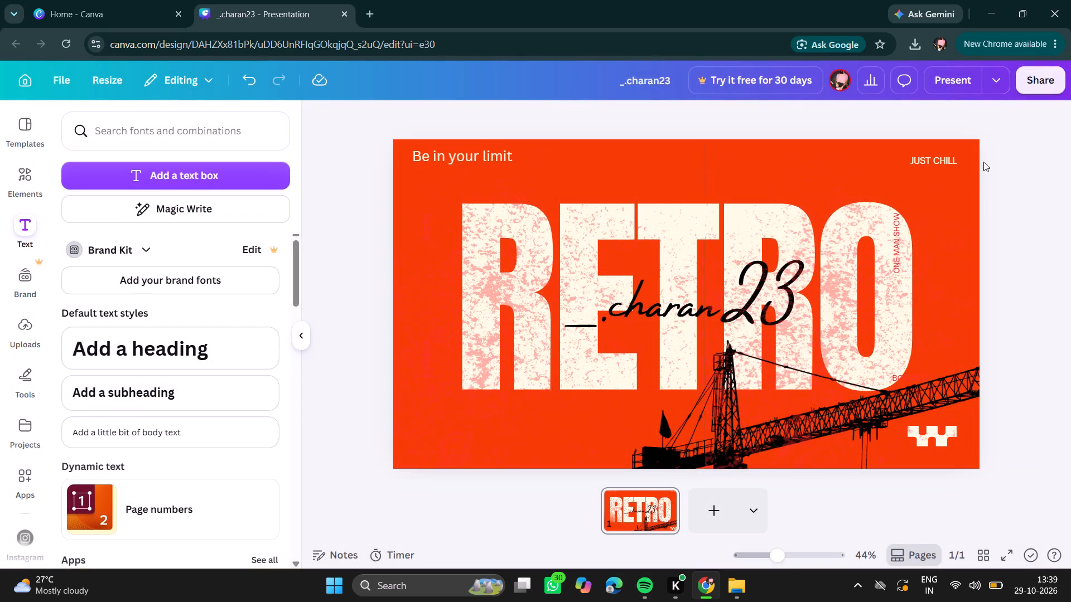
Download the edited cover again as a PNG file.
{"action": "left_click", "coordinate": [1028, 75]}
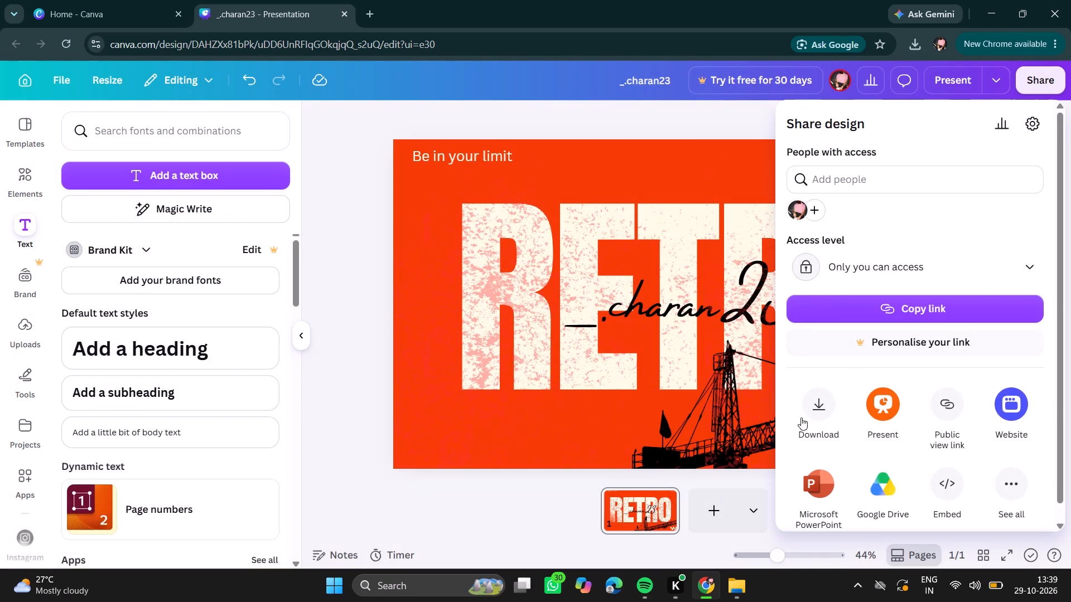
{"action": "left_click", "coordinate": [803, 420]}
{"action": "left_click", "coordinate": [894, 380]}
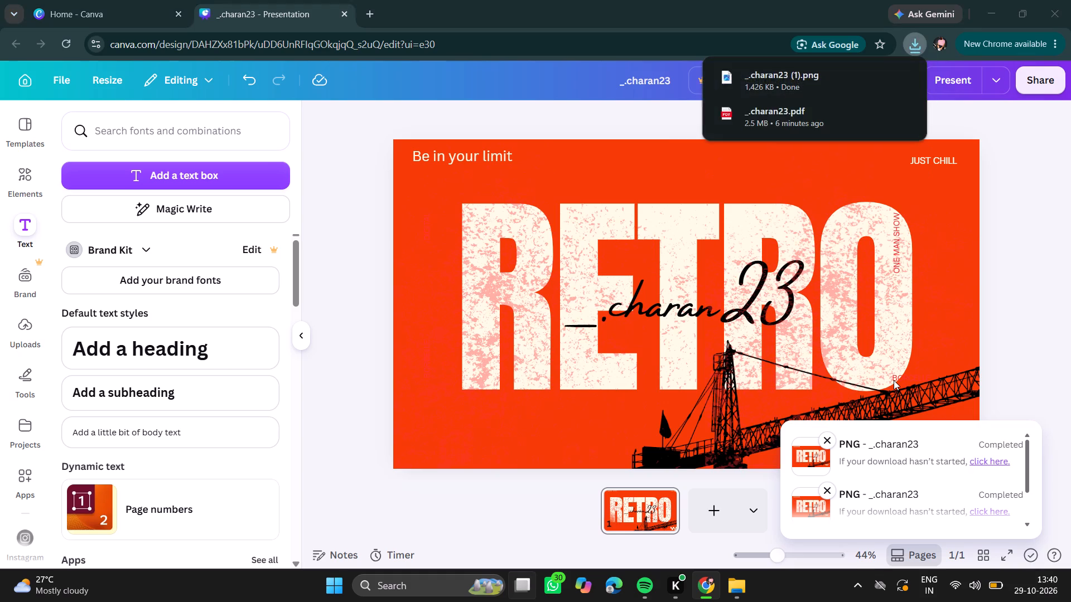
{"action": "left_click", "coordinate": [757, 129]}
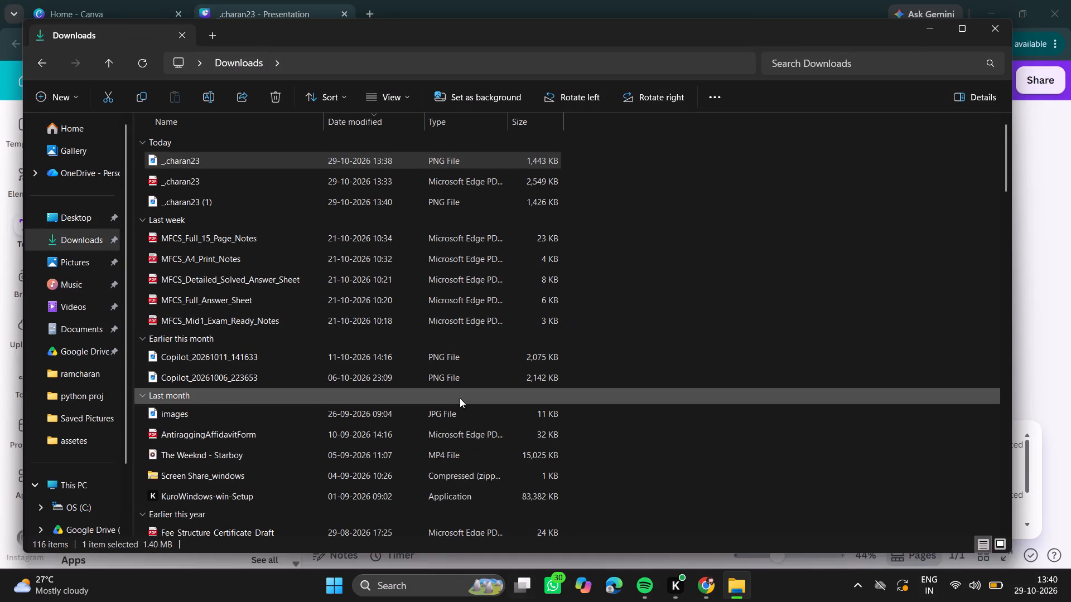
{"action": "scroll", "coordinate": [460, 398], "scroll_direction": "up", "scroll_amount": 4}
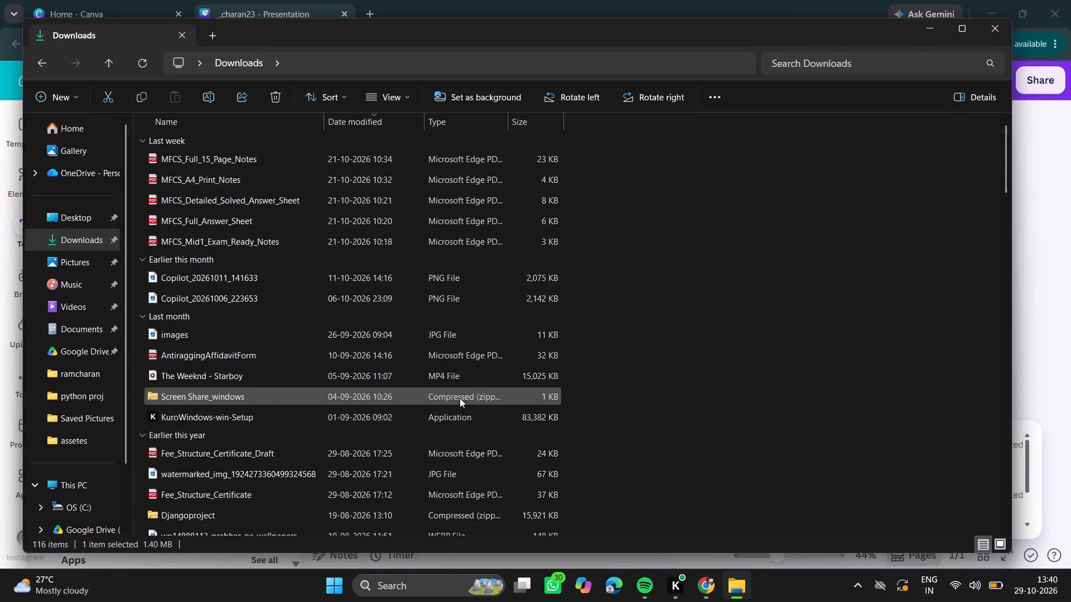
{"action": "scroll", "coordinate": [460, 398], "scroll_direction": "up", "scroll_amount": 6}
{"action": "left_click", "coordinate": [103, 251]}
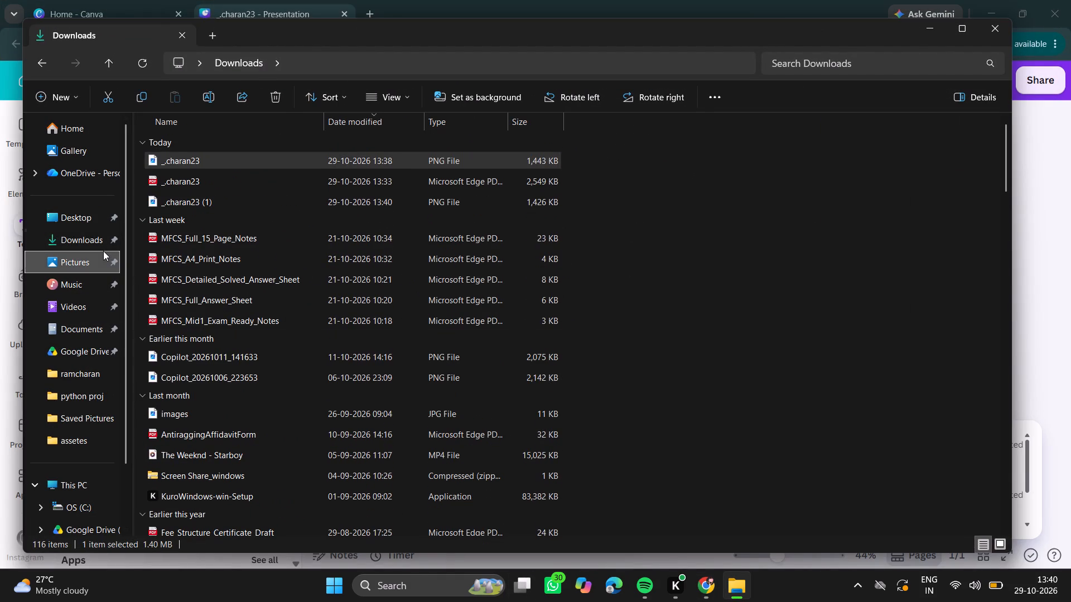
{"action": "left_click", "coordinate": [91, 241]}
{"action": "scroll", "coordinate": [273, 208], "scroll_direction": "up", "scroll_amount": 3}
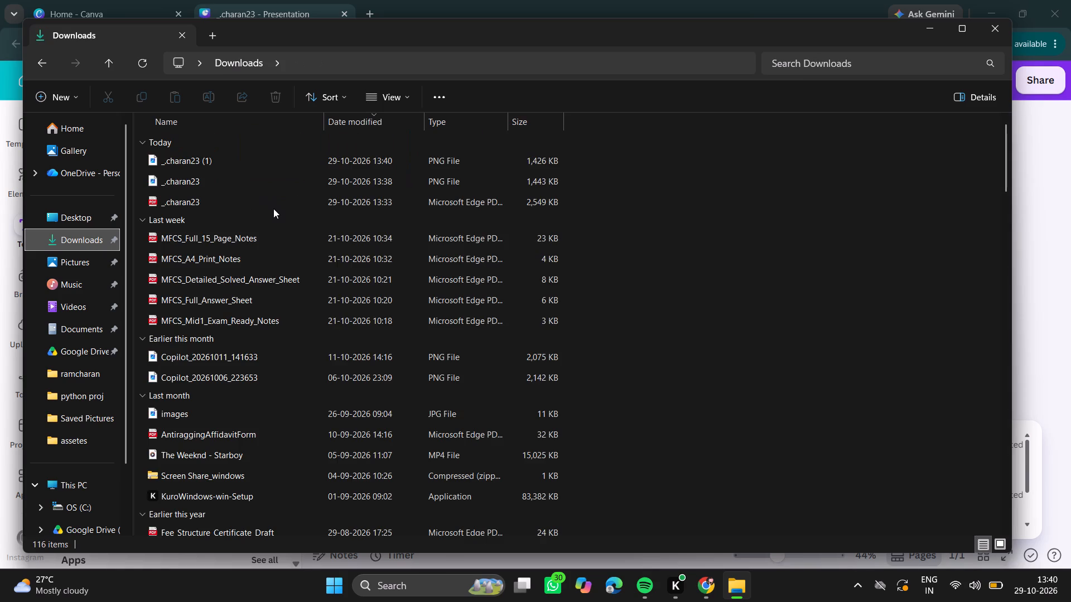
{"action": "scroll", "coordinate": [273, 208], "scroll_direction": "up", "scroll_amount": 1}
{"action": "double_click", "coordinate": [272, 154]}
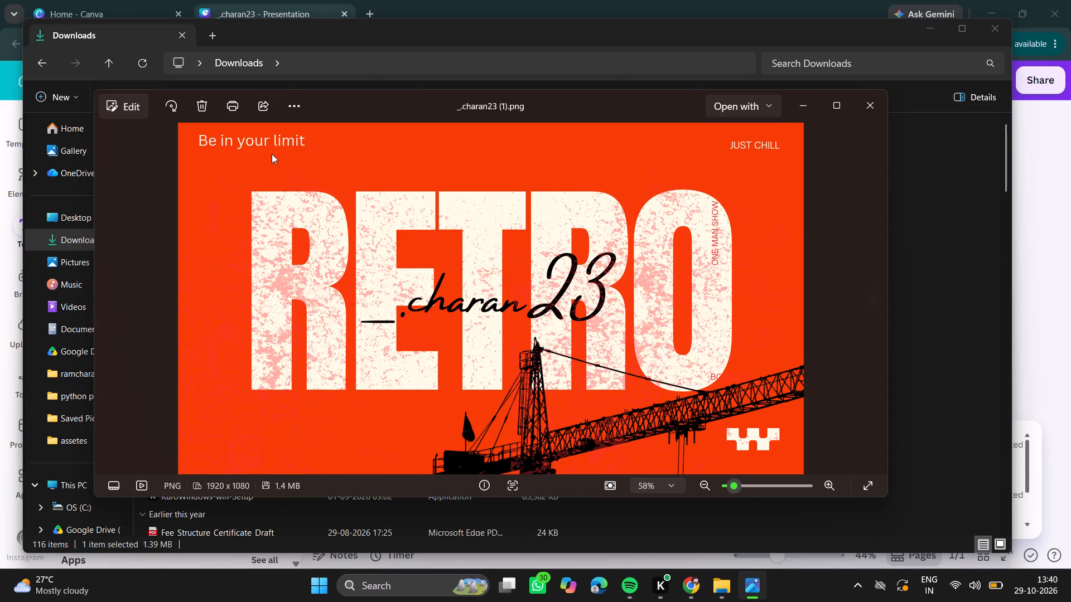
{"action": "scroll", "coordinate": [387, 309], "scroll_direction": "left", "scroll_amount": 2}
{"action": "scroll", "coordinate": [387, 309], "scroll_direction": "down", "scroll_amount": 2, "text": "ctrl"}
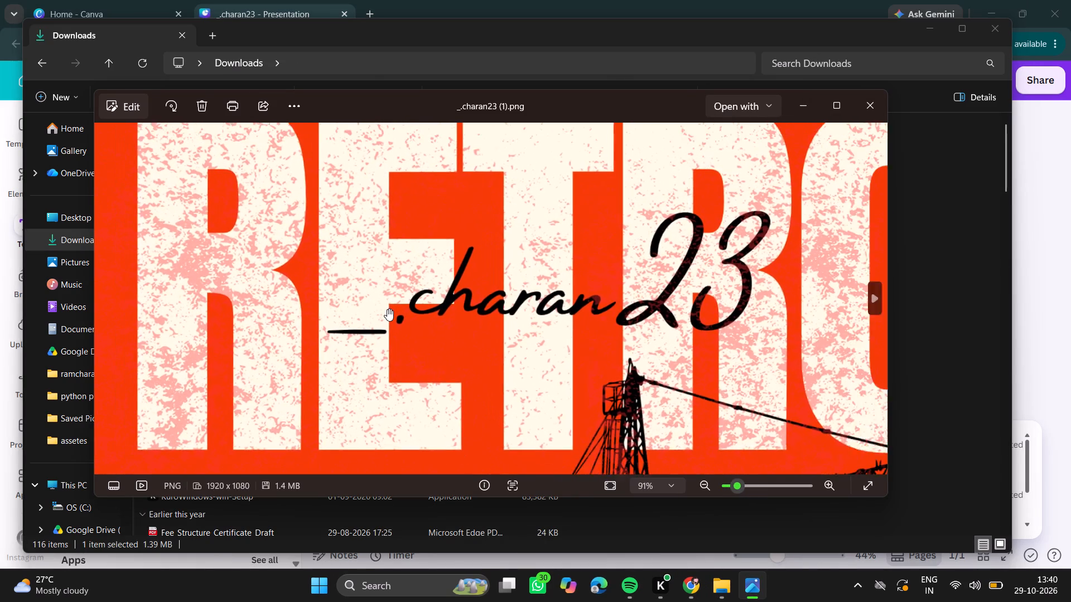
{"action": "scroll", "coordinate": [387, 309], "scroll_direction": "down", "scroll_amount": 4, "text": "ctrl"}
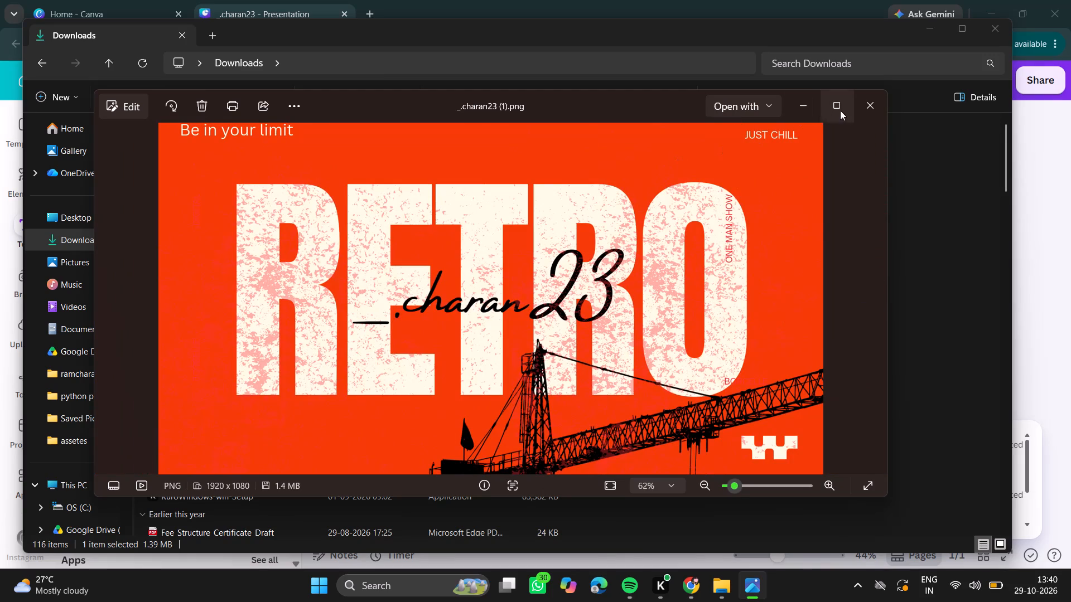
{"action": "left_click", "coordinate": [860, 110]}
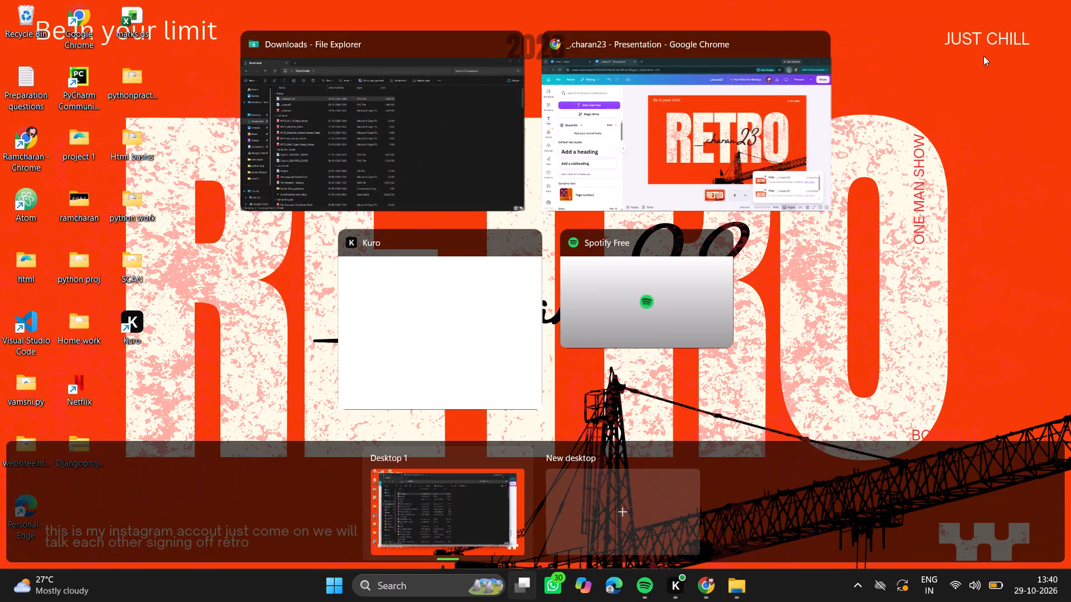
Switch back to Chrome and view the recent download history.
{"action": "left_click", "coordinate": [647, 187]}
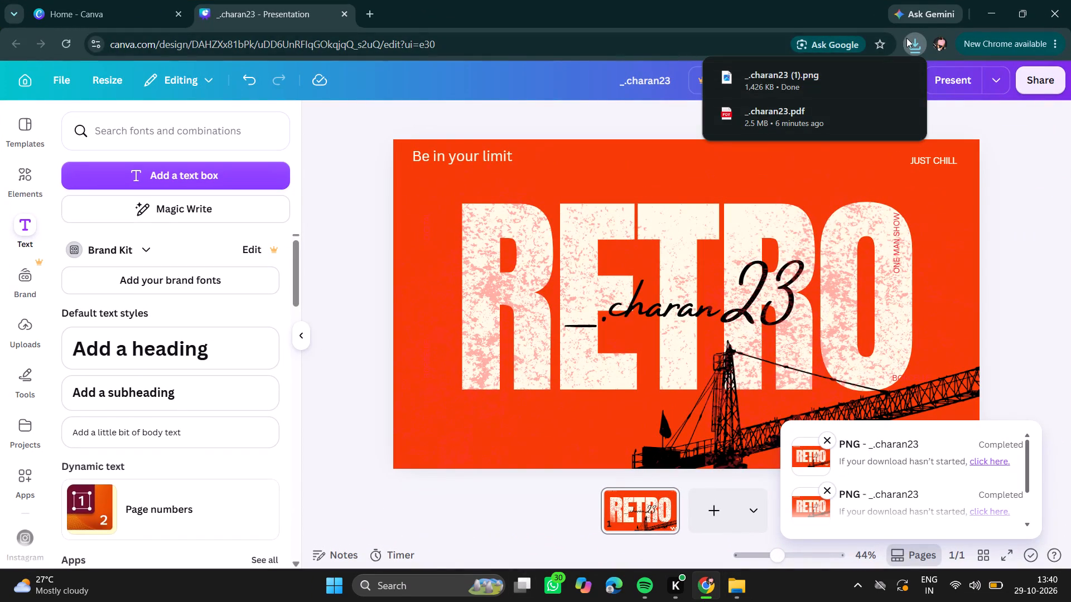
{"action": "left_click", "coordinate": [905, 38]}
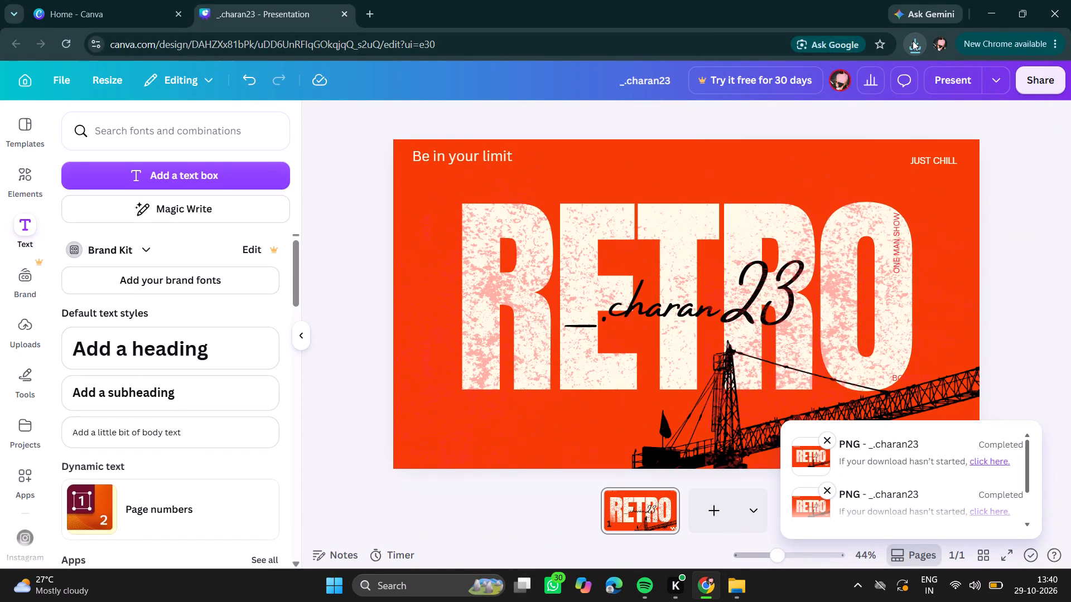
{"action": "left_click", "coordinate": [913, 41]}
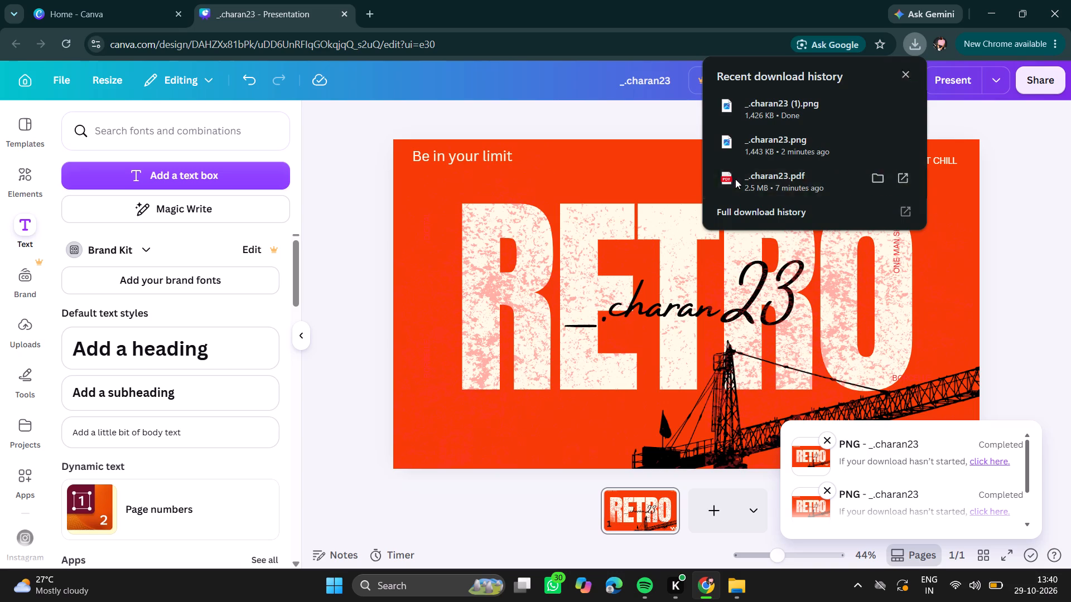
{"action": "left_click", "coordinate": [678, 127]}
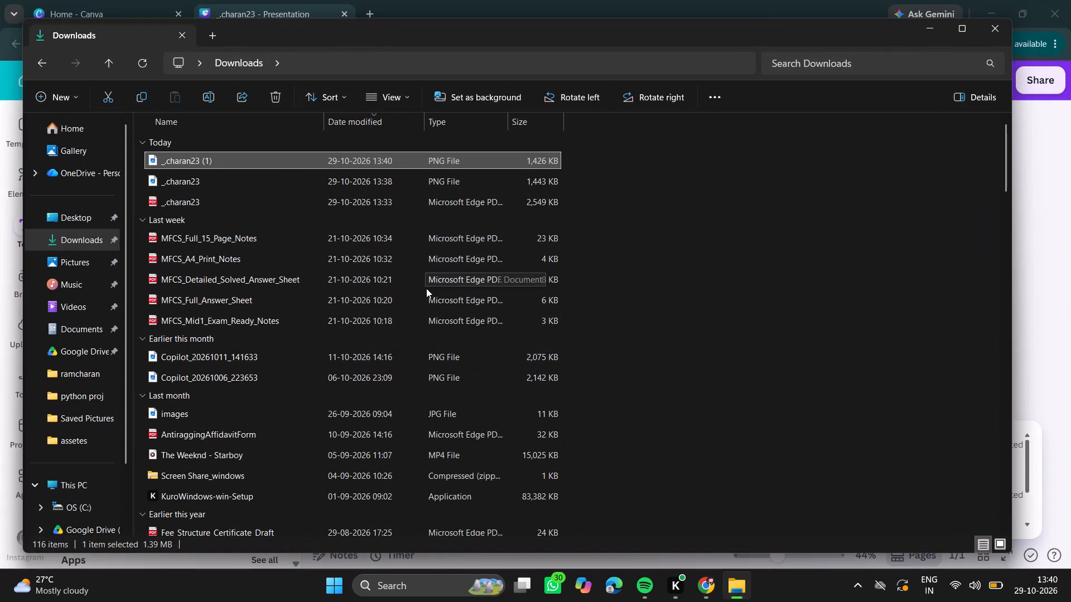
{"action": "scroll", "coordinate": [426, 288], "scroll_direction": "up", "scroll_amount": 2}
{"action": "double_click", "coordinate": [402, 159]}
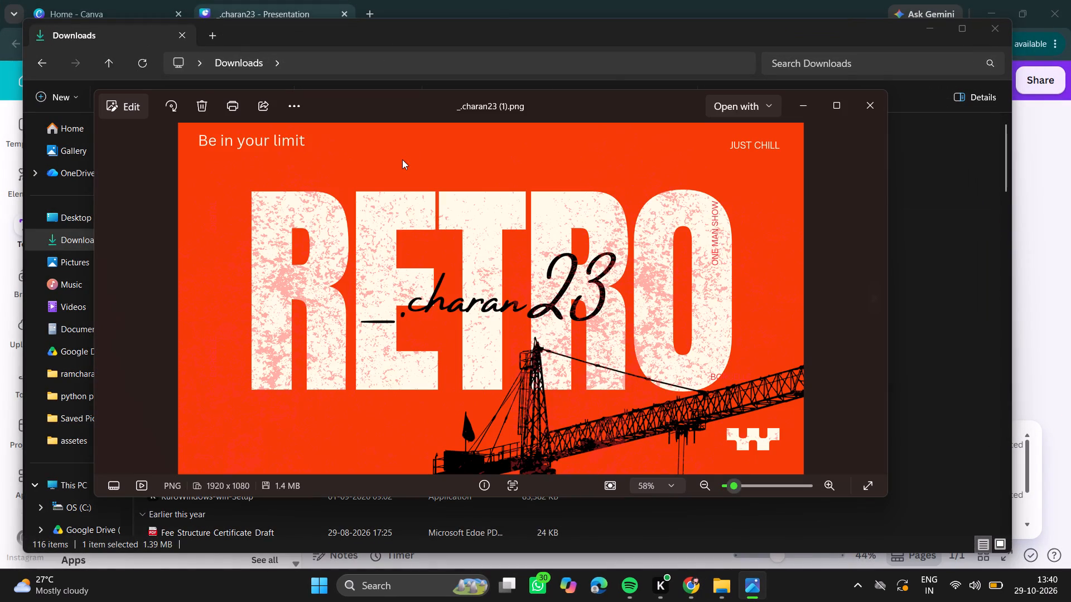
{"action": "scroll", "coordinate": [373, 299], "scroll_direction": "down", "scroll_amount": 2}
{"action": "left_click", "coordinate": [872, 103]}
{"action": "left_click", "coordinate": [464, 89]}
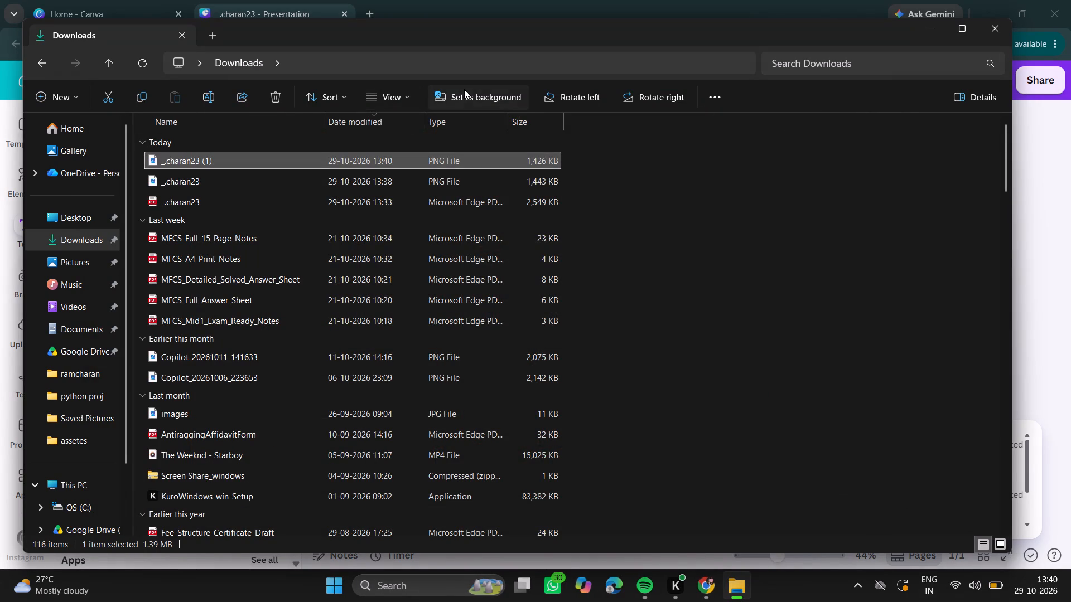
{"action": "left_click", "coordinate": [1004, 26]}
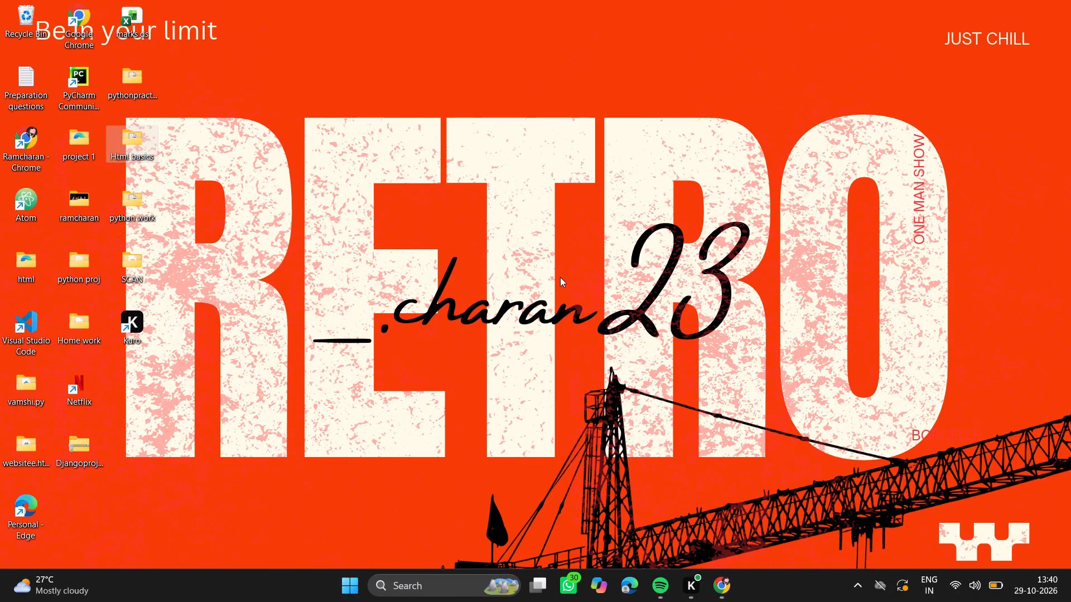
{"action": "left_click", "coordinate": [560, 277]}
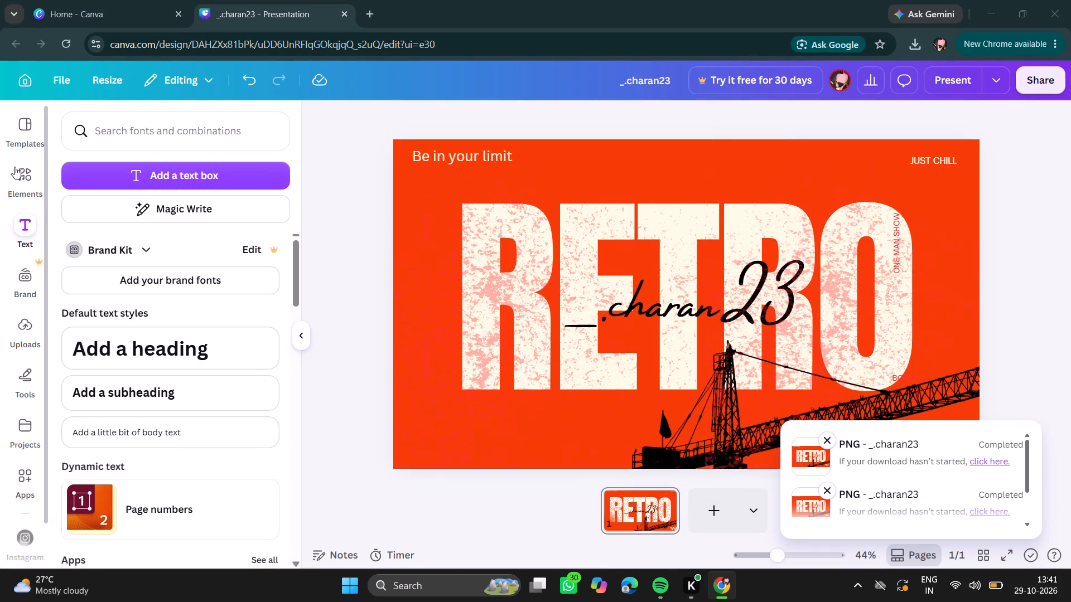
Browse the template suggestions and add the cover of the Red Black Neon Cinema Presentation as a new page.
{"action": "left_click", "coordinate": [25, 119]}
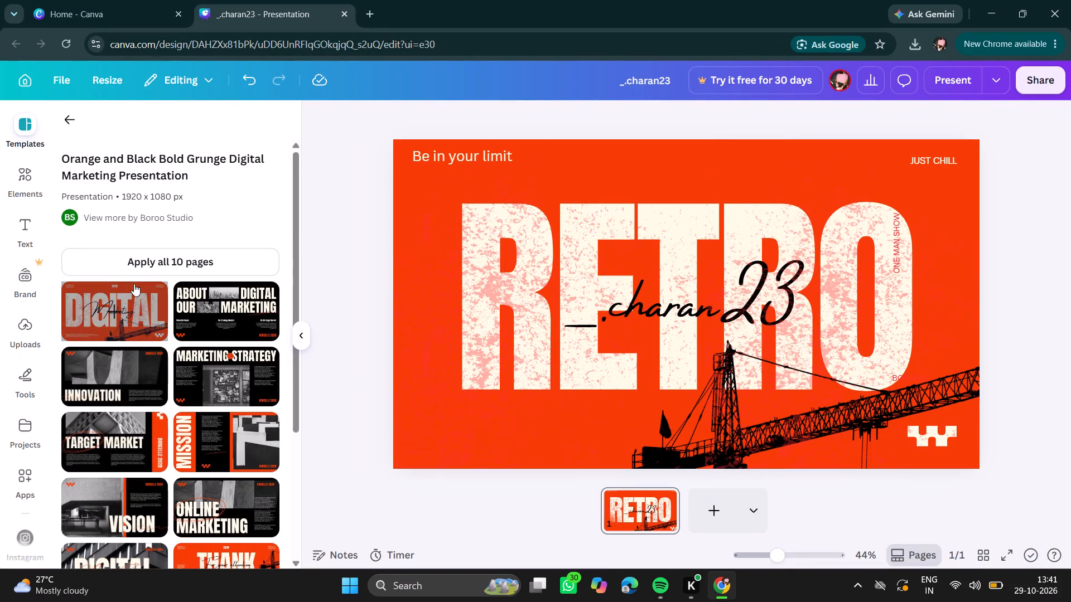
{"action": "scroll", "coordinate": [122, 443], "scroll_direction": "down", "scroll_amount": 2}
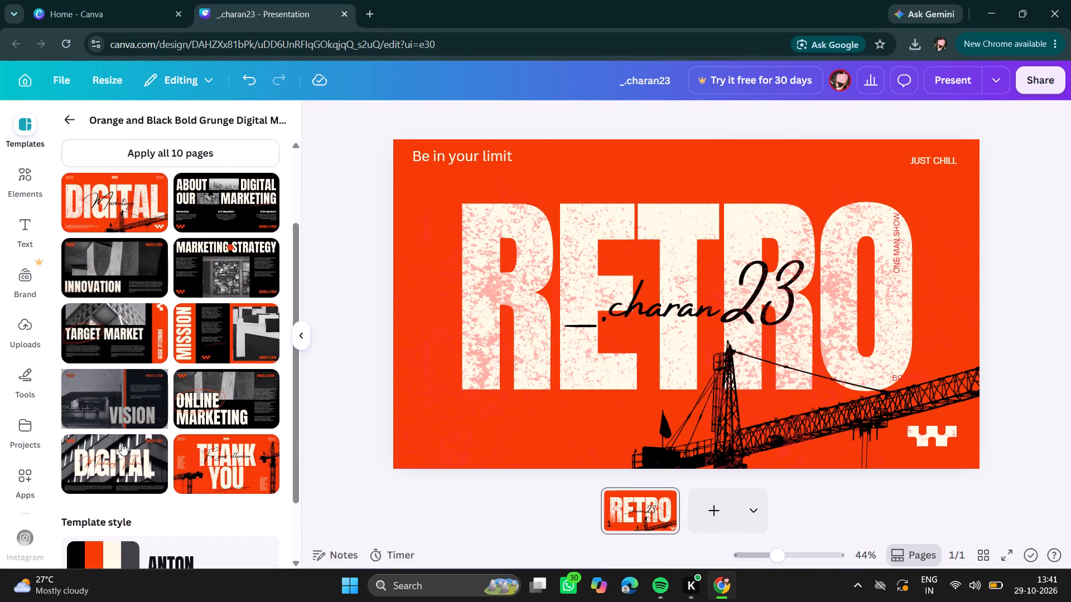
{"action": "scroll", "coordinate": [122, 443], "scroll_direction": "down", "scroll_amount": 6}
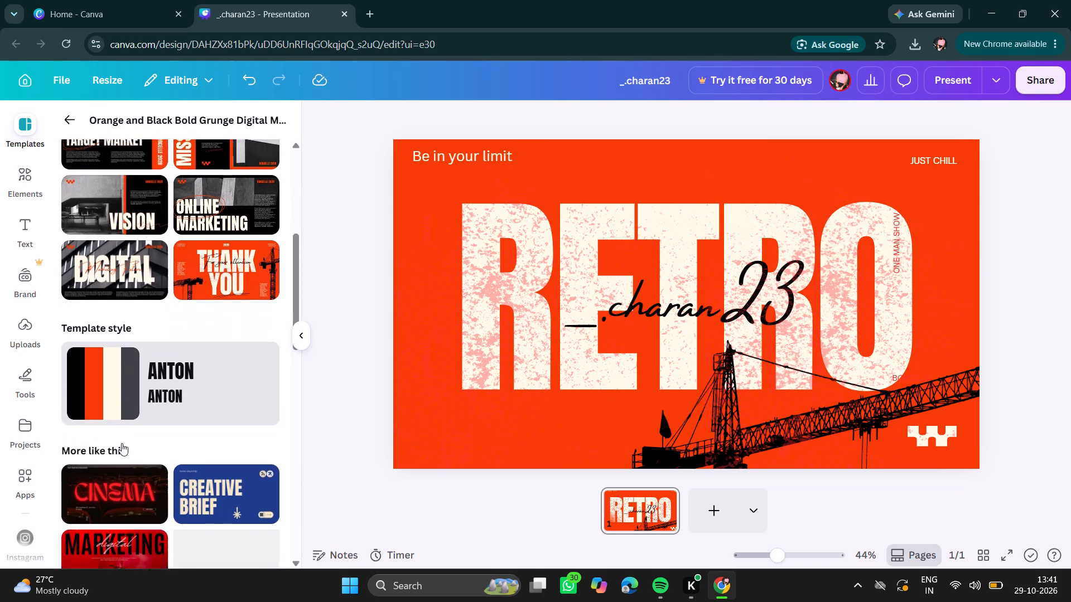
{"action": "scroll", "coordinate": [122, 443], "scroll_direction": "down", "scroll_amount": 1}
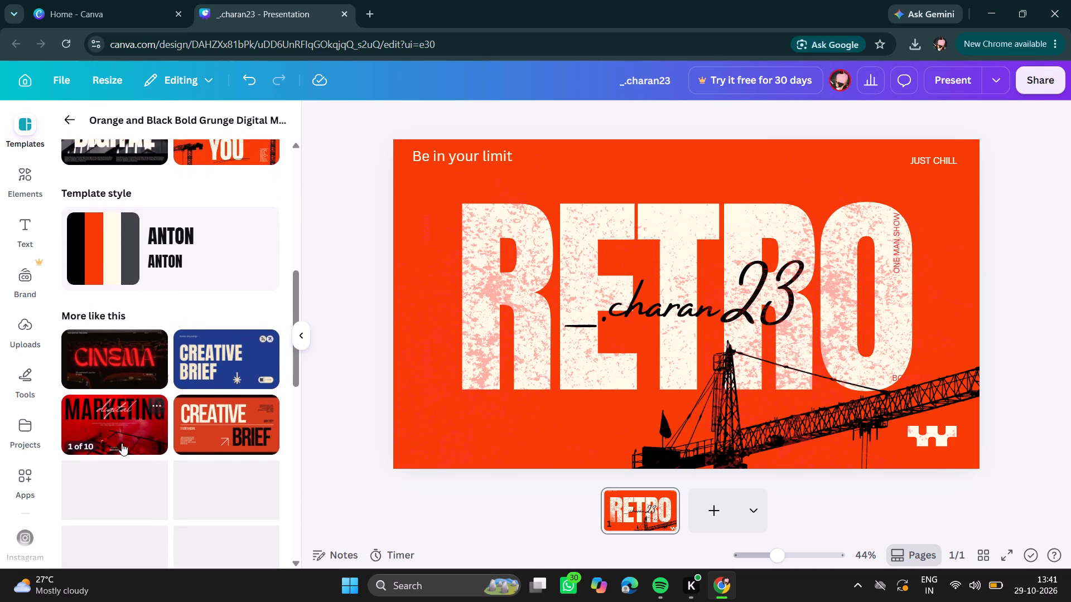
{"action": "scroll", "coordinate": [122, 443], "scroll_direction": "down", "scroll_amount": 2}
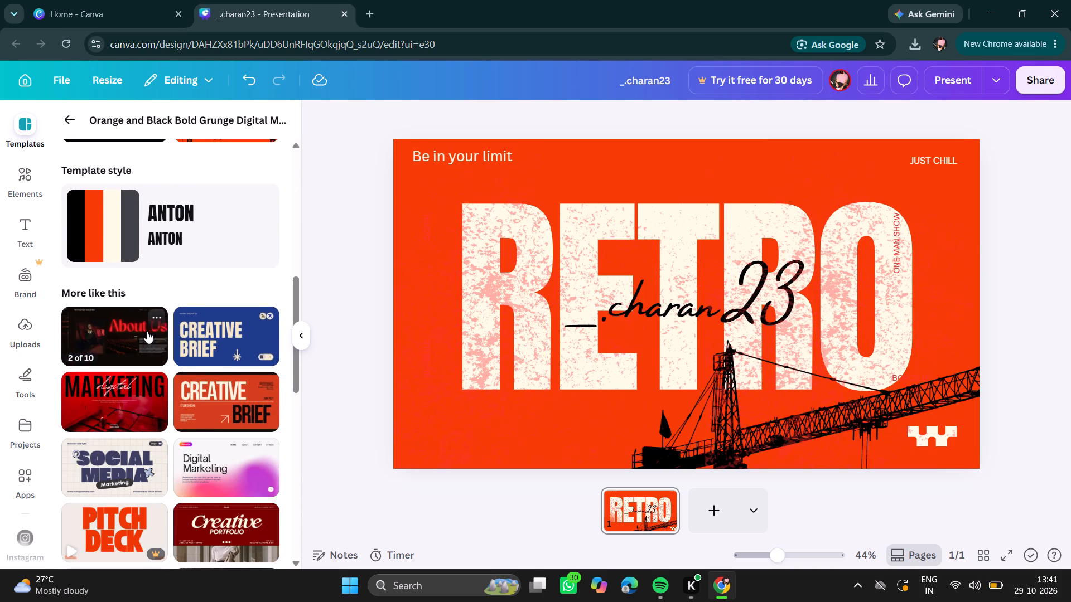
{"action": "scroll", "coordinate": [147, 331], "scroll_direction": "down", "scroll_amount": 4}
{"action": "scroll", "coordinate": [147, 331], "scroll_direction": "right", "scroll_amount": 1}
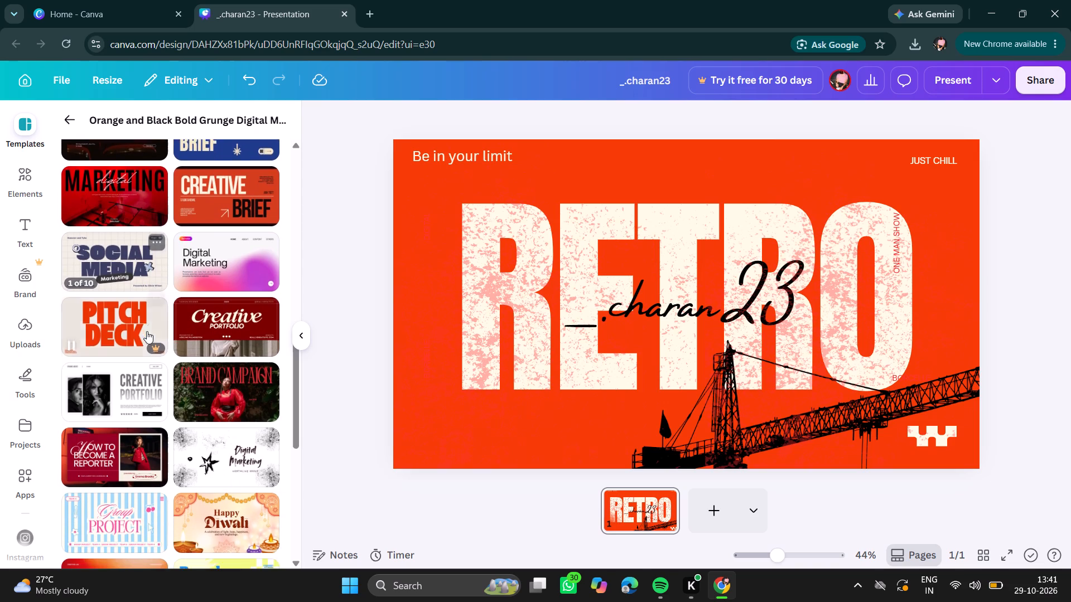
{"action": "scroll", "coordinate": [147, 331], "scroll_direction": "right", "scroll_amount": 1}
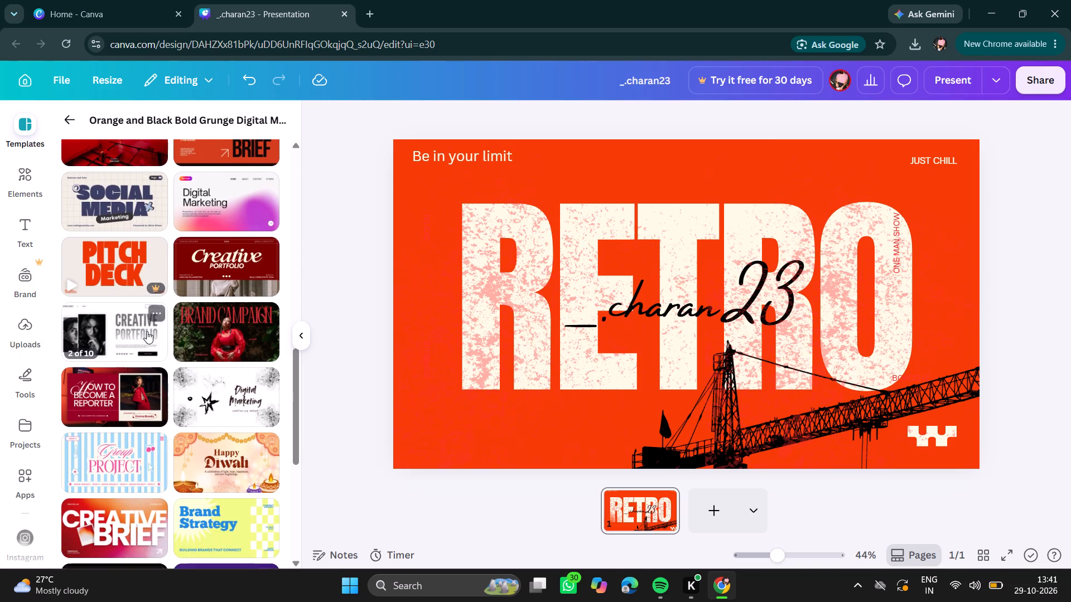
{"action": "scroll", "coordinate": [147, 331], "scroll_direction": "right", "scroll_amount": 1}
{"action": "left_click", "coordinate": [131, 235]}
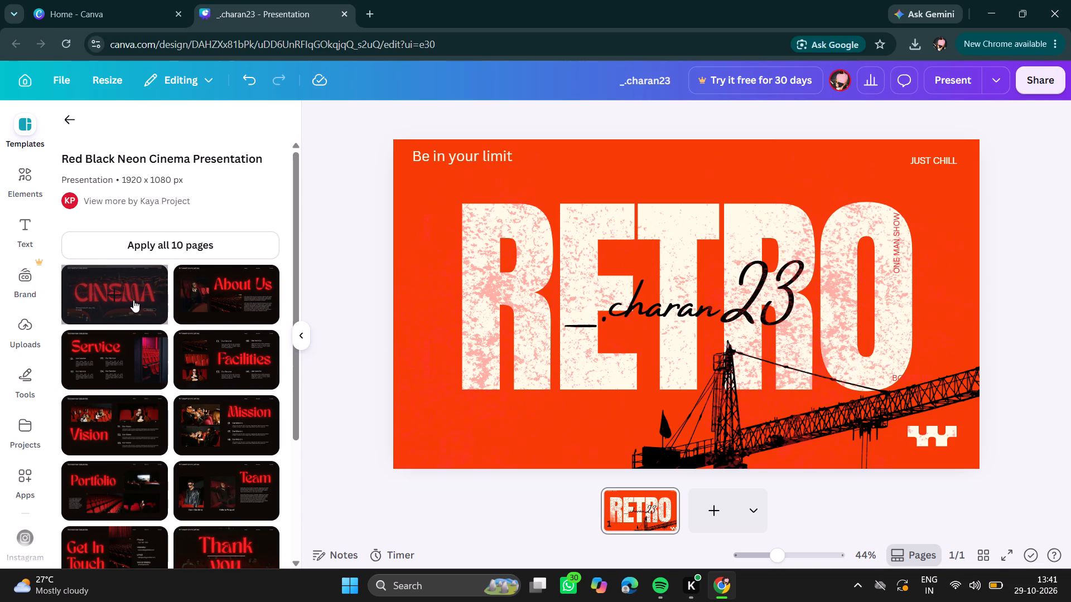
{"action": "left_click", "coordinate": [133, 300]}
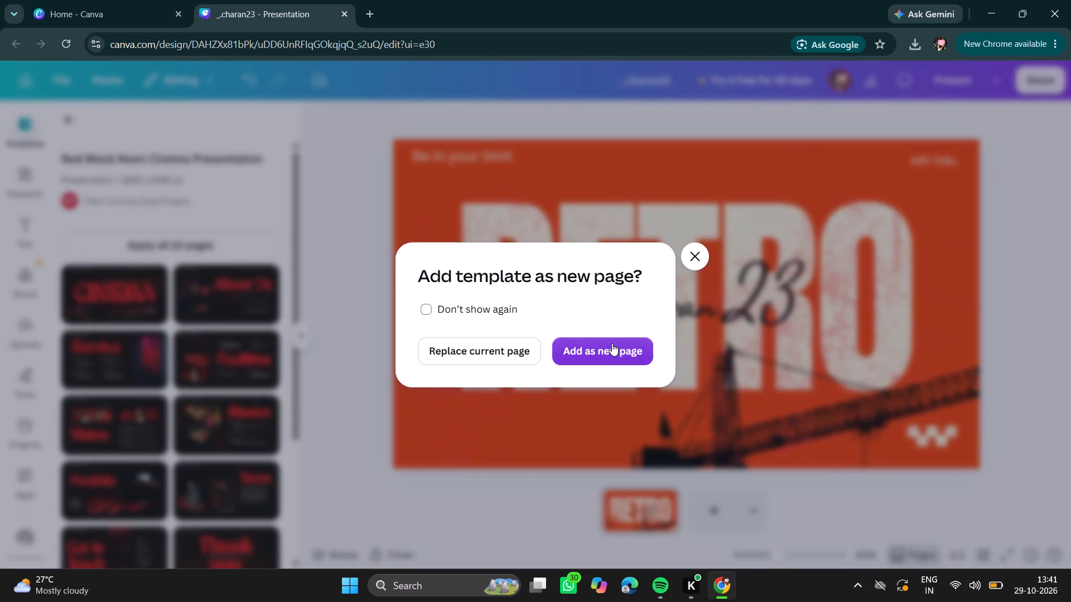
{"action": "left_click", "coordinate": [604, 357]}
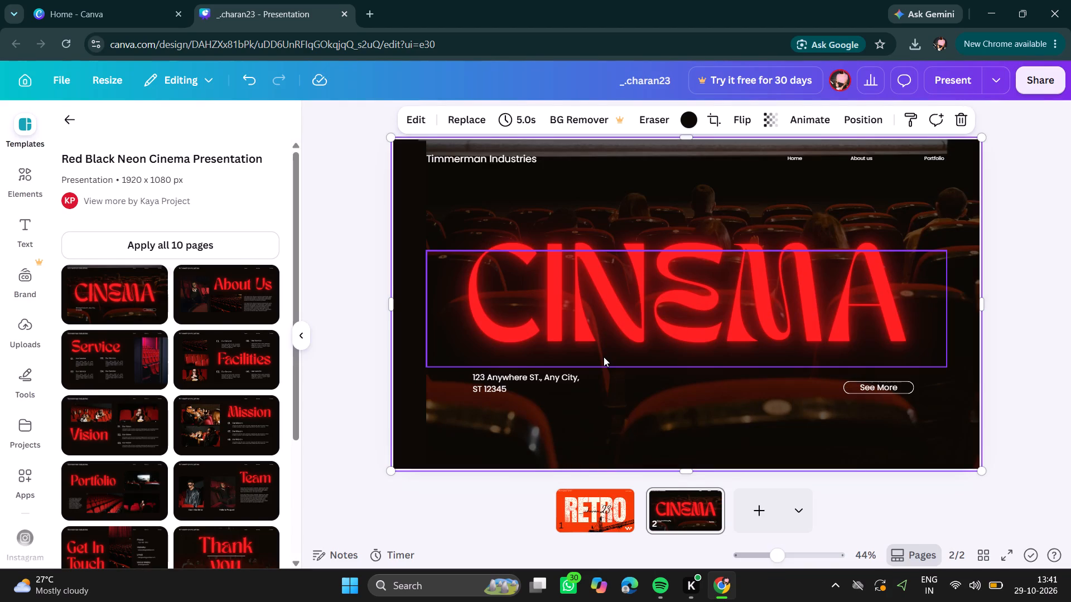
{"action": "left_click", "coordinate": [890, 287]}
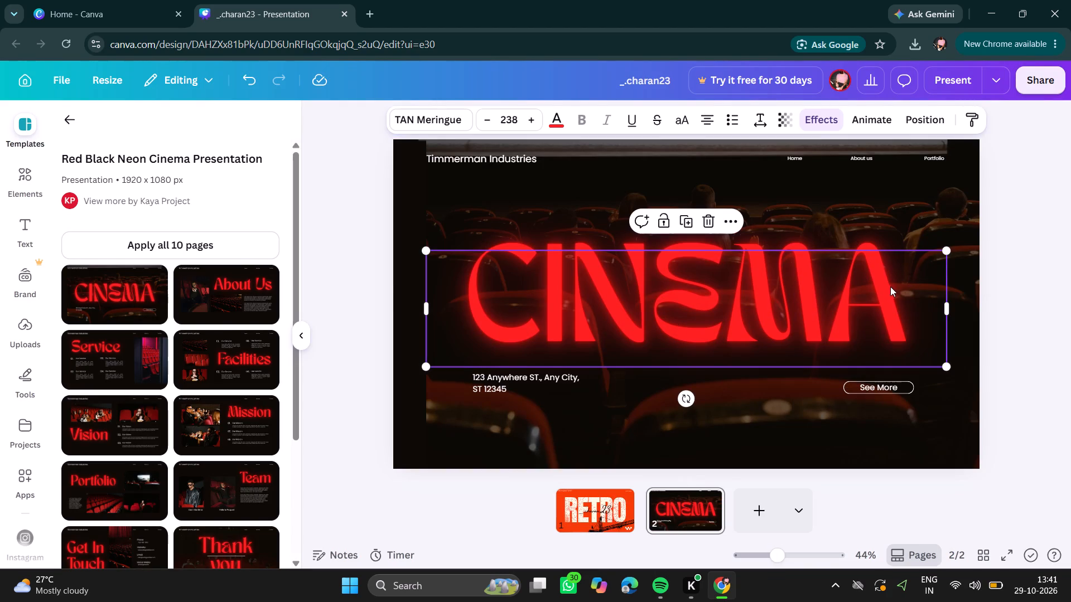
{"action": "left_click", "coordinate": [896, 282]}
{"action": "left_click", "coordinate": [898, 289]}
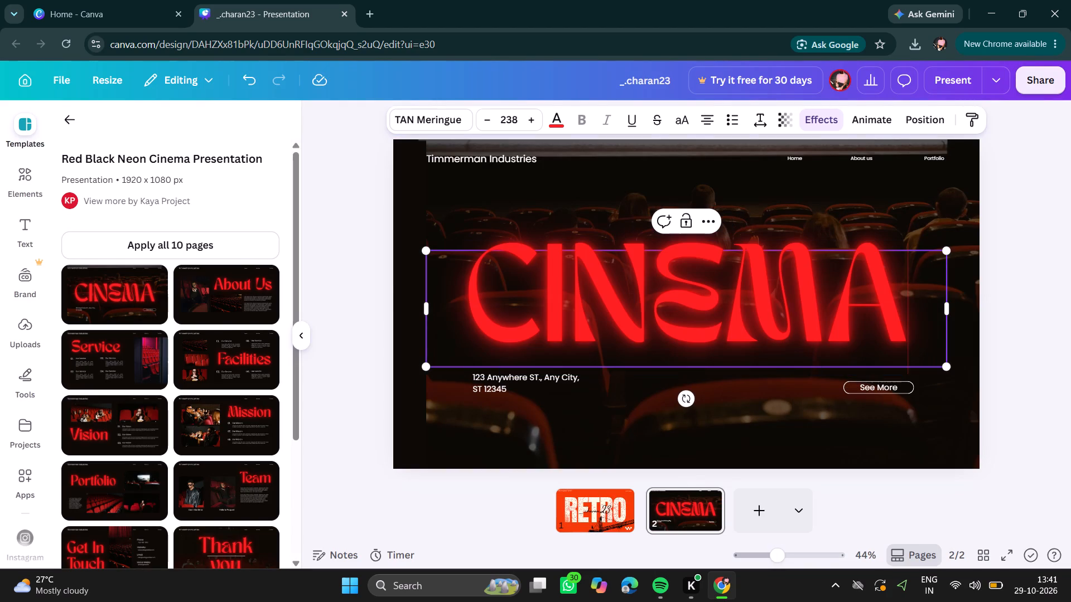
{"action": "key", "text": "BackSpace"}
{"action": "key", "text": "BackSpace"}
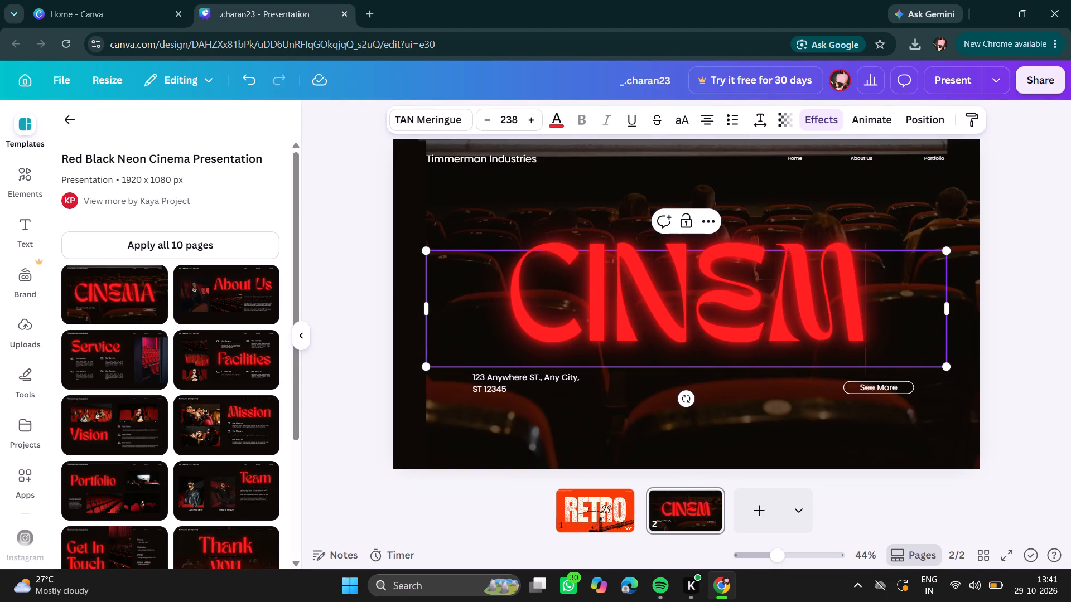
{"action": "key", "text": "BackSpace"}
{"action": "key", "text": "BackSpace"}
{"action": "key", "text": "BackSpace"}
{"action": "key", "text": "BackSpace"}
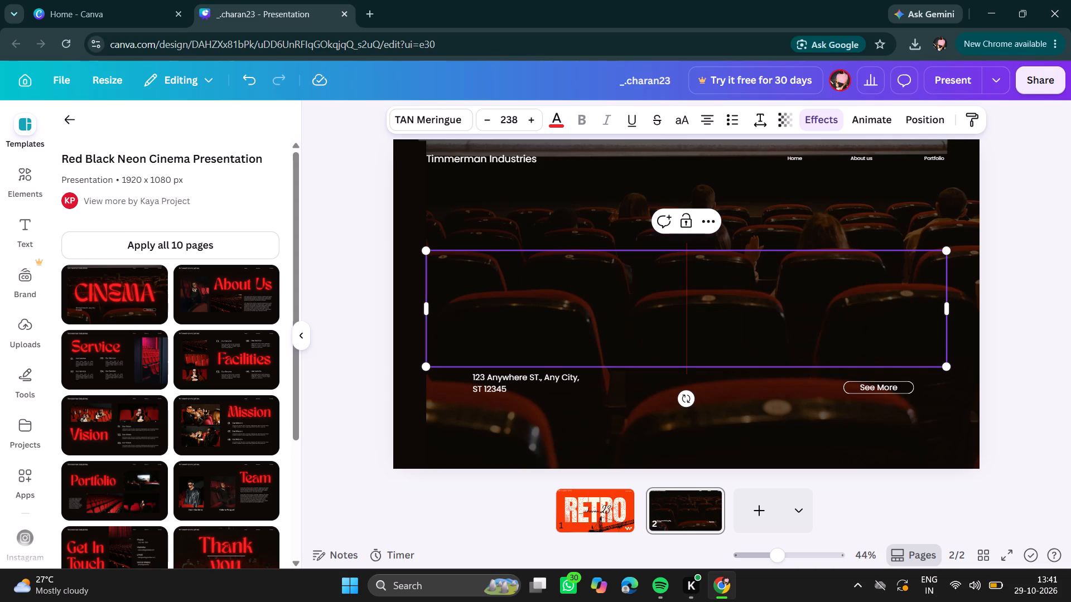
{"action": "key", "text": "shift+underscore"}
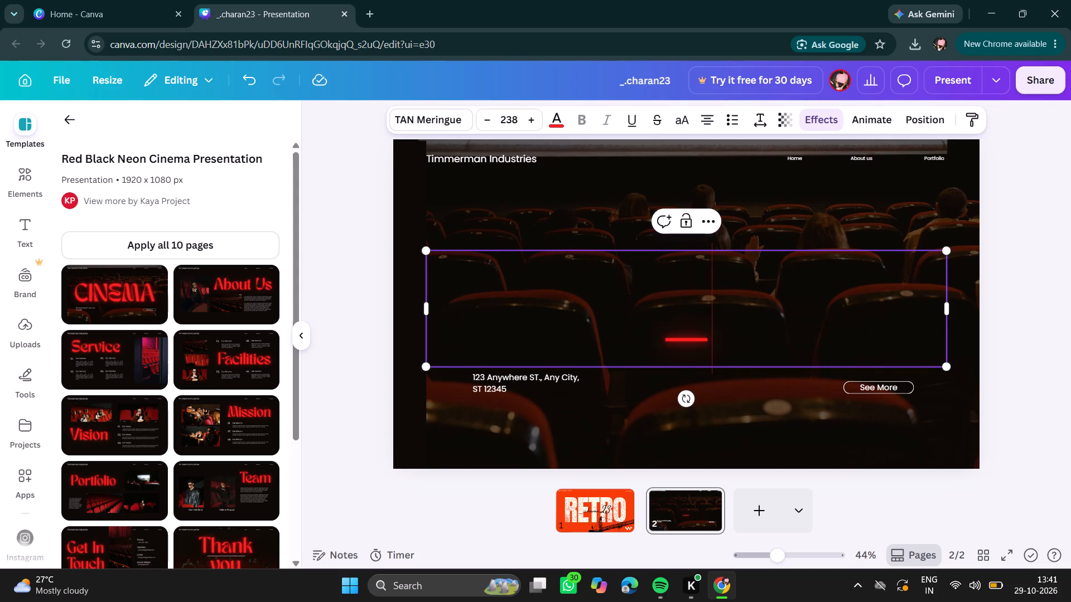
{"action": "key", "text": "period"}
{"action": "type", "text": "cha"}
{"action": "type", "text": "ra"}
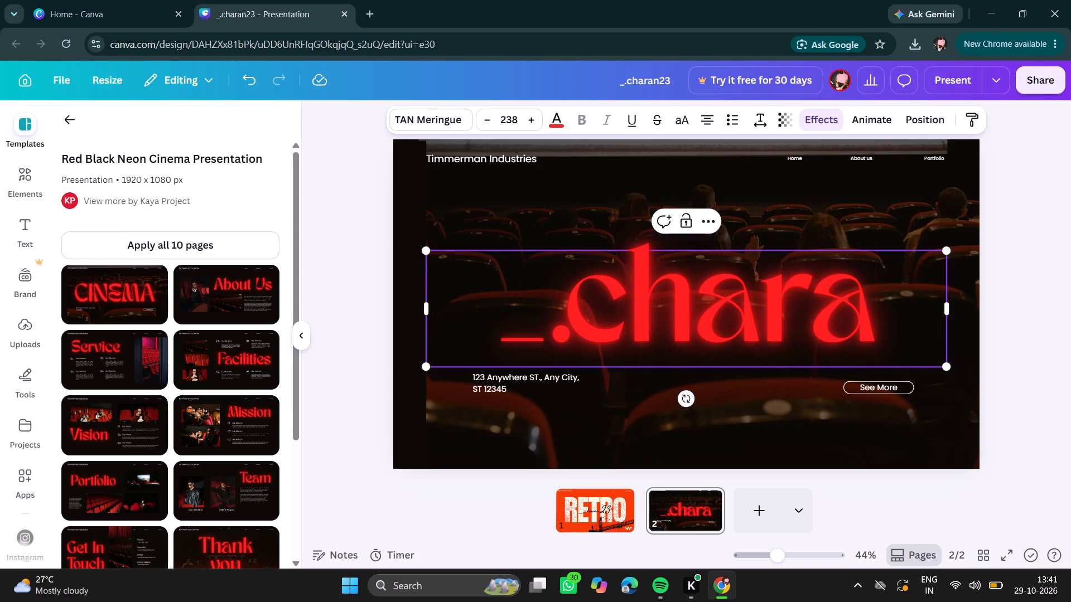
{"action": "type", "text": "n23"}
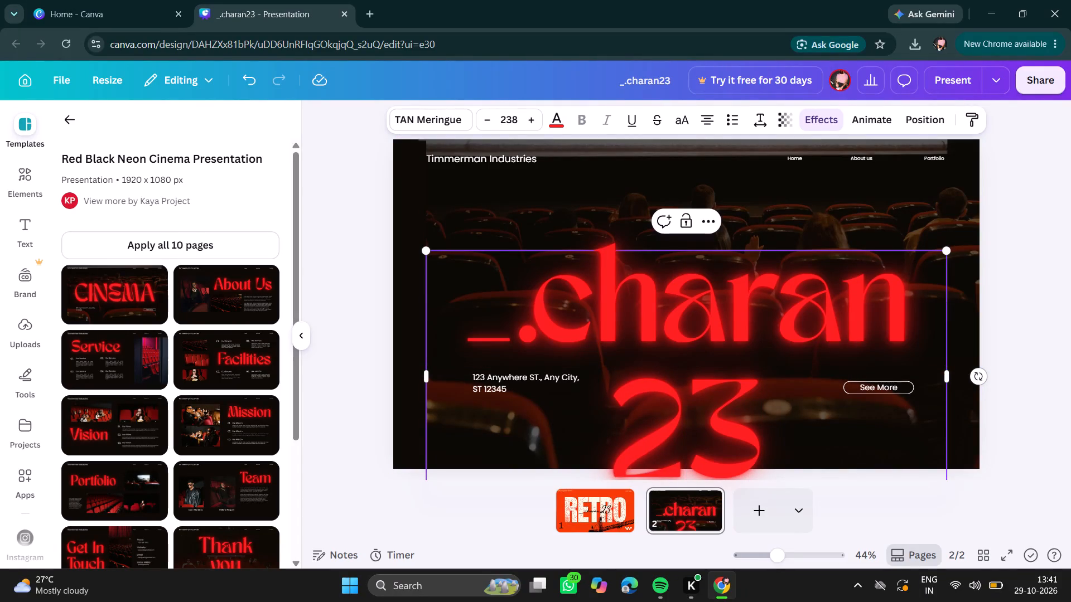
Resize the heading's text box from its corner, bringing its font size to about 235.
{"action": "left_click_drag", "start_coordinate": [426, 254], "coordinate": [419, 250]}
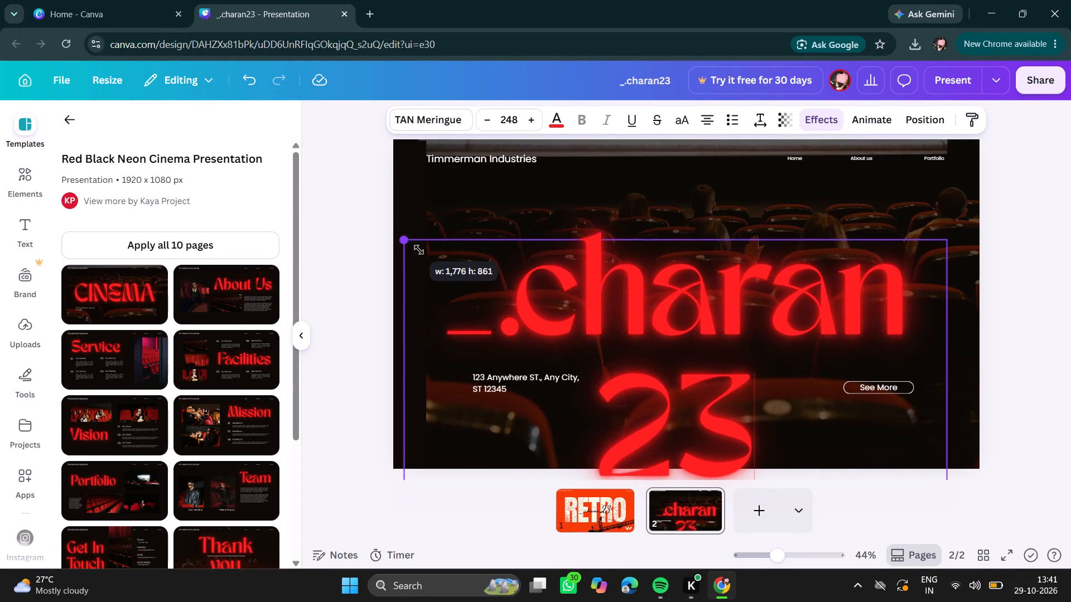
{"action": "left_click_drag", "start_coordinate": [419, 250], "coordinate": [503, 274]}
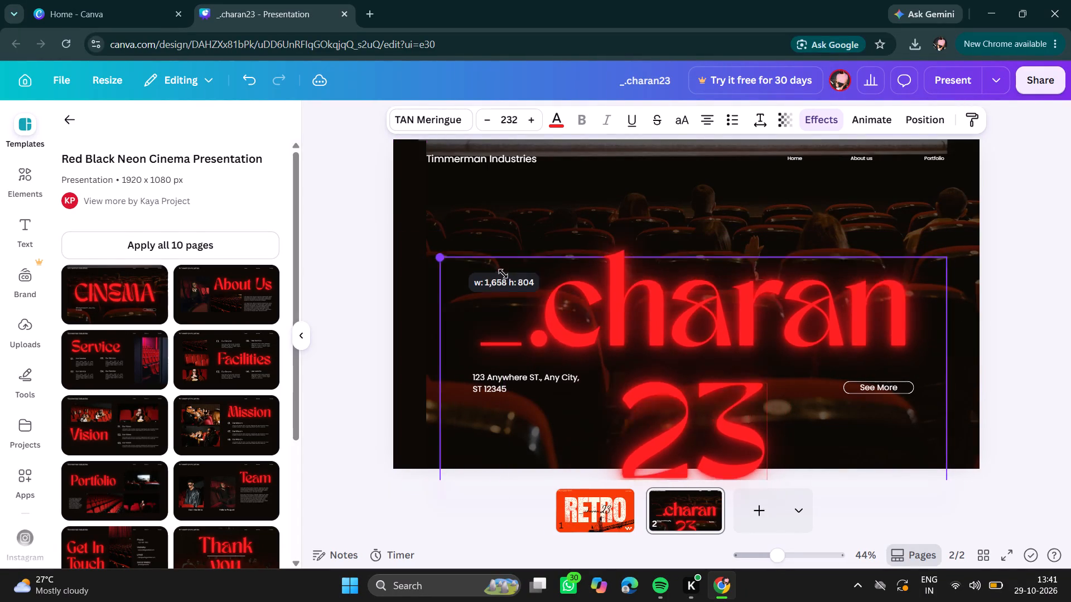
{"action": "left_click_drag", "start_coordinate": [503, 274], "coordinate": [440, 245]}
{"action": "left_click", "coordinate": [583, 302]}
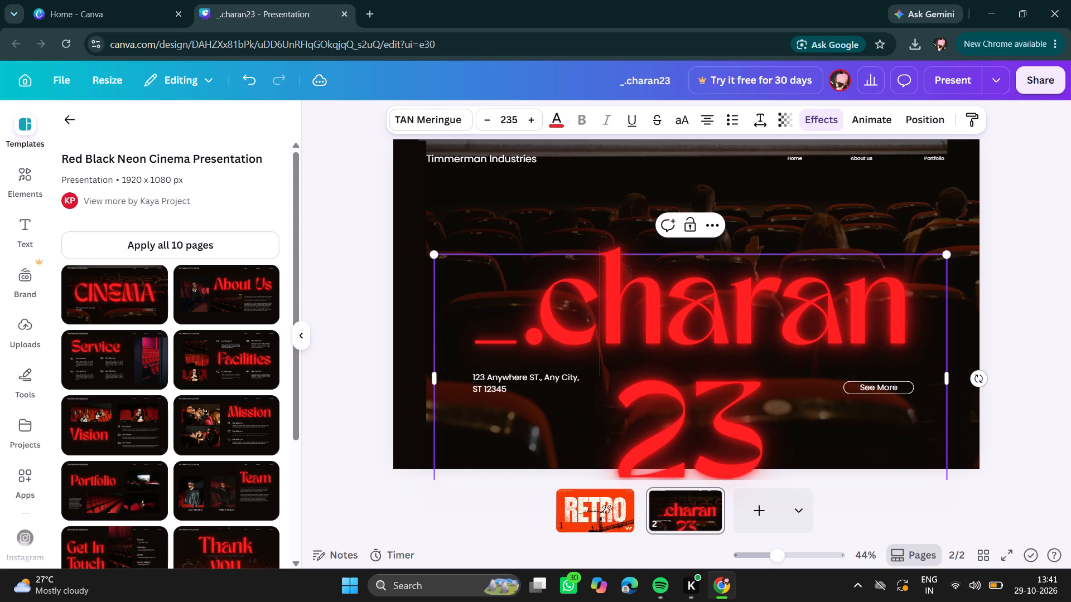
{"action": "left_click_drag", "start_coordinate": [481, 310], "coordinate": [752, 390]}
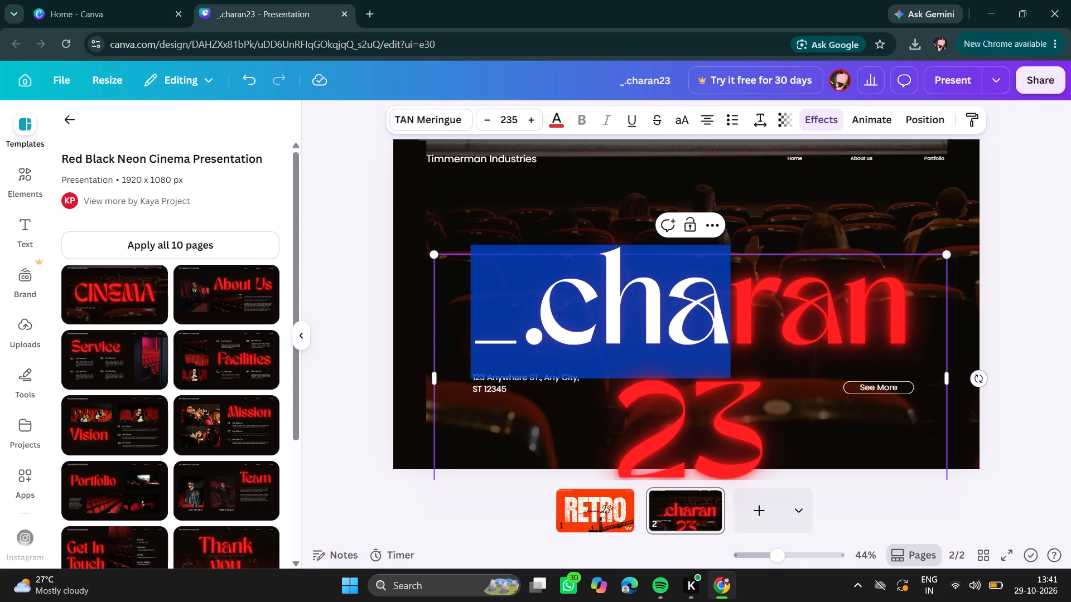
{"action": "left_click_drag", "start_coordinate": [752, 390], "coordinate": [759, 425]}
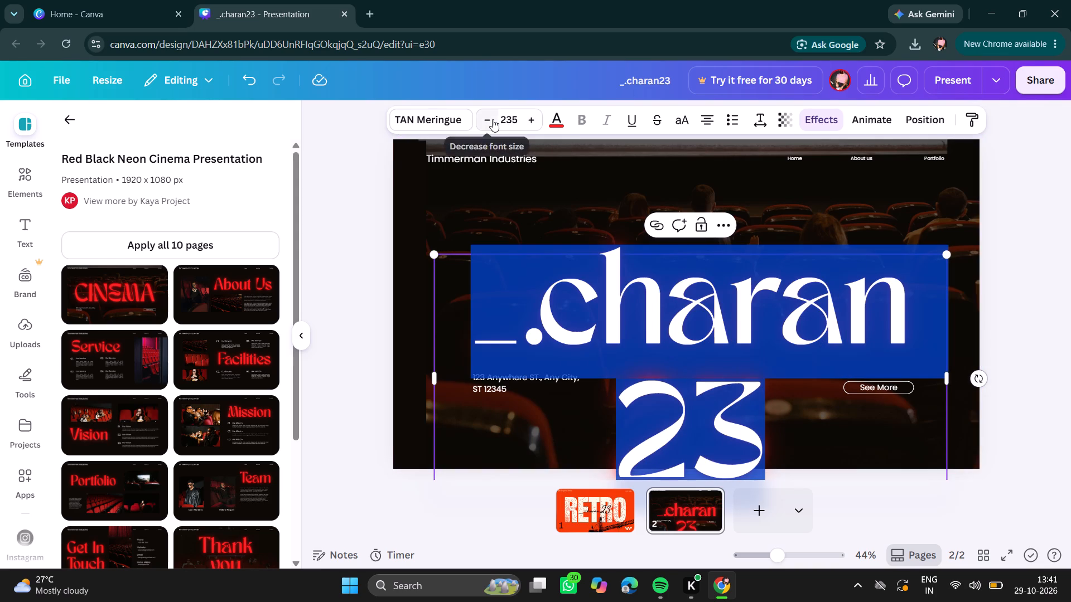
{"action": "left_click", "coordinate": [493, 119]}
{"action": "left_click", "coordinate": [493, 119]}
{"action": "triple_click", "coordinate": [493, 119]}
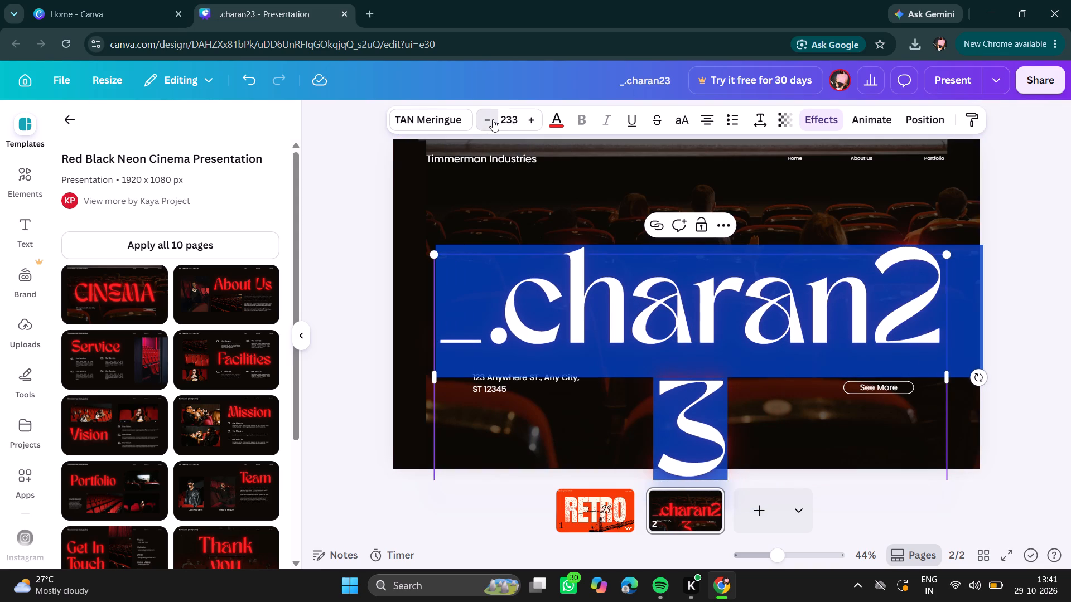
{"action": "triple_click", "coordinate": [493, 119]}
{"action": "triple_click", "coordinate": [493, 119]}
{"action": "triple_click", "coordinate": [493, 119]}
{"action": "triple_click", "coordinate": [493, 119]}
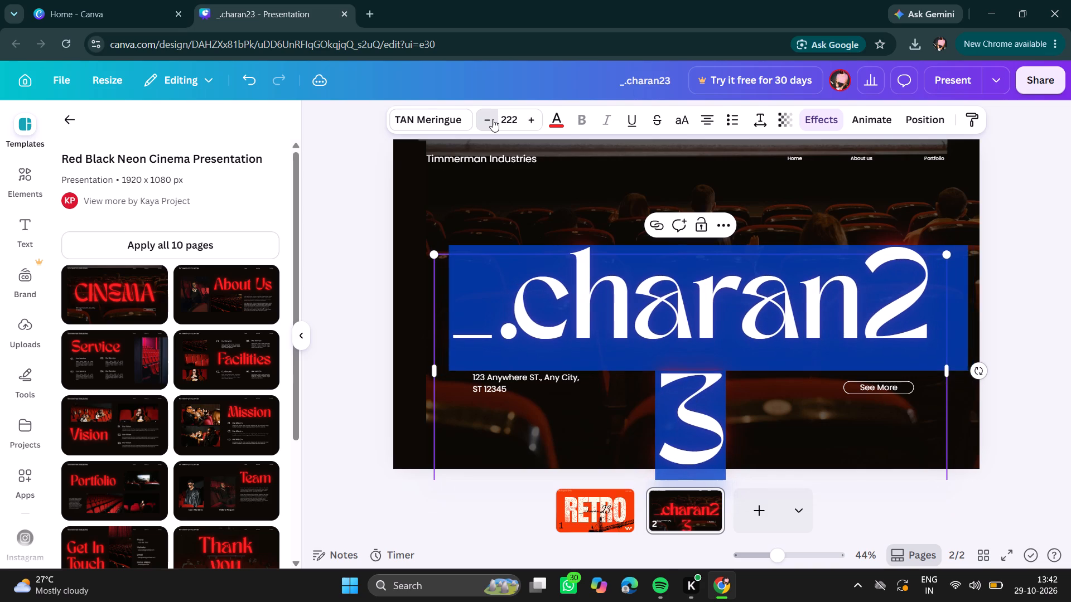
{"action": "triple_click", "coordinate": [493, 119]}
{"action": "triple_click", "coordinate": [493, 119]}
{"action": "triple_click", "coordinate": [493, 119]}
{"action": "triple_click", "coordinate": [493, 119]}
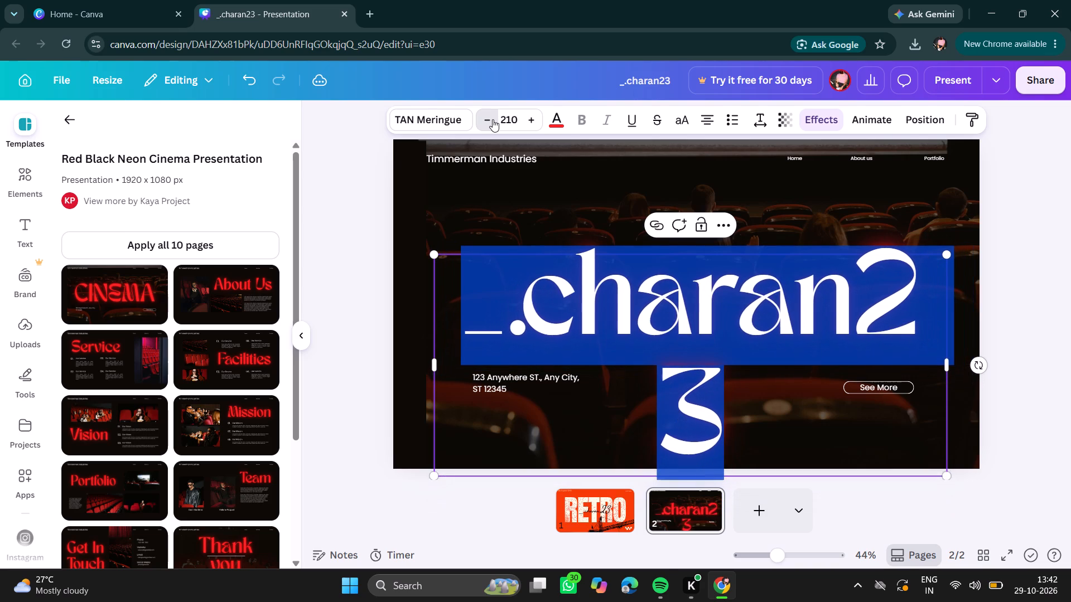
{"action": "triple_click", "coordinate": [493, 119]}
{"action": "triple_click", "coordinate": [493, 119]}
{"action": "triple_click", "coordinate": [493, 119]}
{"action": "triple_click", "coordinate": [493, 119]}
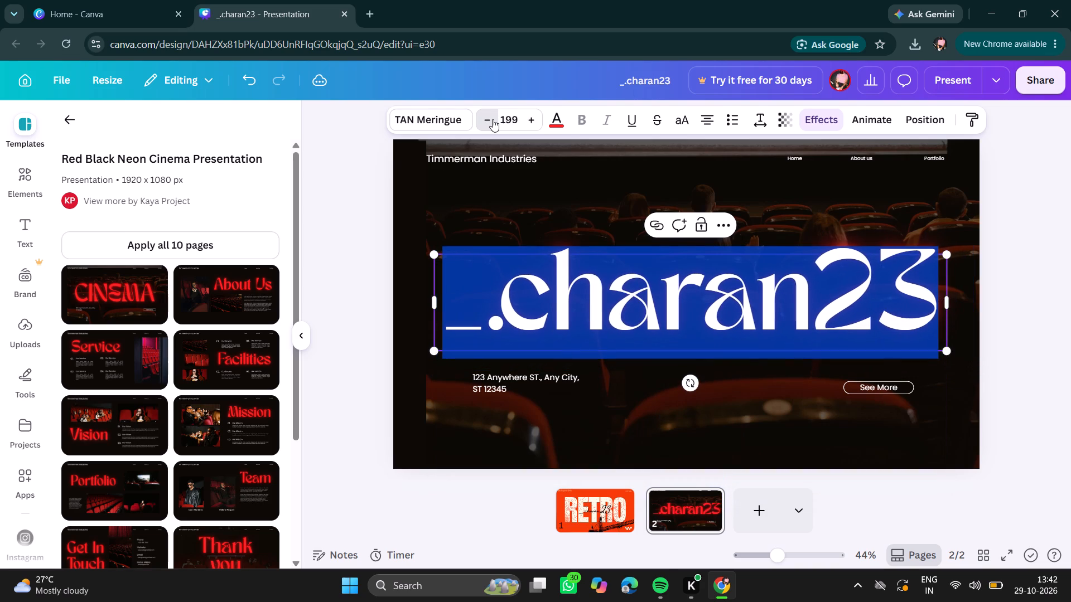
{"action": "left_click", "coordinate": [860, 207]}
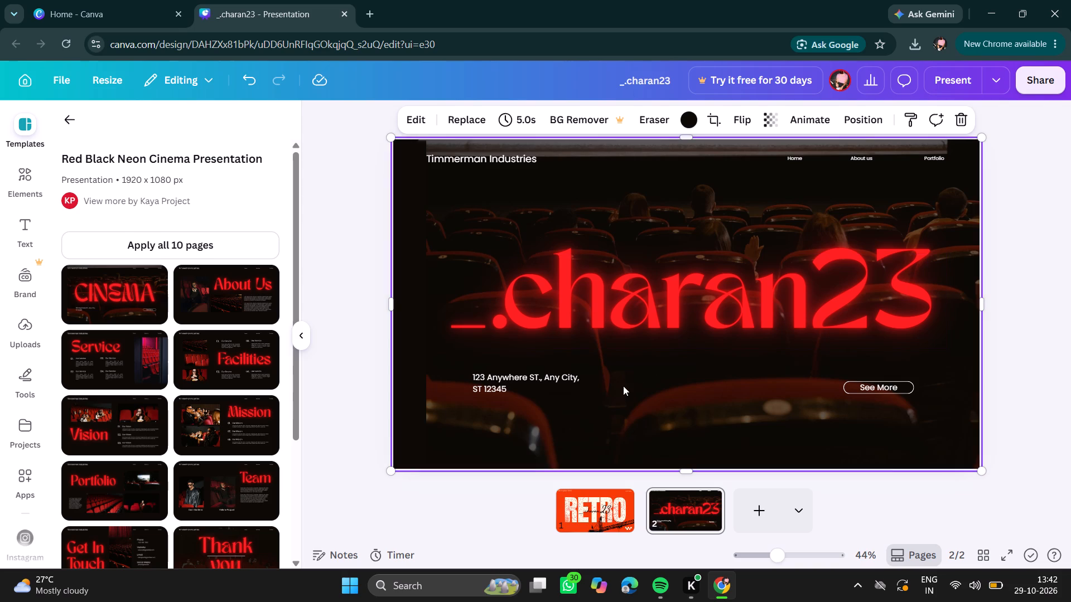
Replace the letters ST in the address text below the heading with RC.
{"action": "left_click", "coordinate": [546, 382]}
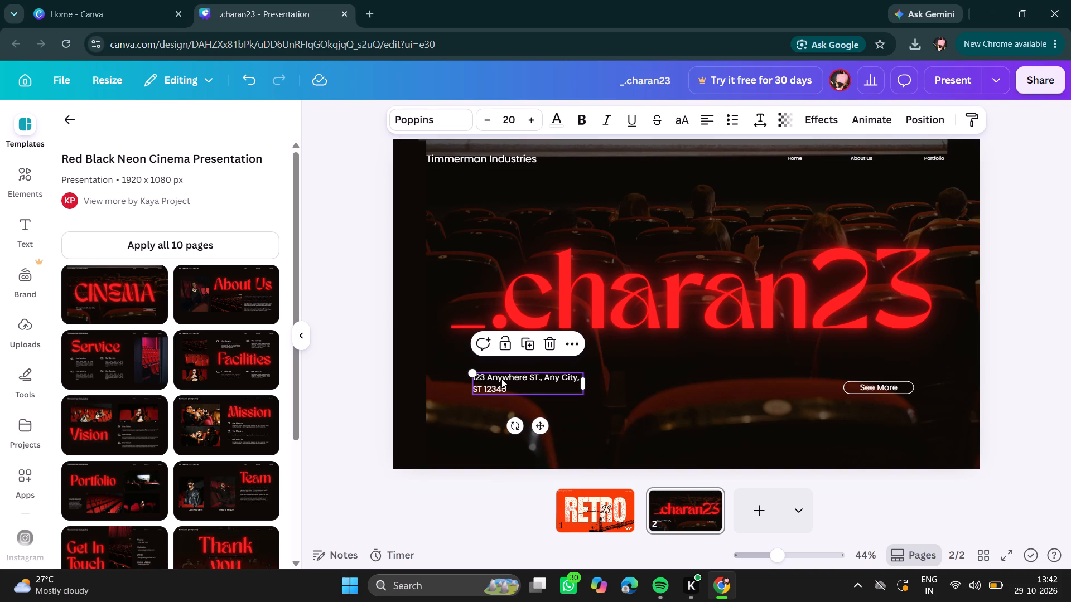
{"action": "left_click", "coordinate": [485, 372]}
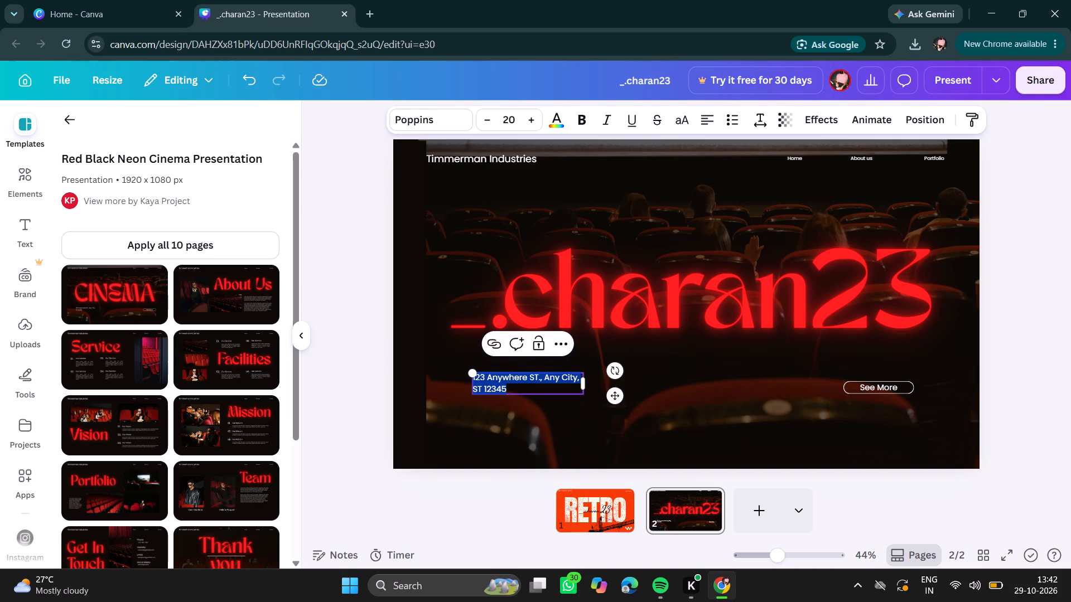
{"action": "left_click", "coordinate": [537, 376]}
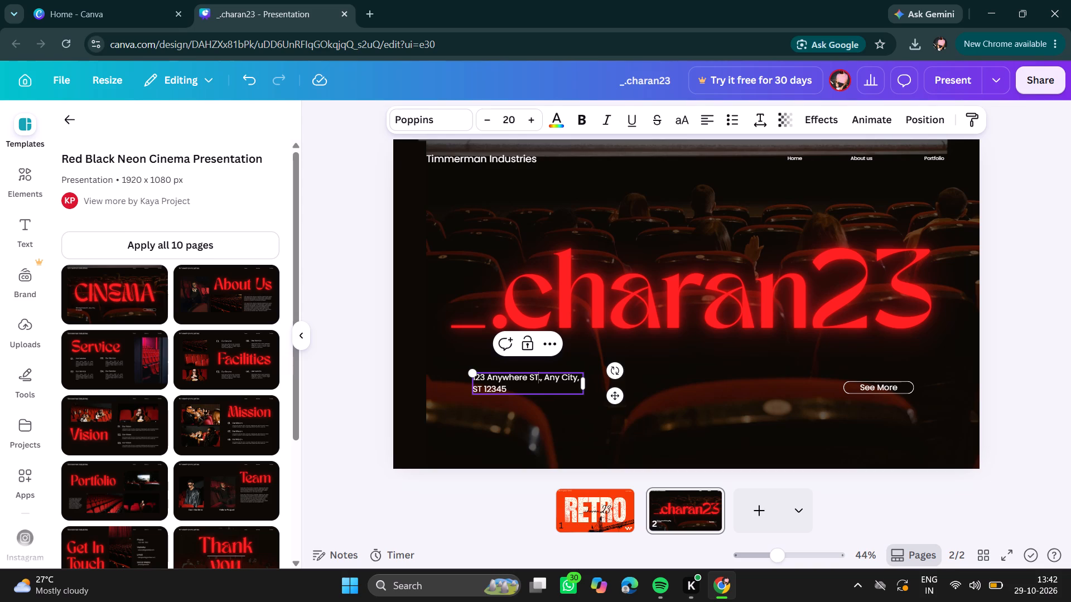
{"action": "left_click", "coordinate": [481, 390]}
{"action": "key", "text": "BackSpace"}
{"action": "key", "text": "BackSpace"}
{"action": "type", "text": "rc"}
{"action": "key", "text": "BackSpace"}
{"action": "key", "text": "BackSpace"}
{"action": "type", "text": "RC"}
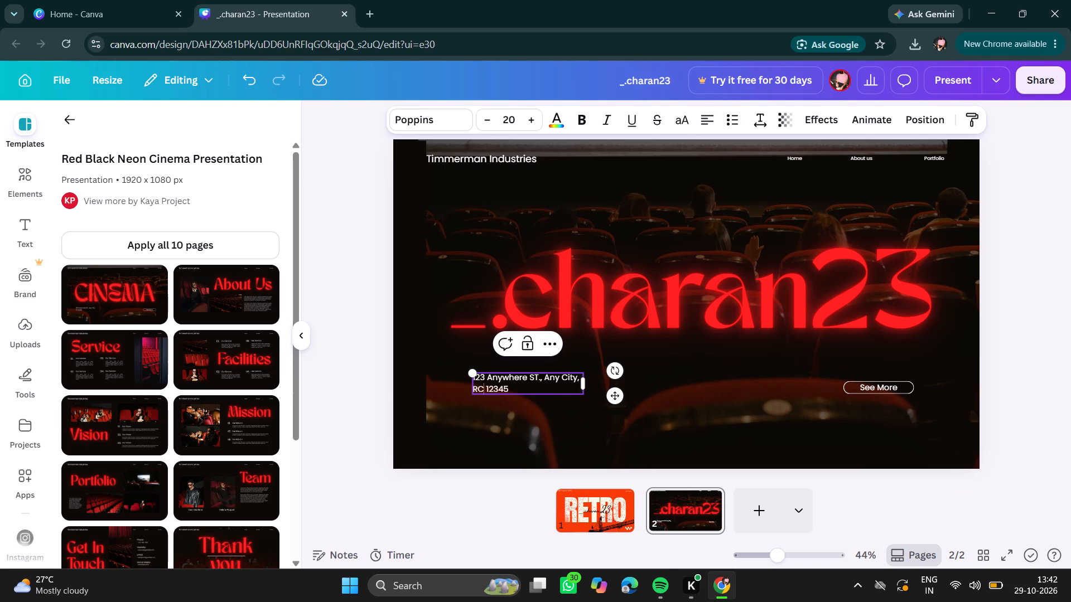
Replace the number after RC in the address text below the heading with 200823.
{"action": "left_click", "coordinate": [509, 389]}
{"action": "key", "text": "BackSpace"}
{"action": "key", "text": "BackSpace"}
{"action": "key", "text": "BackSpace"}
{"action": "key", "text": "BackSpace"}
{"action": "key", "text": "BackSpace"}
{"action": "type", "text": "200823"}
Shorten the street number at the start of the address text to 23.
{"action": "left_click", "coordinate": [477, 378]}
{"action": "key", "text": "BackSpace"}
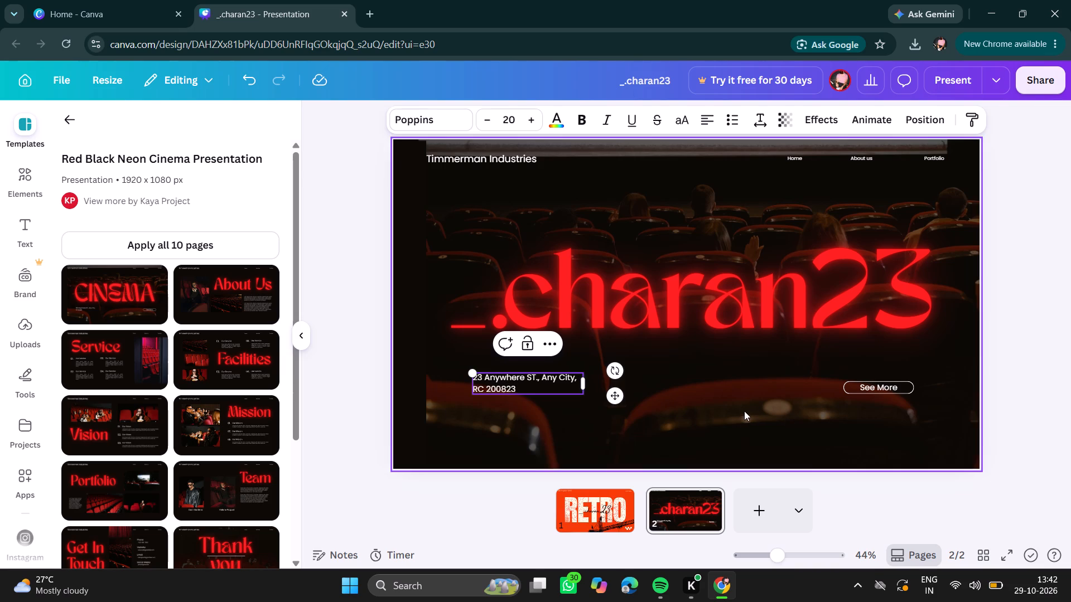
{"action": "left_click", "coordinate": [744, 411]}
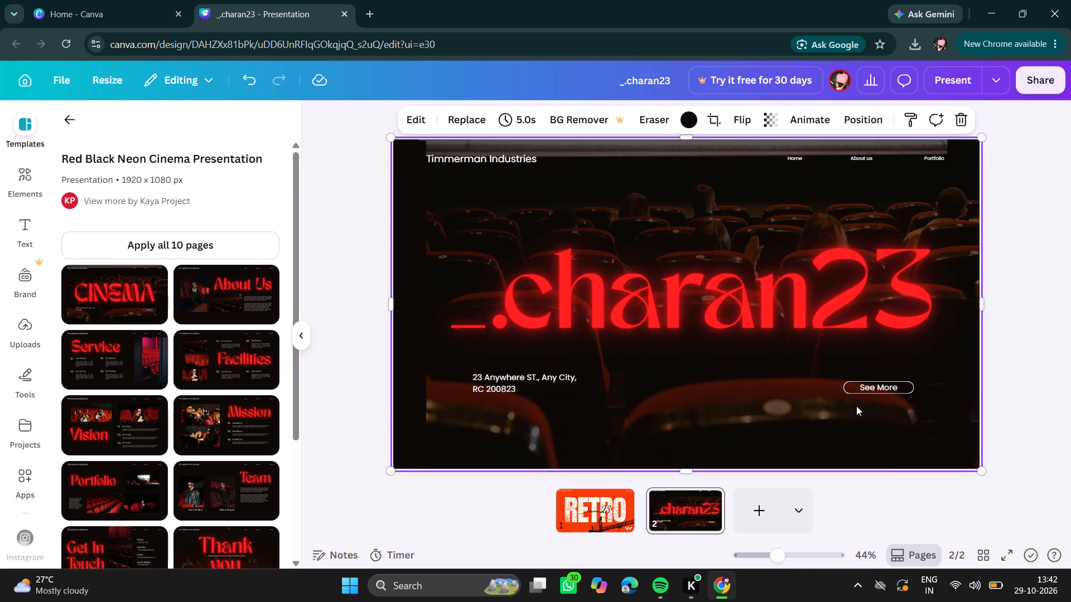
Replace ST after Anywhere in the address text's first line with RC.
{"action": "left_click", "coordinate": [535, 371]}
{"action": "left_click", "coordinate": [531, 375]}
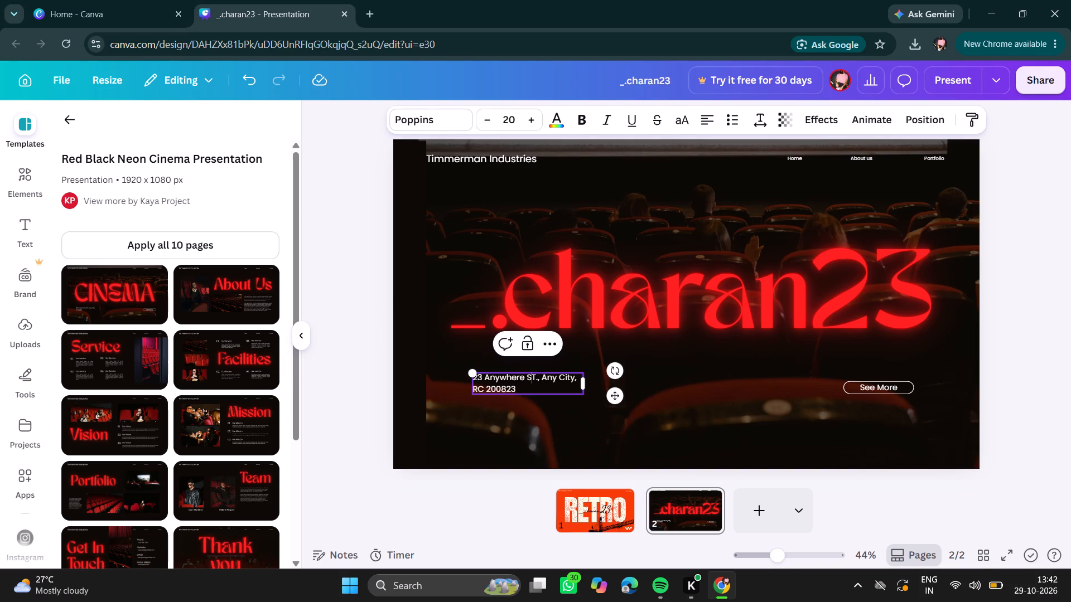
{"action": "left_click", "coordinate": [536, 376]}
{"action": "key", "text": "BackSpace"}
{"action": "key", "text": "BackSpace"}
{"action": "type", "text": "Rc"}
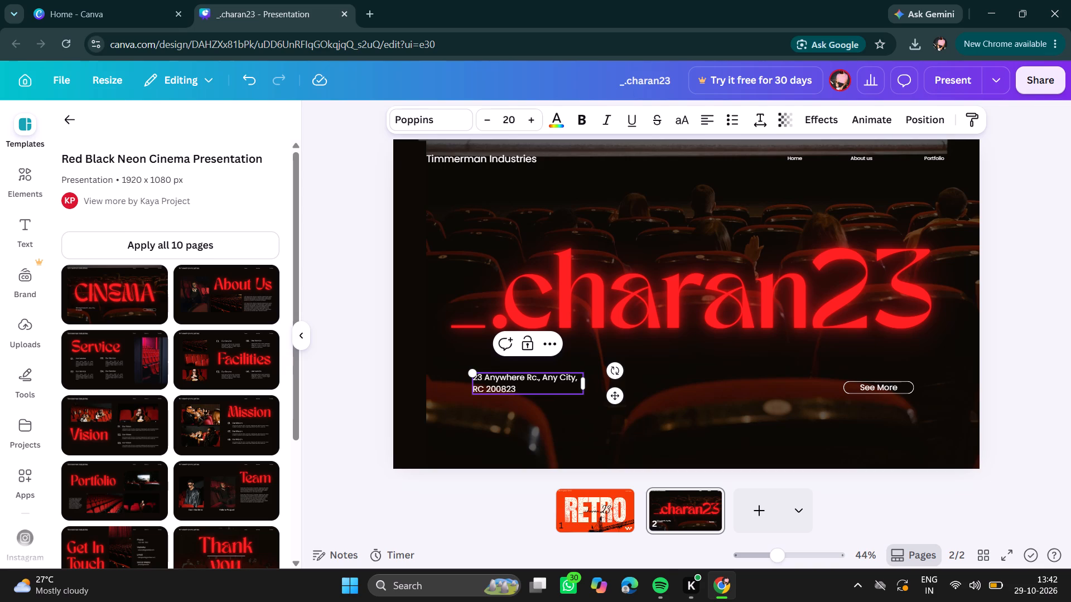
{"action": "key", "text": "BackSpace"}
{"action": "key", "text": "shift+c"}
Delete the See More text from inside the rounded outline on the cinema page.
{"action": "left_click", "coordinate": [875, 392]}
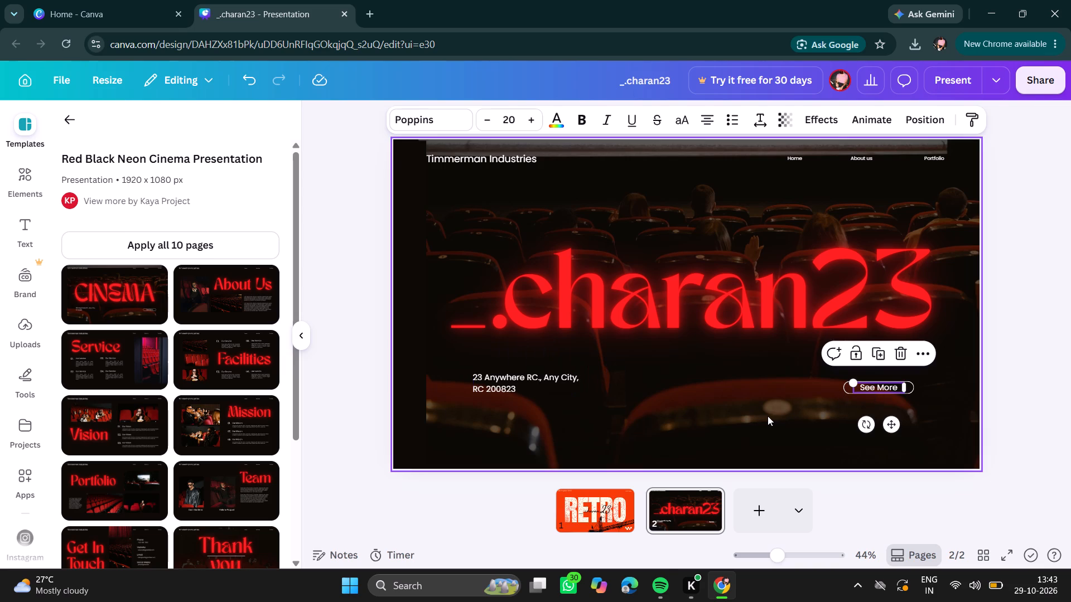
{"action": "key", "text": "BackSpace"}
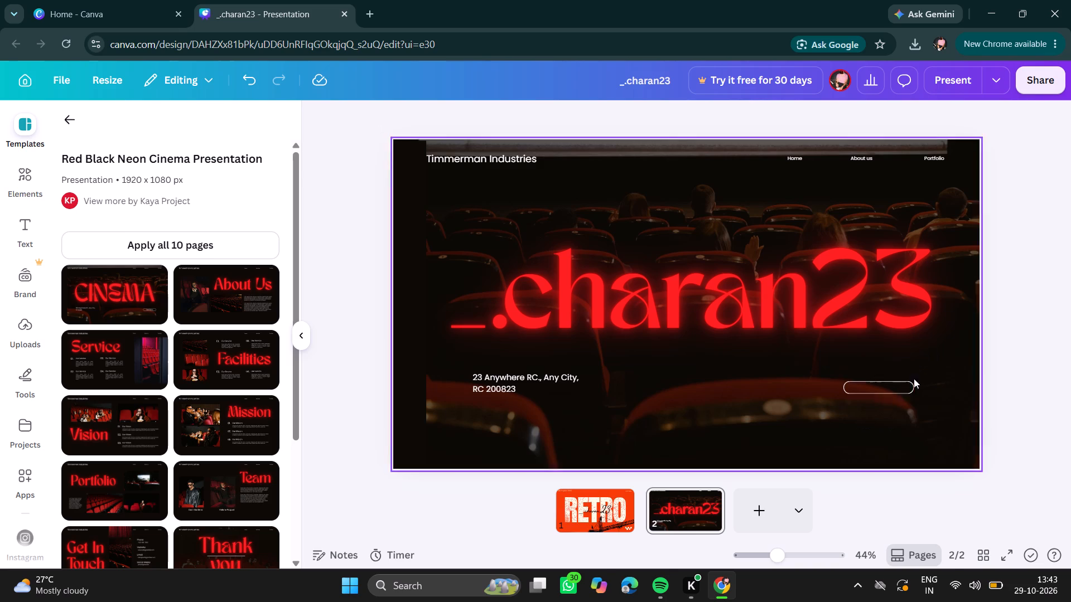
{"action": "left_click", "coordinate": [893, 386]}
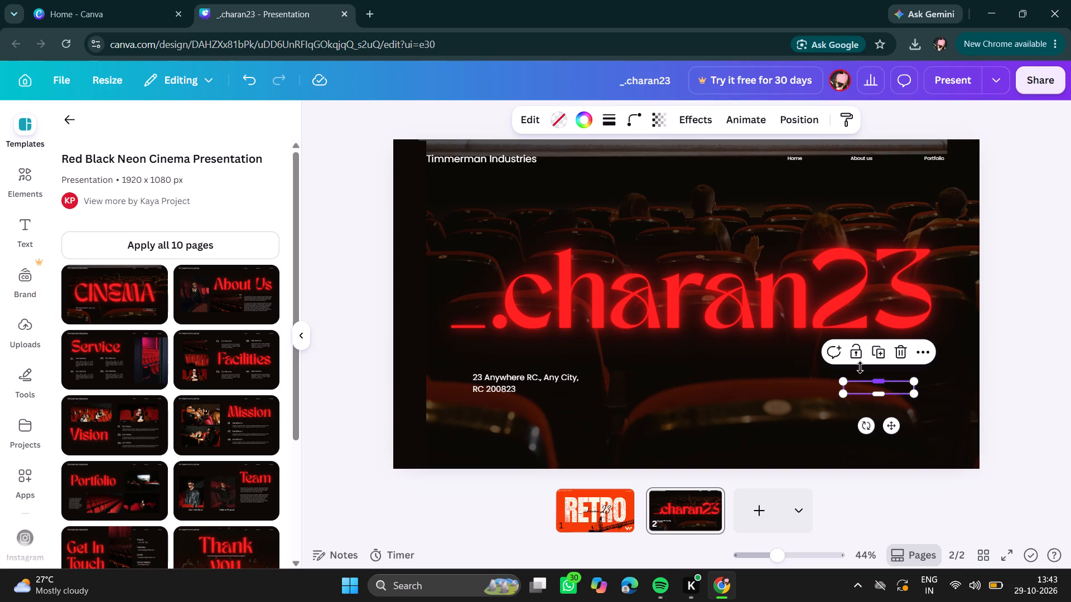
{"action": "left_click", "coordinate": [733, 360]}
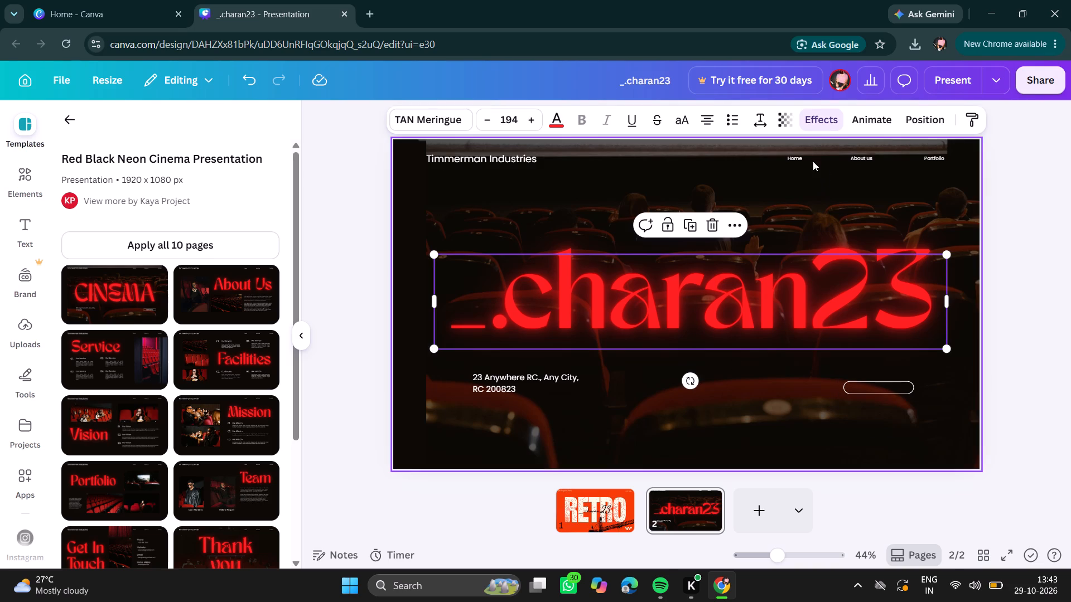
Delete the Timmerman Industries, Home, About us and Portfolio texts along the top of the cinema page.
{"action": "left_click", "coordinate": [797, 154]}
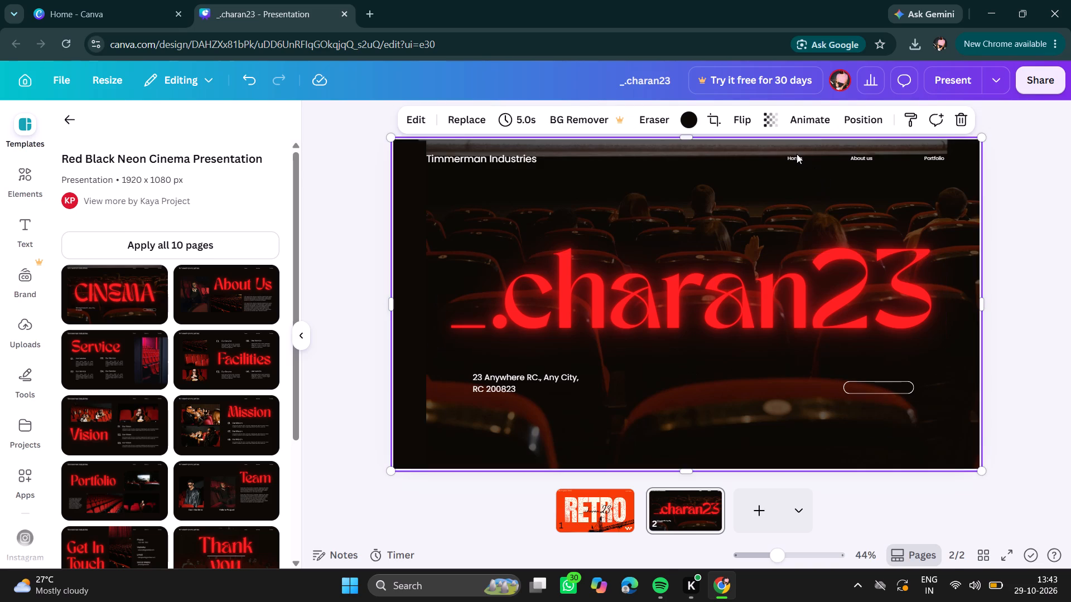
{"action": "left_click", "coordinate": [541, 155]}
{"action": "left_click", "coordinate": [517, 194]}
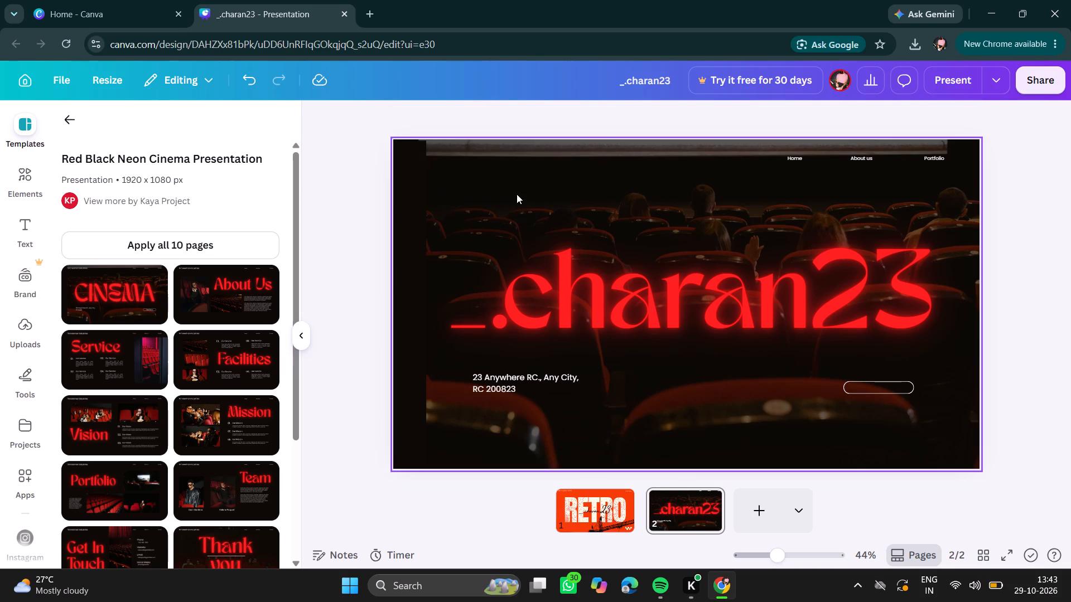
{"action": "left_click", "coordinate": [802, 157]}
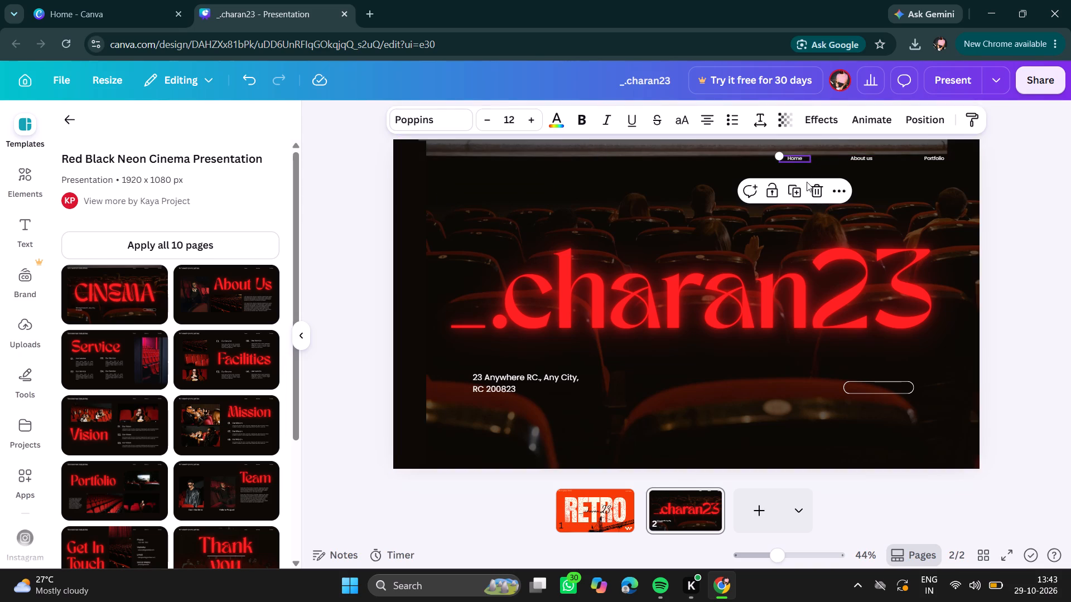
{"action": "left_click", "coordinate": [811, 190]}
{"action": "left_click", "coordinate": [862, 159]}
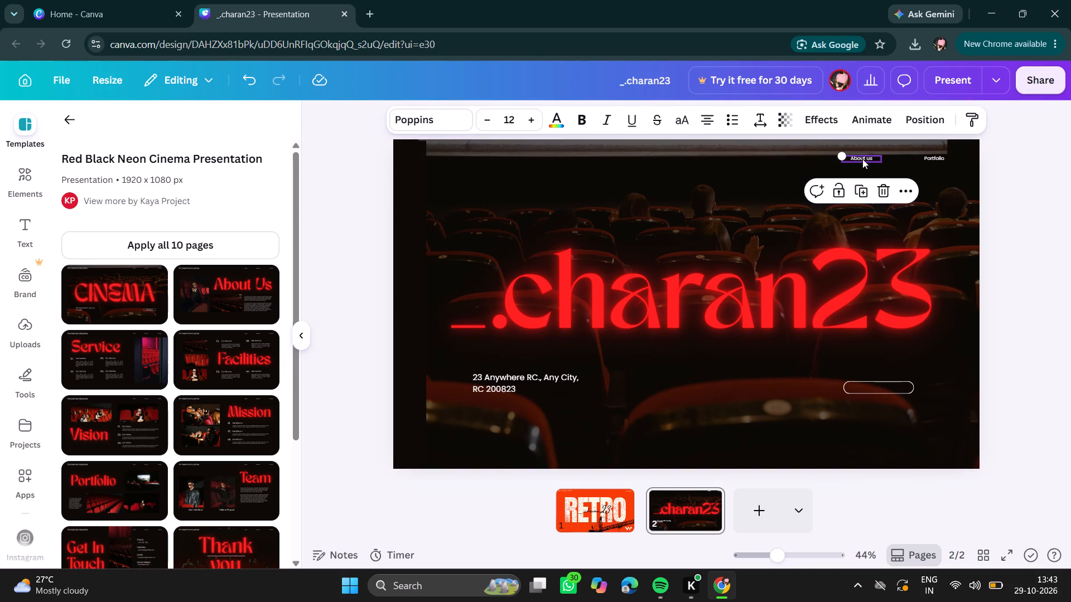
{"action": "left_click", "coordinate": [874, 192]}
{"action": "left_click", "coordinate": [927, 156]}
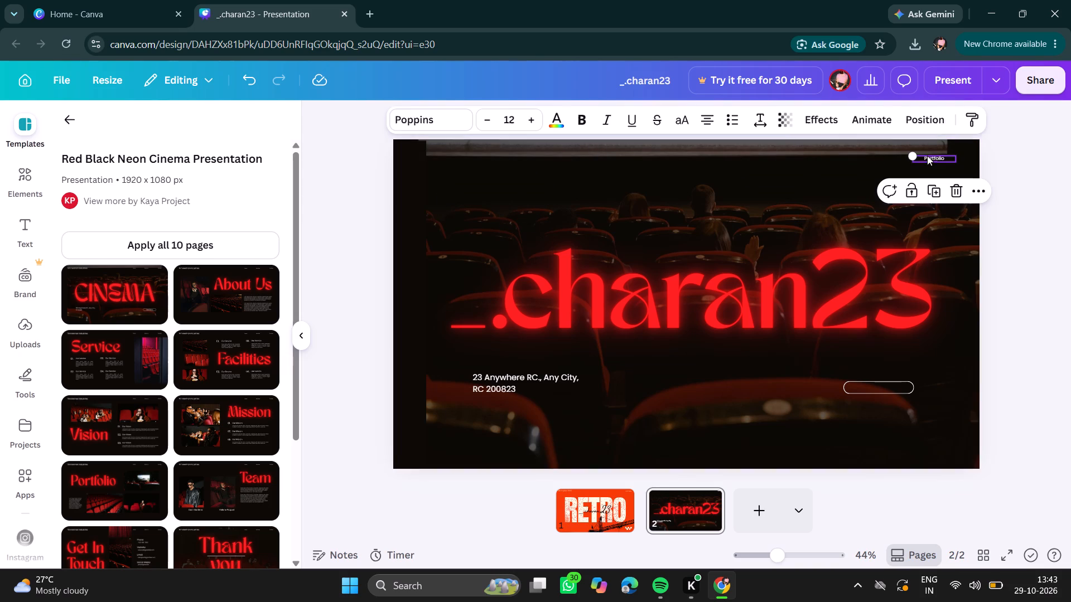
{"action": "left_click", "coordinate": [951, 188]}
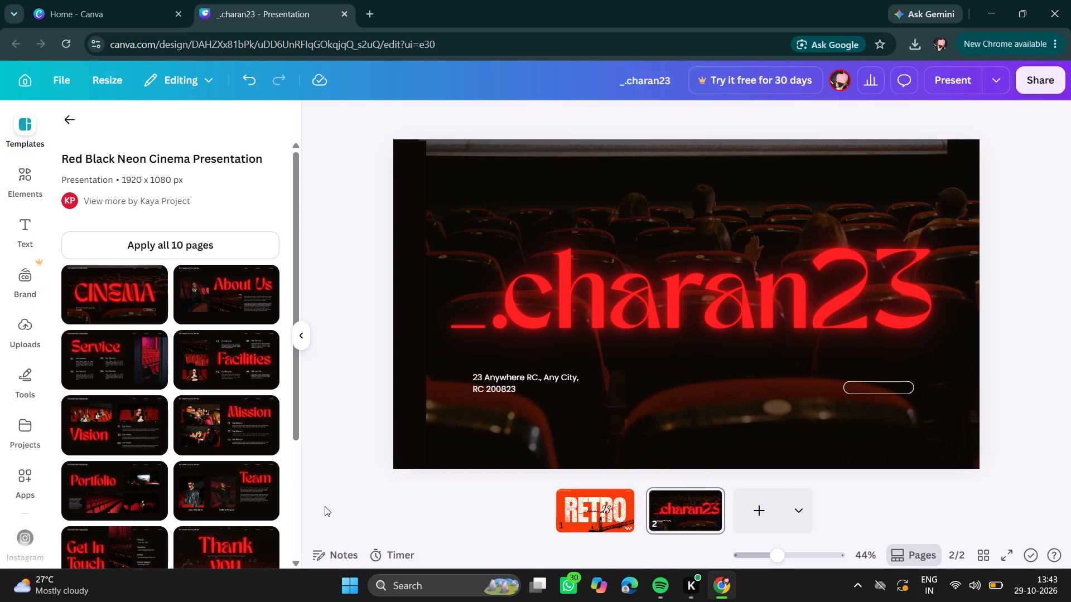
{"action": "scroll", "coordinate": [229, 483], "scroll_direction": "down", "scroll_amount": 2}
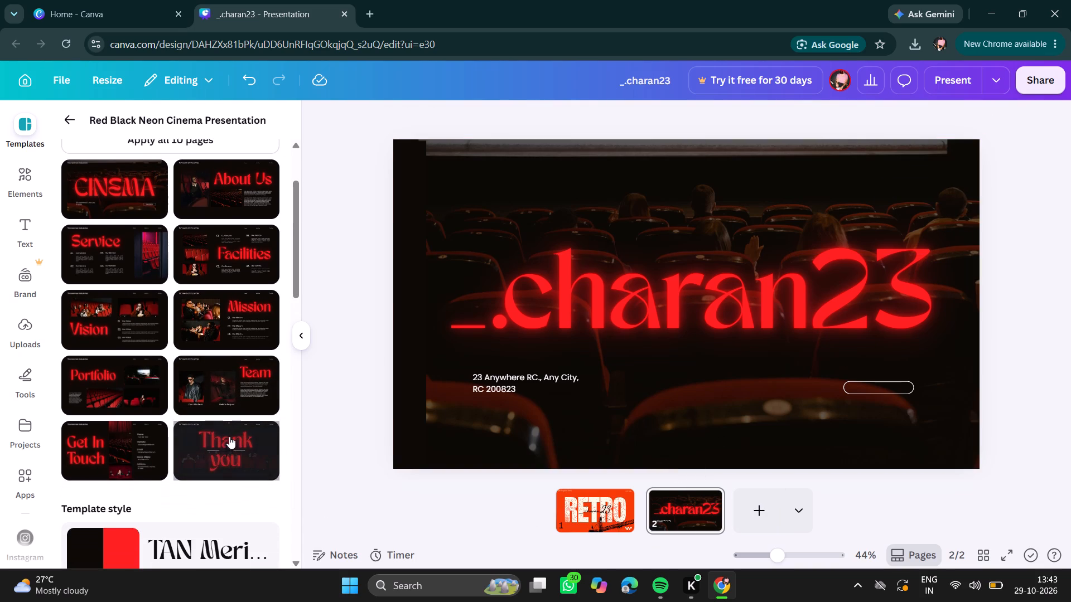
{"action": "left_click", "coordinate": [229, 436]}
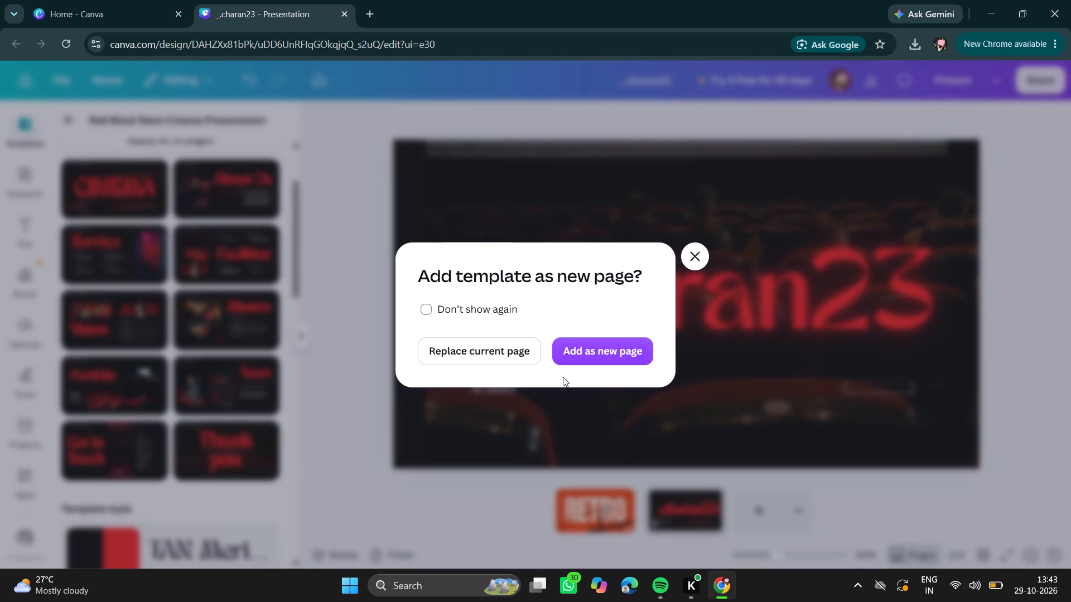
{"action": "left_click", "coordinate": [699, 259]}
Download the design as a high-quality PNG at size 1, using the Custom (1) page selection.
{"action": "left_click", "coordinate": [1041, 79]}
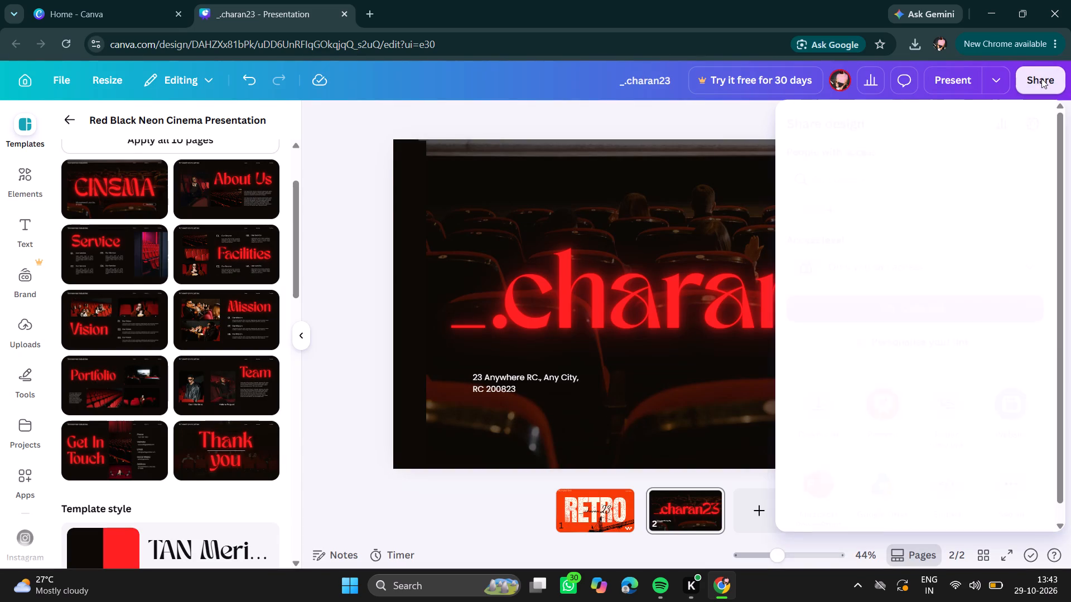
{"action": "left_click", "coordinate": [832, 400]}
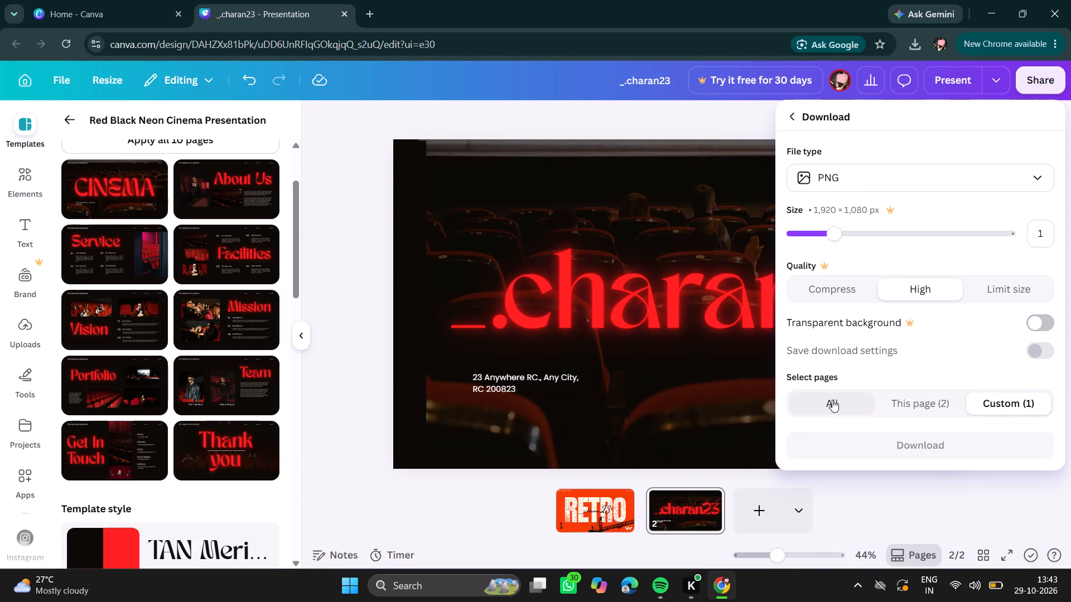
{"action": "left_click", "coordinate": [858, 448]}
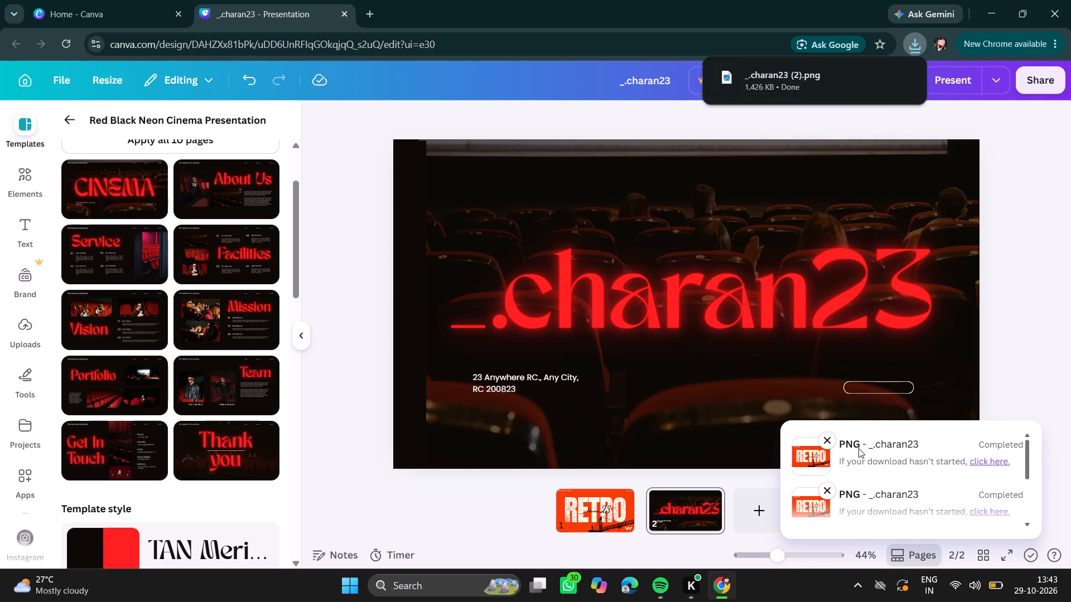
{"action": "left_click", "coordinate": [726, 415]}
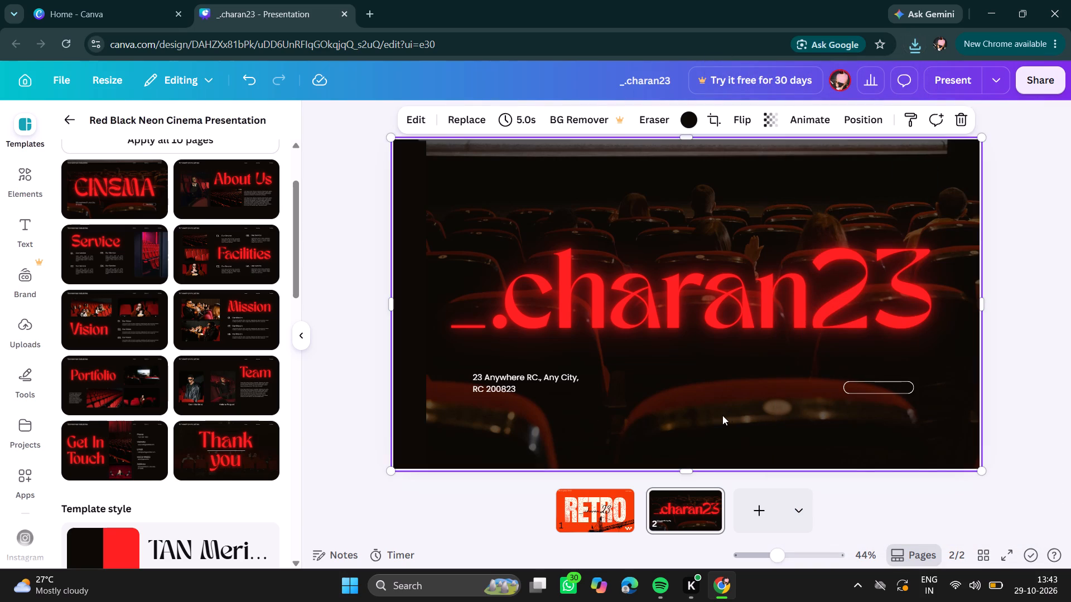
Add the MARKETING cover from the Red and Black Bold Modern Digital Marketing Presentation template as a new page.
{"action": "scroll", "coordinate": [175, 449], "scroll_direction": "down", "scroll_amount": 5}
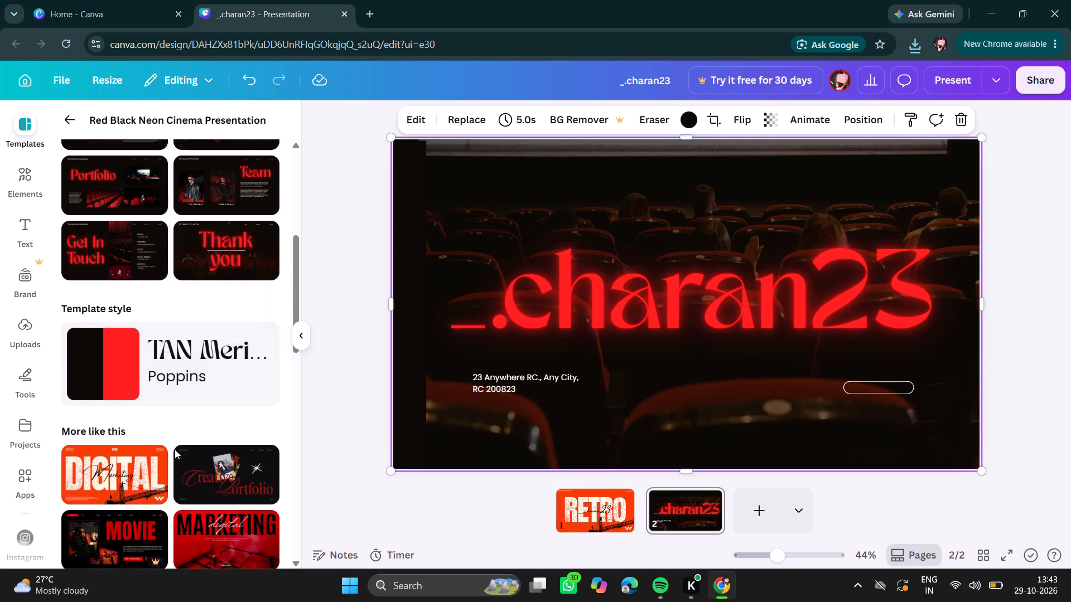
{"action": "scroll", "coordinate": [175, 449], "scroll_direction": "down", "scroll_amount": 1}
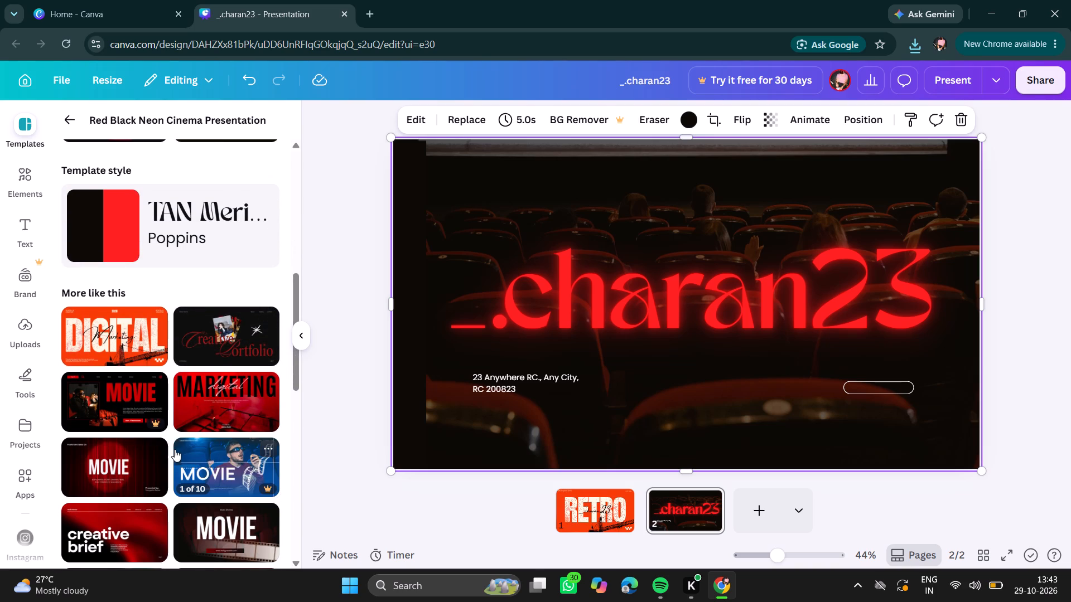
{"action": "scroll", "coordinate": [175, 449], "scroll_direction": "down", "scroll_amount": 1}
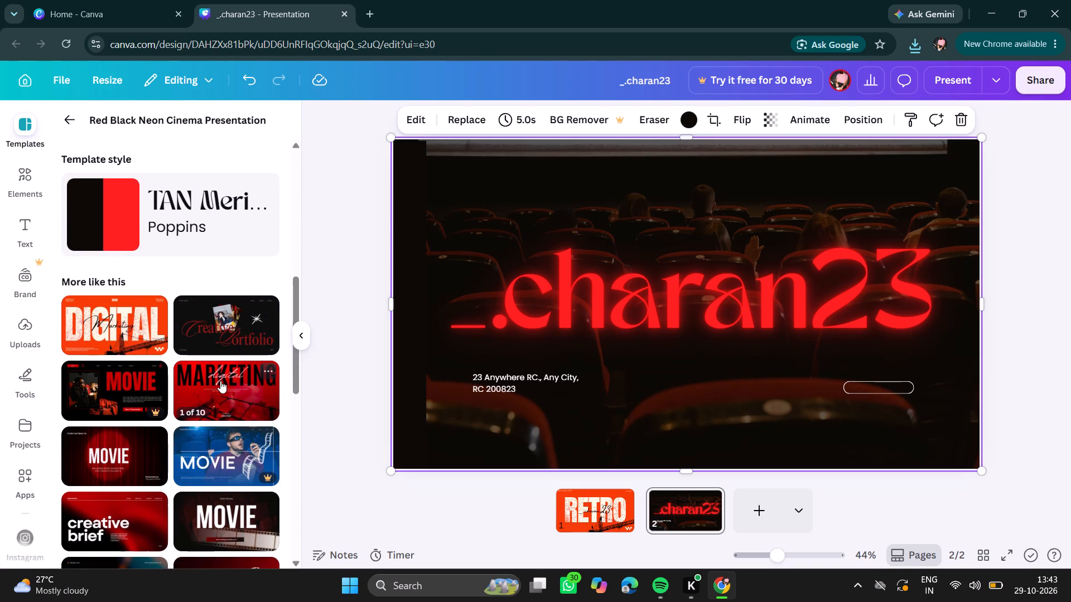
{"action": "left_click", "coordinate": [220, 381]}
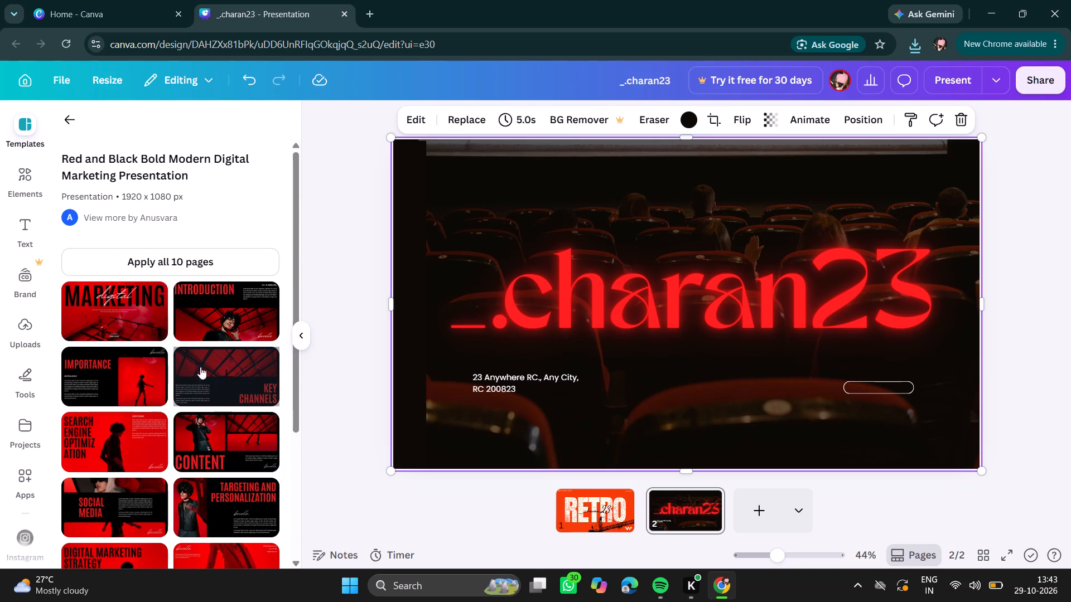
{"action": "left_click", "coordinate": [128, 297]}
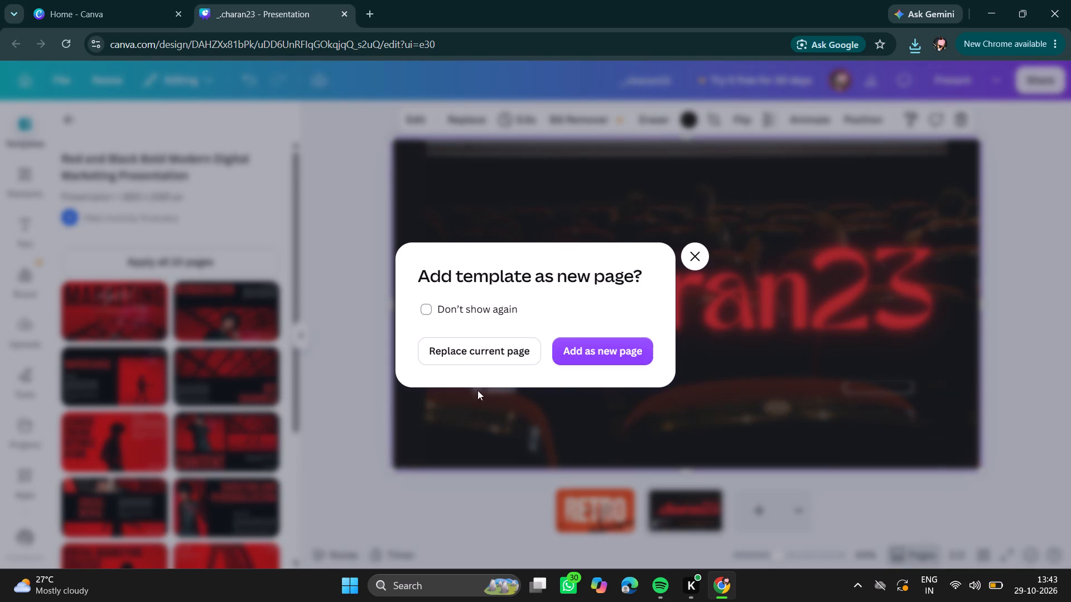
{"action": "left_click", "coordinate": [582, 348]}
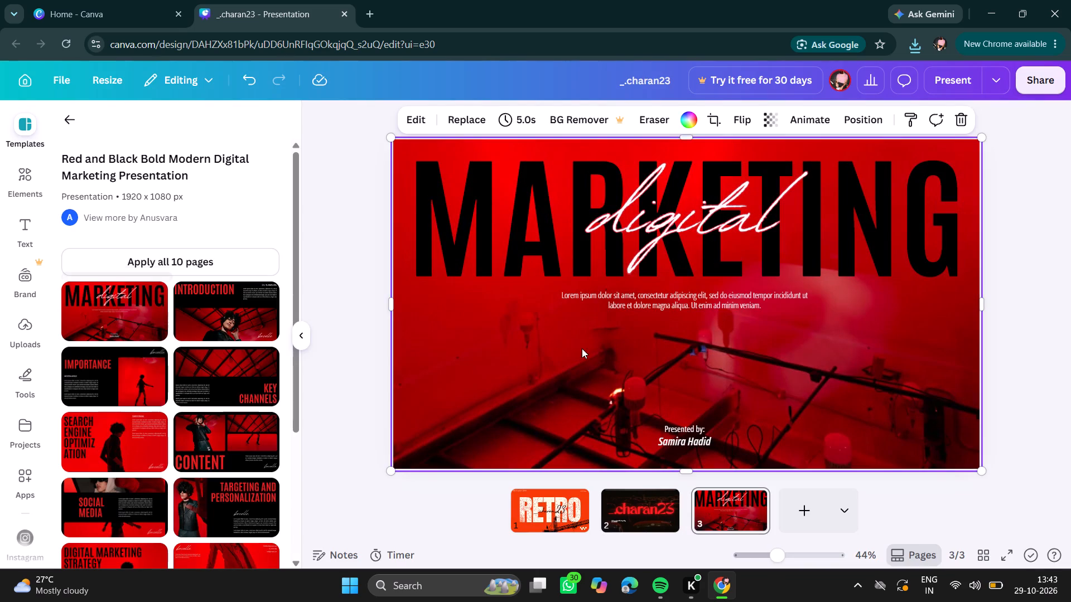
Replace the MARKETING heading text on the third page with RETRO.
{"action": "left_click", "coordinate": [517, 220]}
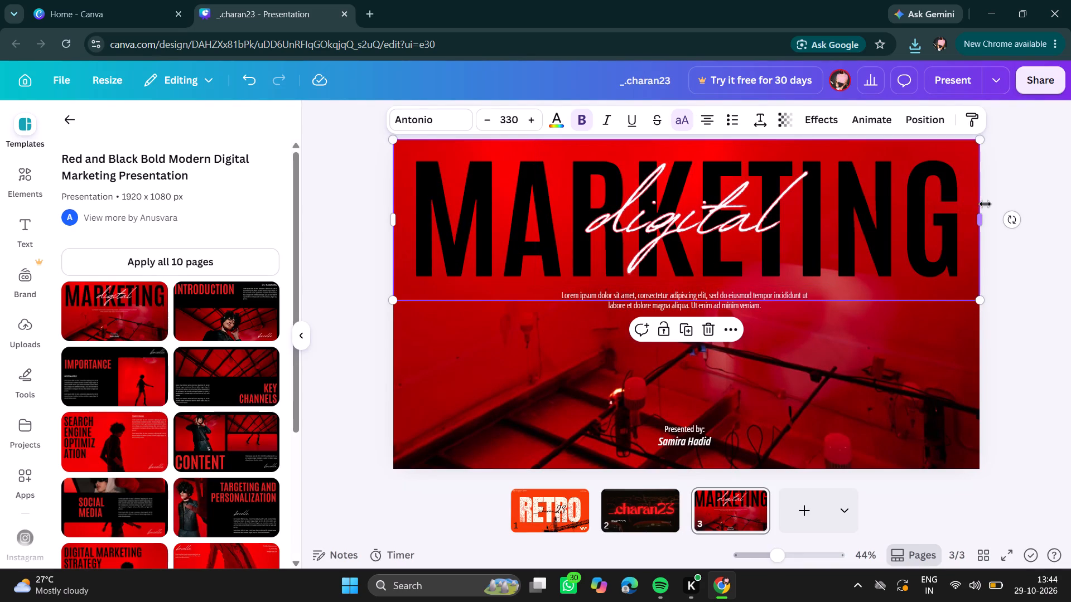
{"action": "left_click", "coordinate": [963, 191]}
{"action": "left_click", "coordinate": [963, 199]}
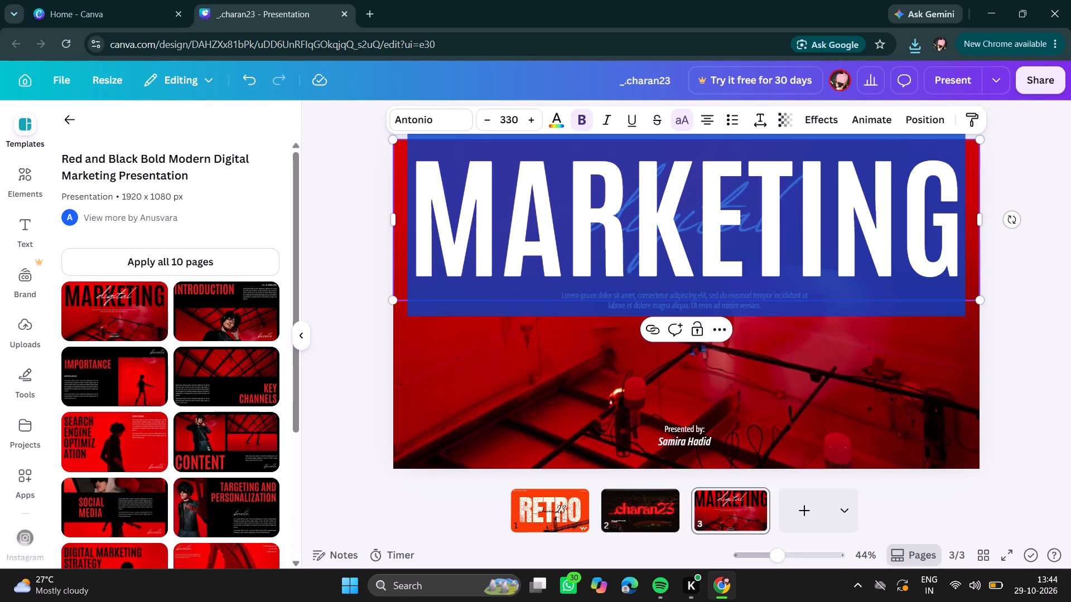
{"action": "key", "text": "BackSpace"}
{"action": "key", "text": "BackSpace"}
{"action": "key", "text": "BackSpace"}
{"action": "key", "text": "BackSpace"}
{"action": "key", "text": "BackSpace"}
{"action": "key", "text": "BackSpace"}
{"action": "key", "text": "BackSpace"}
{"action": "key", "text": "BackSpace"}
{"action": "key", "text": "BackSpace"}
{"action": "key", "text": "BackSpace"}
{"action": "key", "text": "BackSpace"}
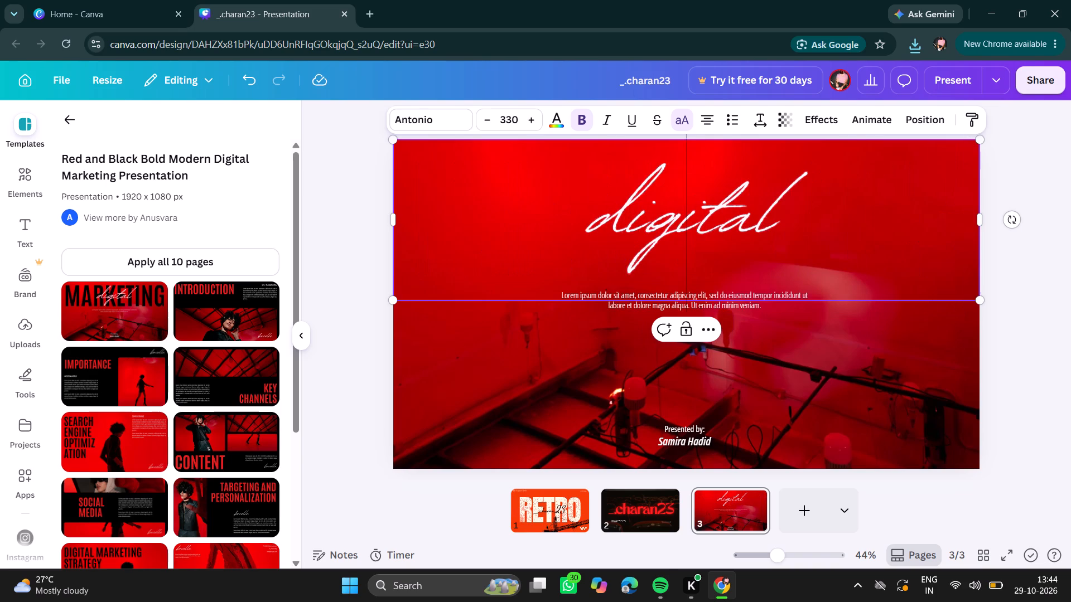
{"action": "key", "text": "r"}
{"action": "type", "text": "etro"}
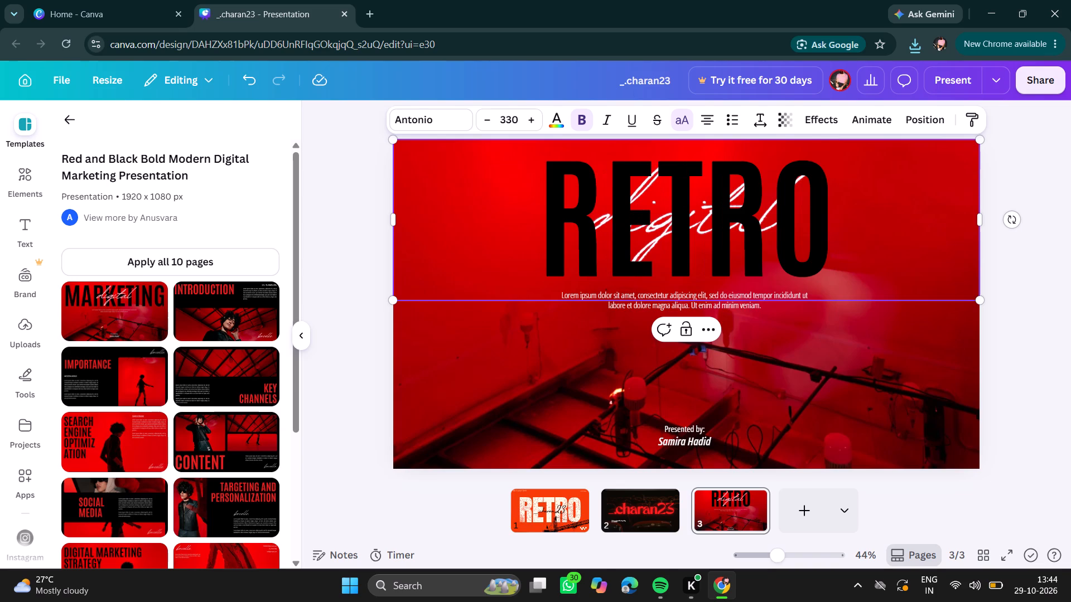
{"action": "left_click", "coordinate": [935, 352]}
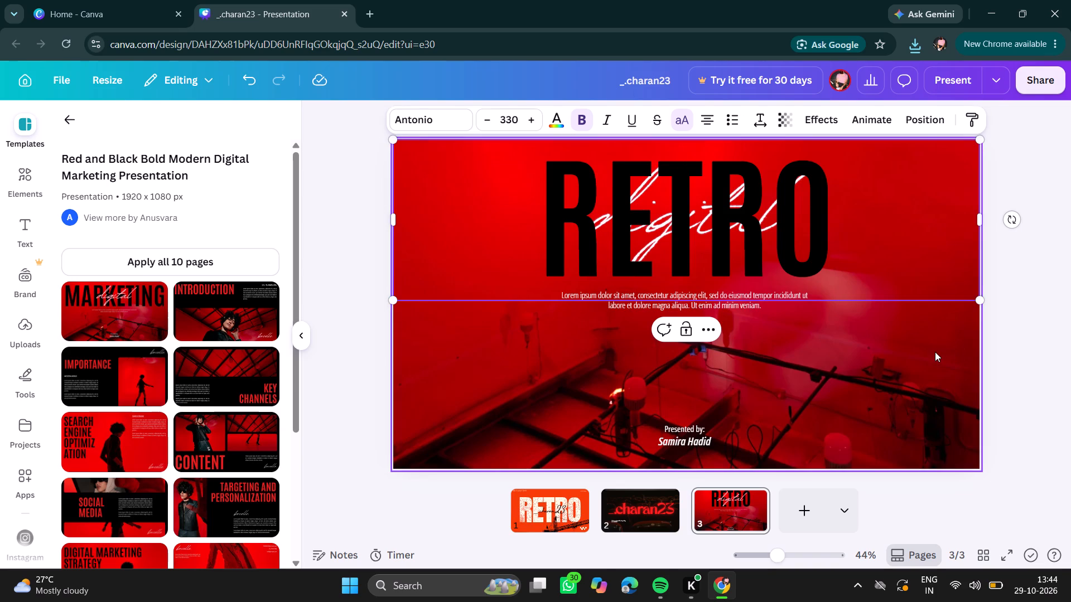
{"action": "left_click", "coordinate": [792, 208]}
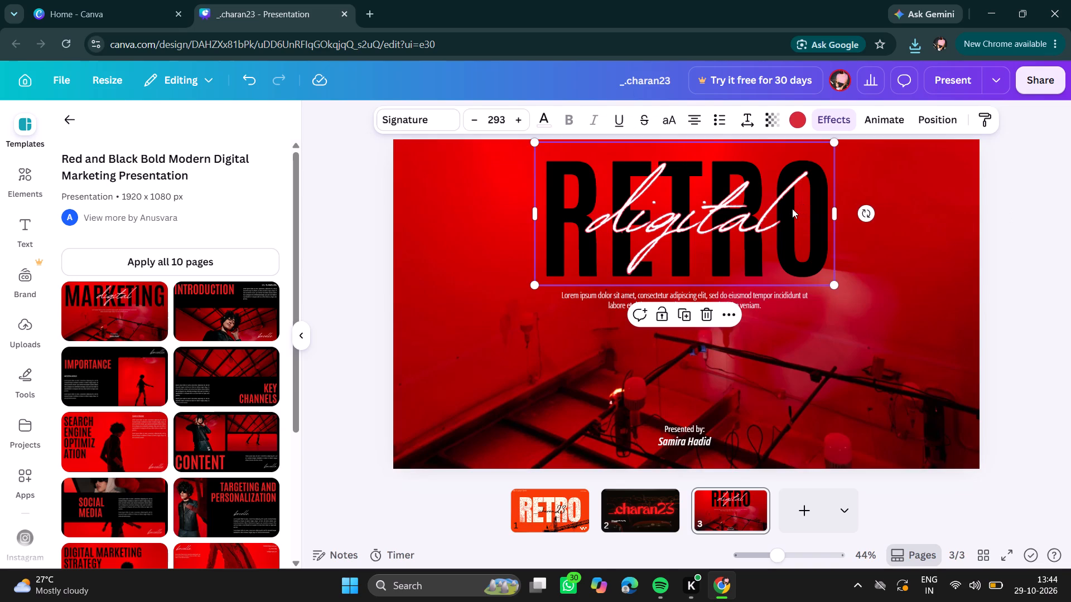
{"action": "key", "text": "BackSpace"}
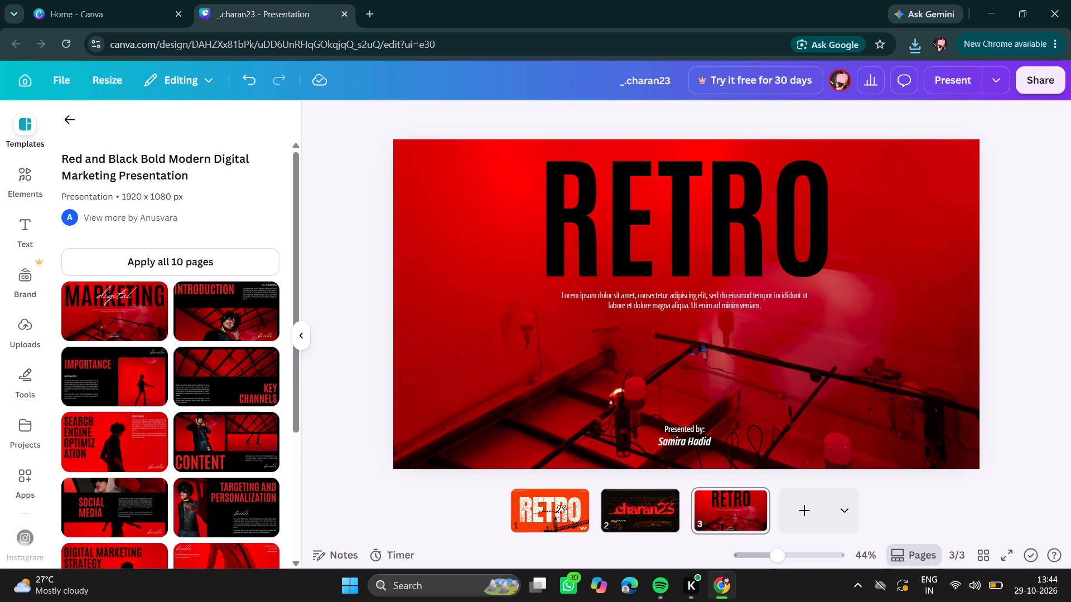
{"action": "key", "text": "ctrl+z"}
{"action": "left_click", "coordinate": [763, 201]}
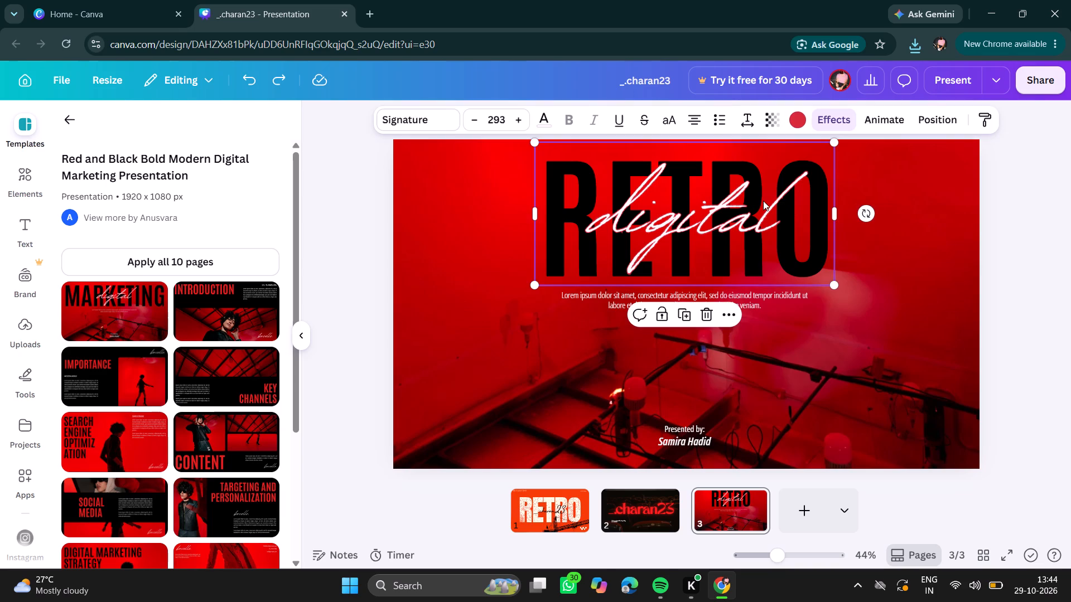
{"action": "left_click", "coordinate": [800, 215]}
{"action": "left_click", "coordinate": [800, 215]}
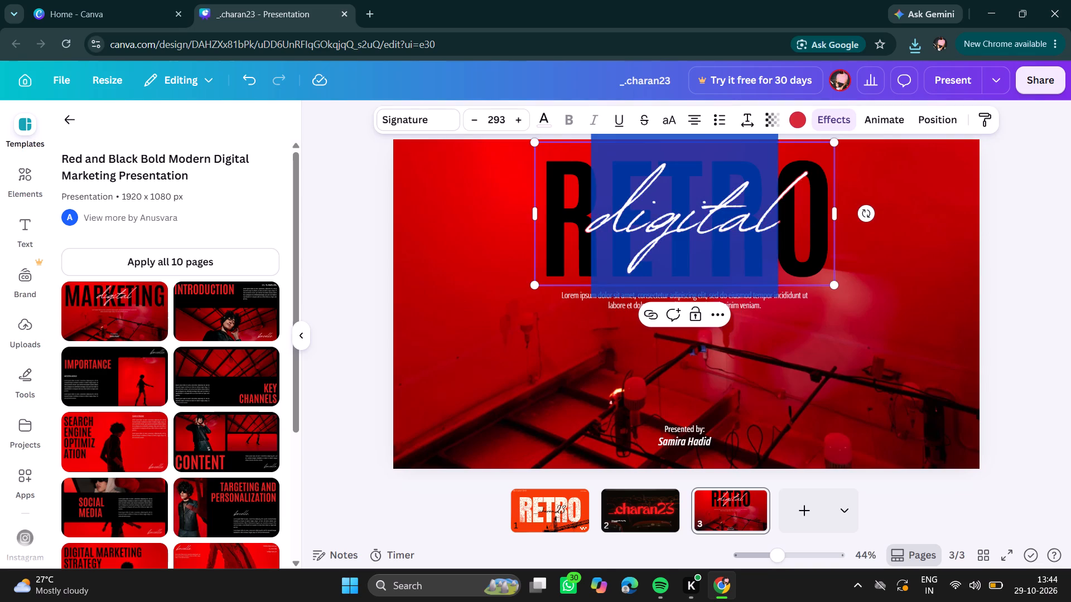
{"action": "key", "text": "BackSpace"}
{"action": "key", "text": "BackSpace"}
{"action": "key", "text": "BackSpace"}
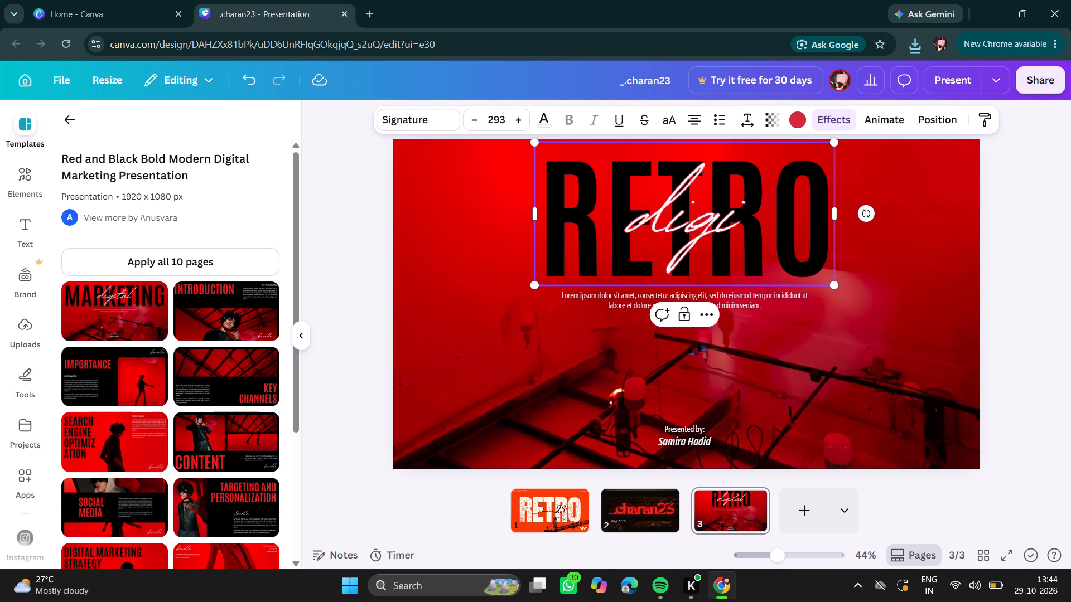
{"action": "key", "text": "BackSpace"}
{"action": "key", "text": "BackSpace"}
{"action": "key", "text": "BackSpace"}
{"action": "key", "text": "BackSpace"}
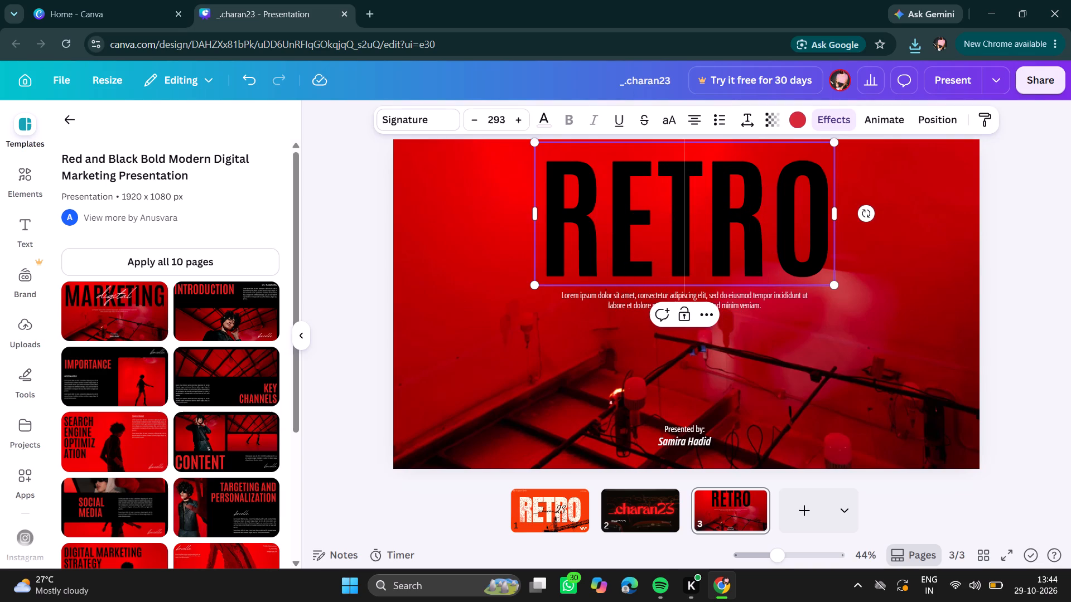
{"action": "key", "text": "shift+underscore"}
{"action": "key", "text": "period"}
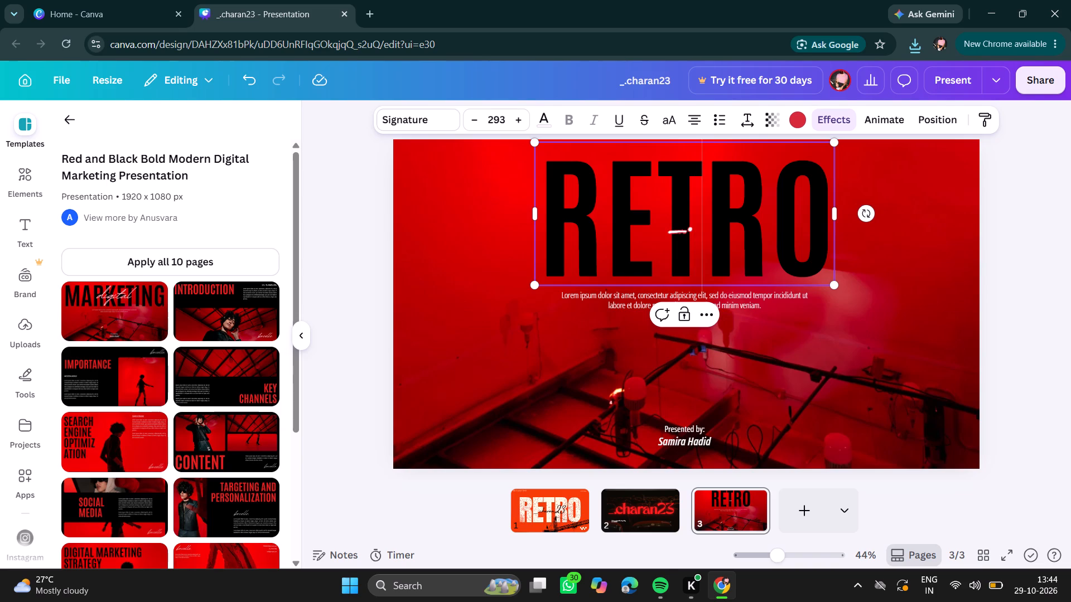
{"action": "type", "text": "chara"}
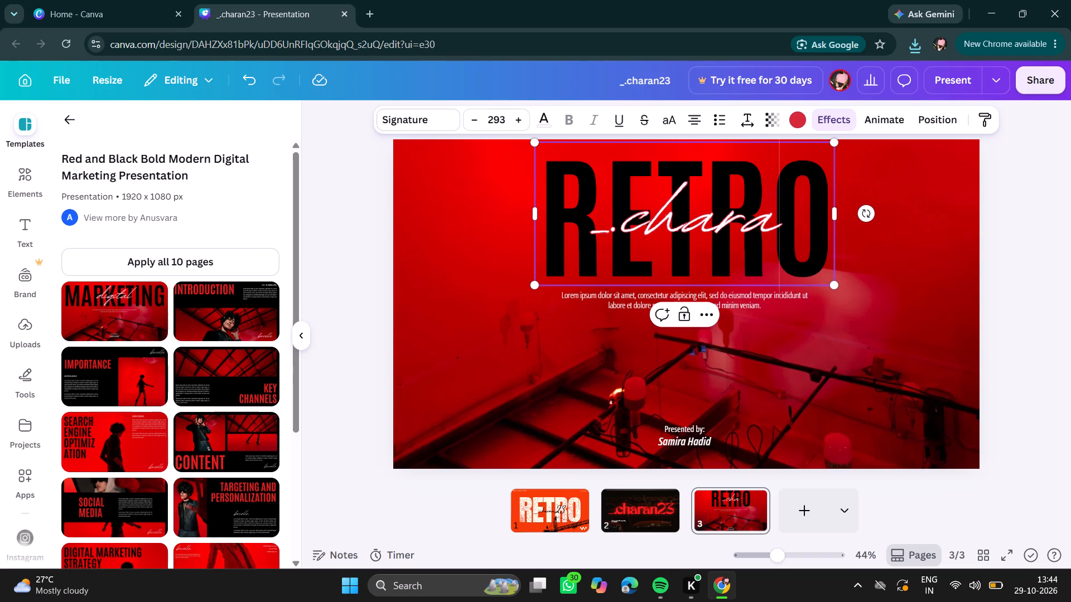
{"action": "type", "text": "n23"}
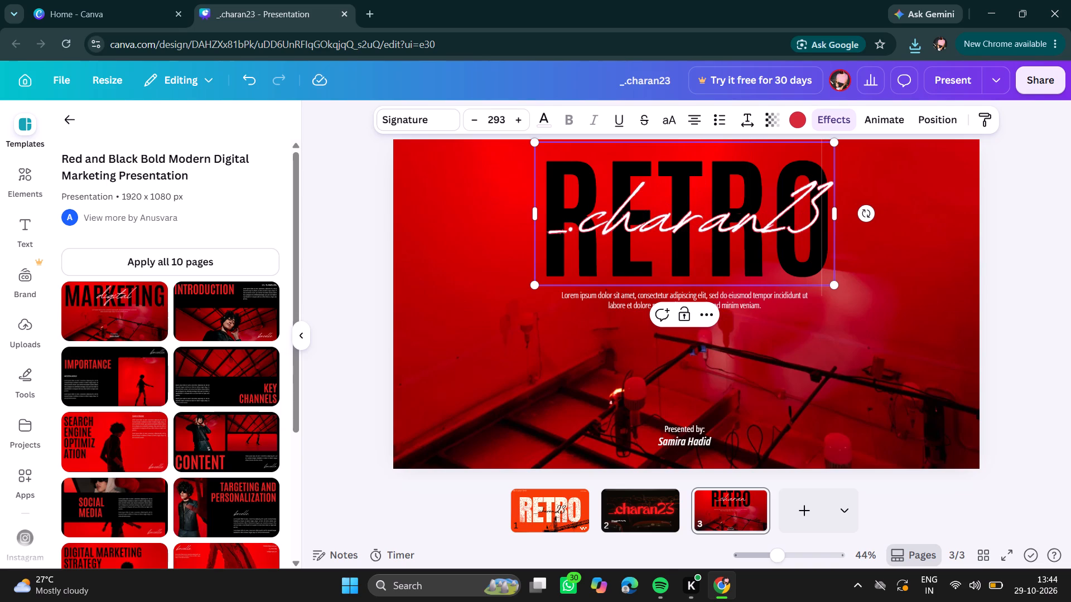
{"action": "left_click", "coordinate": [893, 270]}
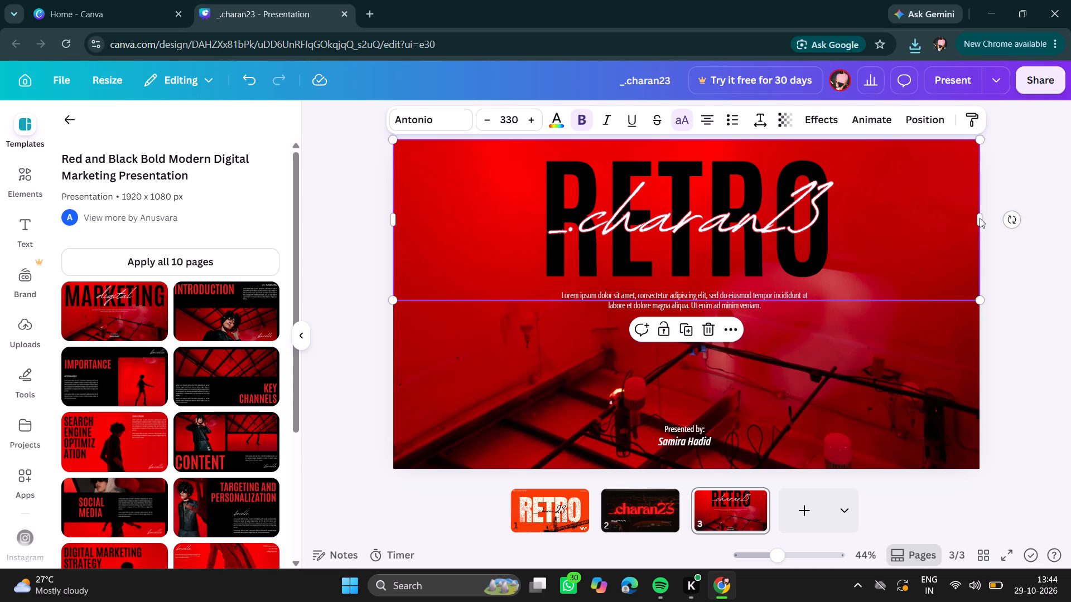
Delete the Lorem ipsum paragraph below the RETRO heading.
{"action": "left_click", "coordinate": [761, 303]}
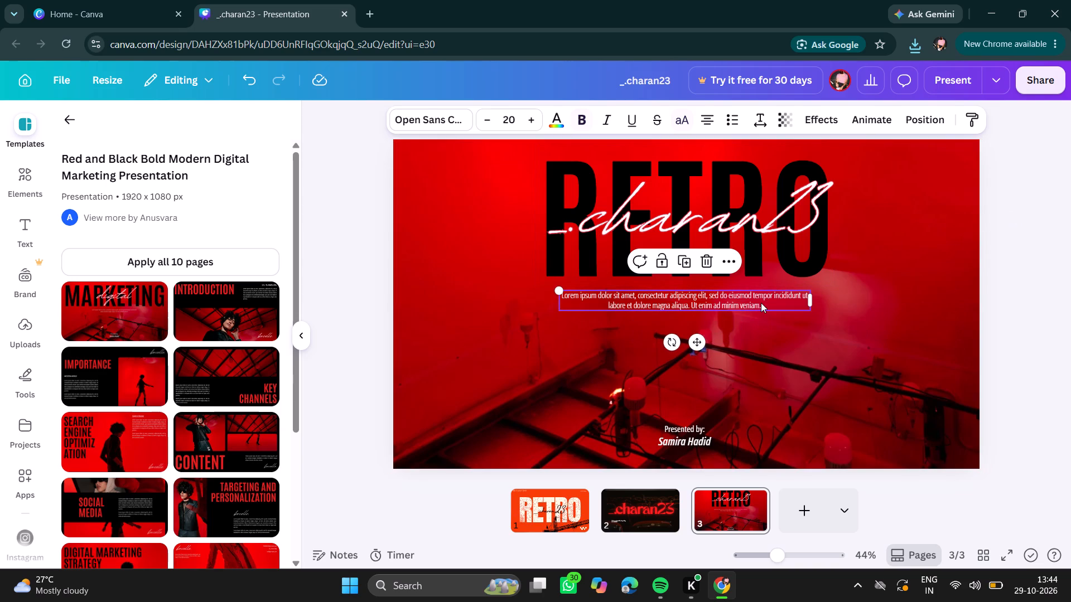
{"action": "left_click", "coordinate": [708, 256]}
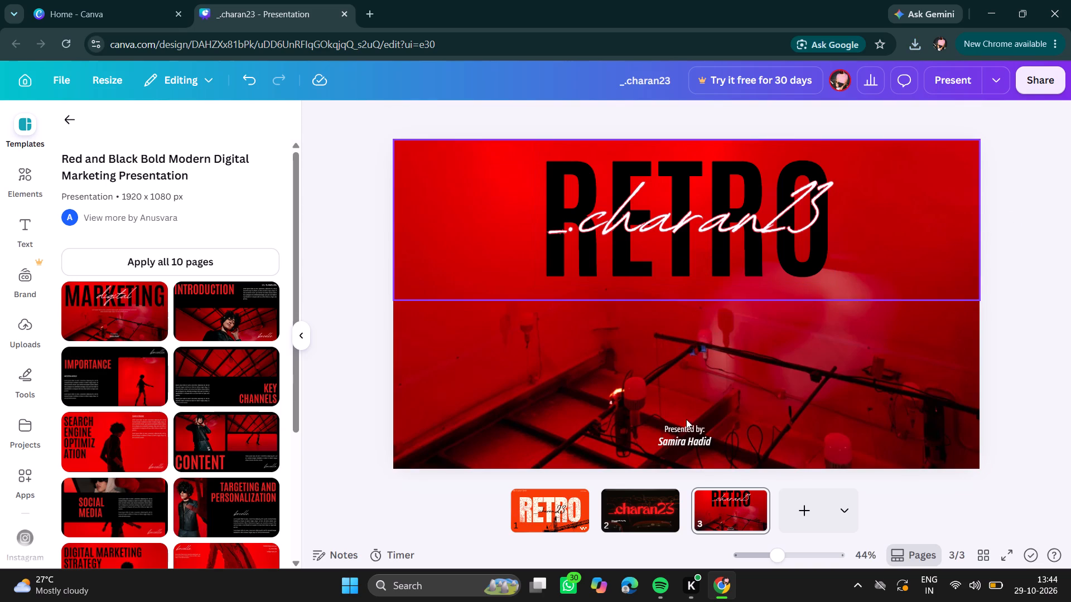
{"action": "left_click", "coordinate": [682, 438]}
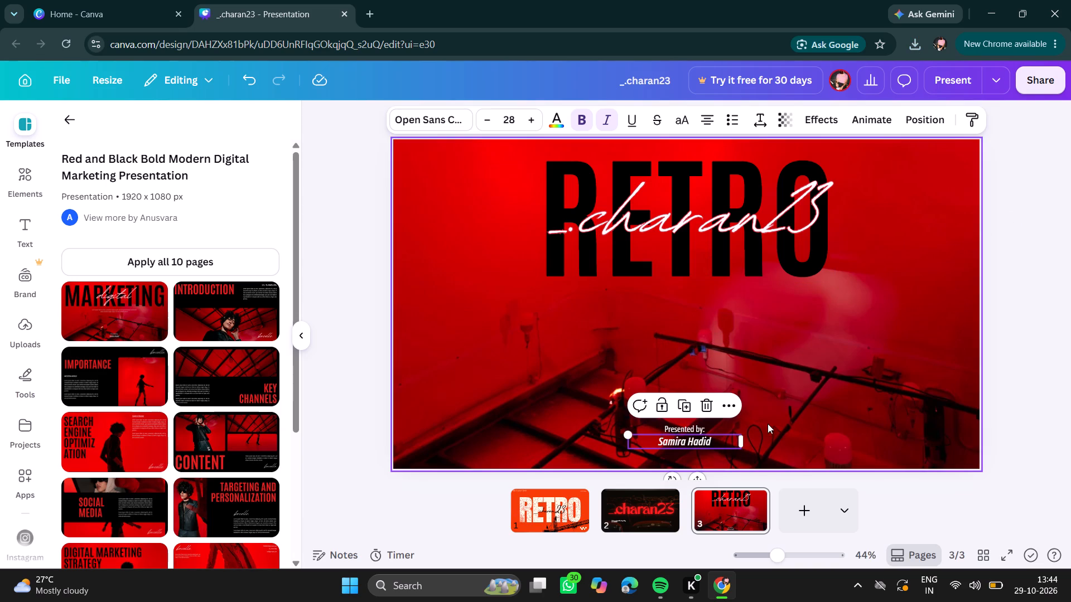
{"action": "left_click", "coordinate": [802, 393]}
{"action": "left_click", "coordinate": [721, 275]}
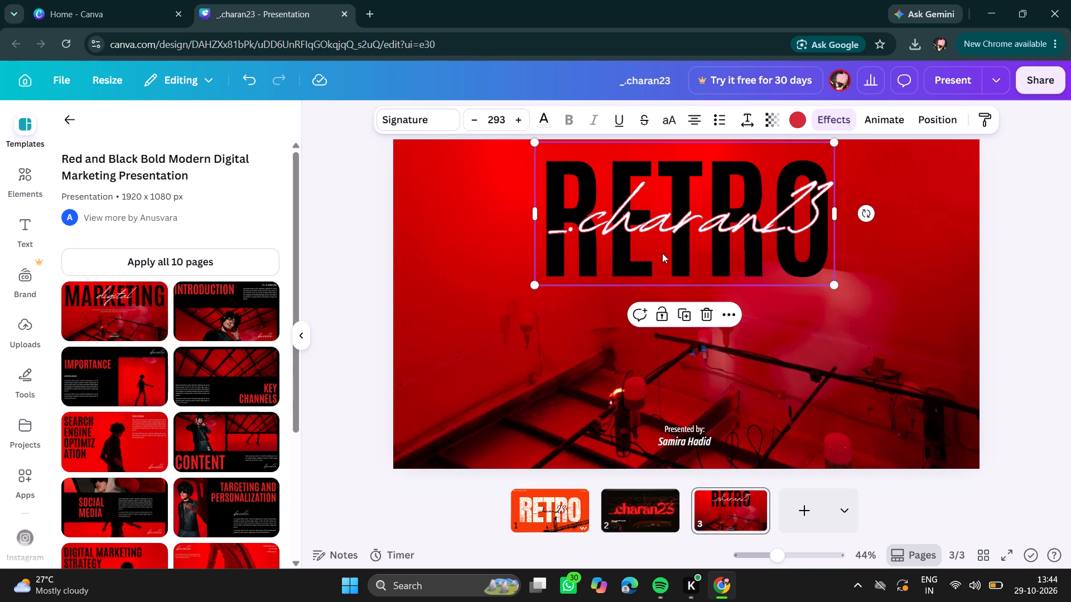
{"action": "left_click_drag", "start_coordinate": [537, 285], "coordinate": [480, 313]}
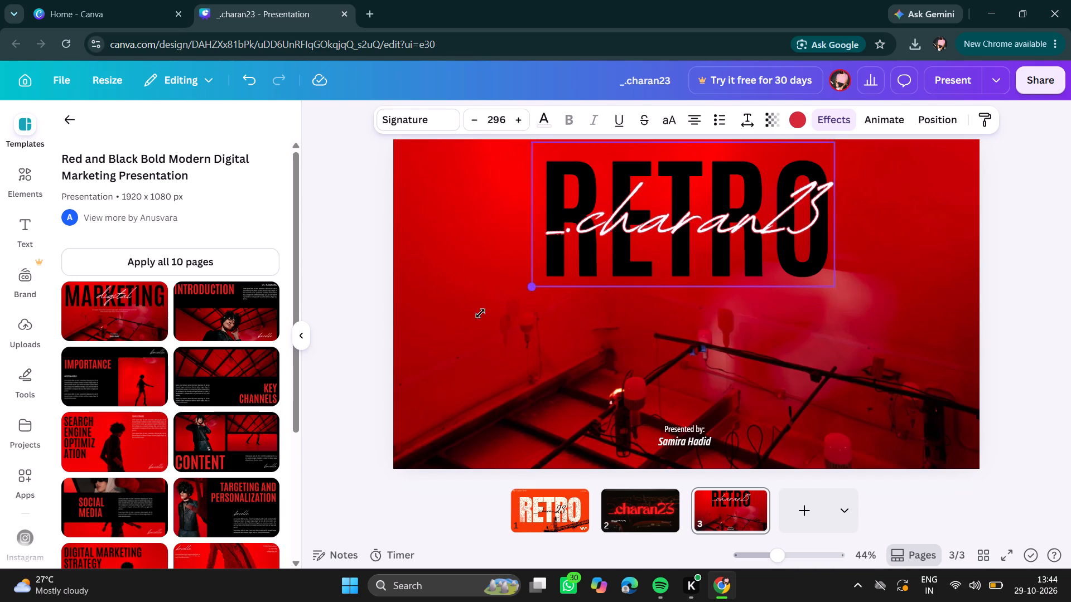
{"action": "left_click_drag", "start_coordinate": [480, 313], "coordinate": [571, 270]}
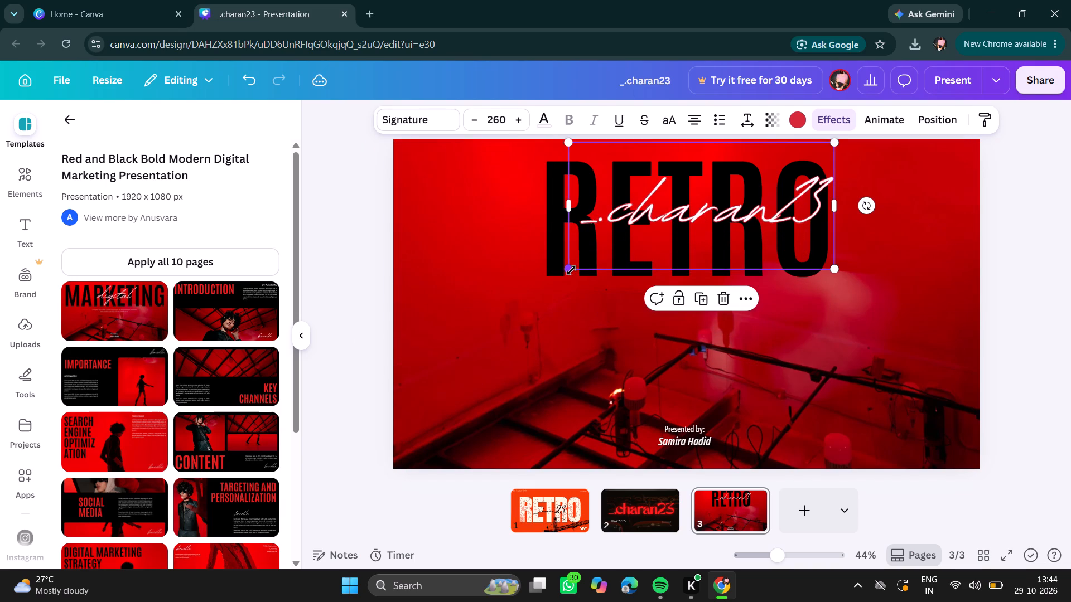
Enlarge the RETRO heading to a font size of about 413.
{"action": "left_click", "coordinate": [543, 254]}
{"action": "left_click_drag", "start_coordinate": [392, 303], "coordinate": [345, 427]}
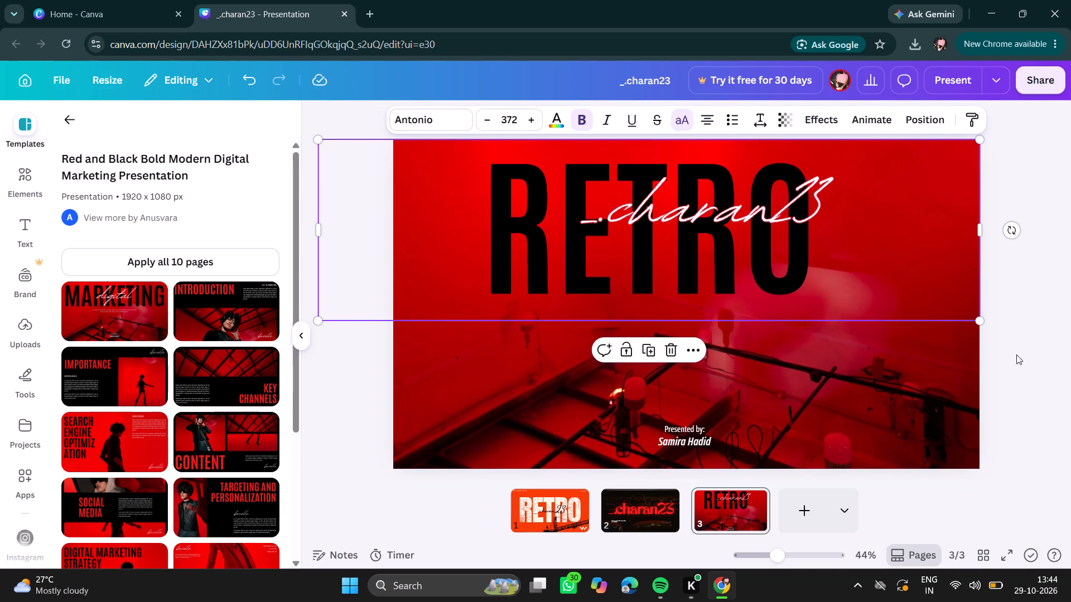
{"action": "left_click_drag", "start_coordinate": [980, 321], "coordinate": [1024, 431]}
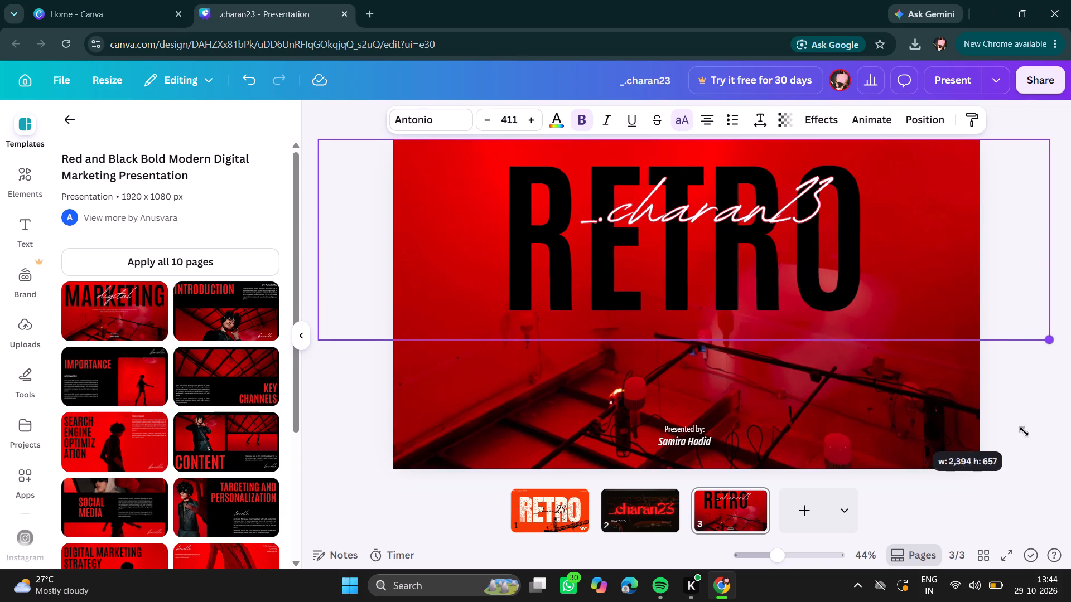
{"action": "left_click_drag", "start_coordinate": [1024, 431], "coordinate": [1024, 449]}
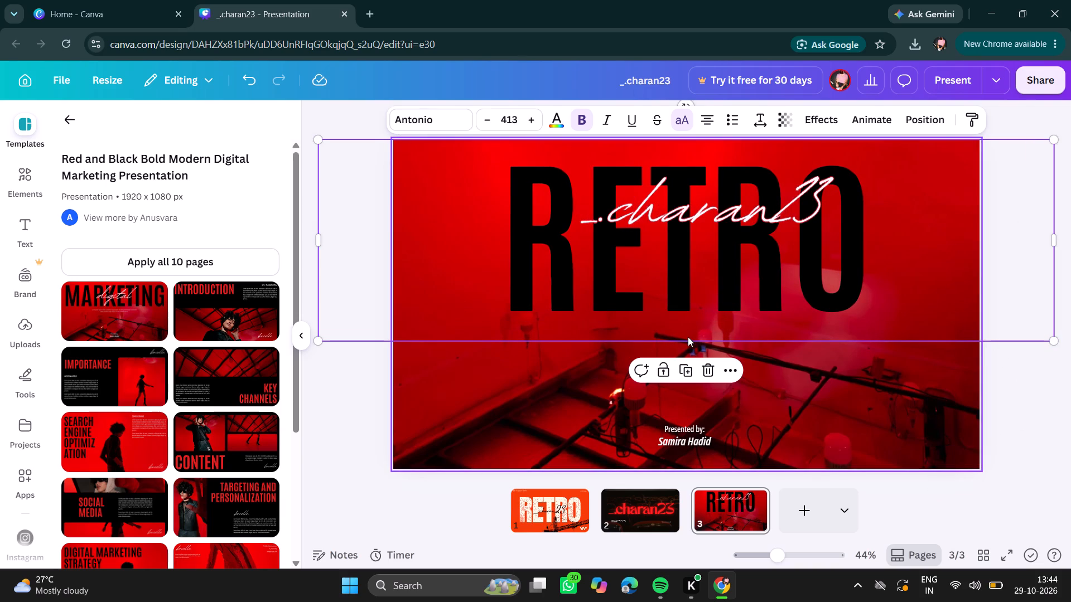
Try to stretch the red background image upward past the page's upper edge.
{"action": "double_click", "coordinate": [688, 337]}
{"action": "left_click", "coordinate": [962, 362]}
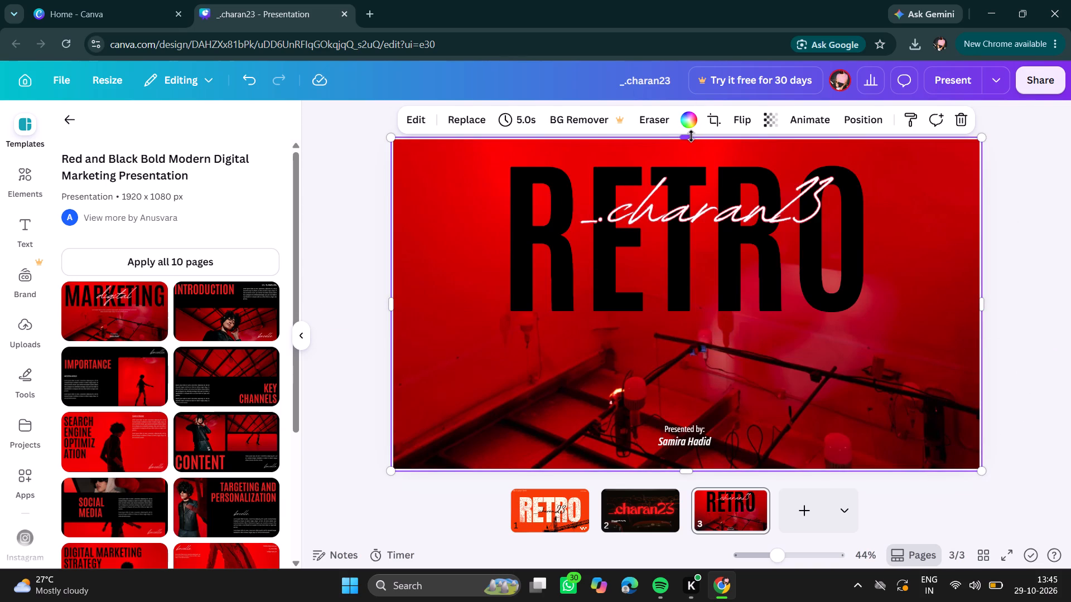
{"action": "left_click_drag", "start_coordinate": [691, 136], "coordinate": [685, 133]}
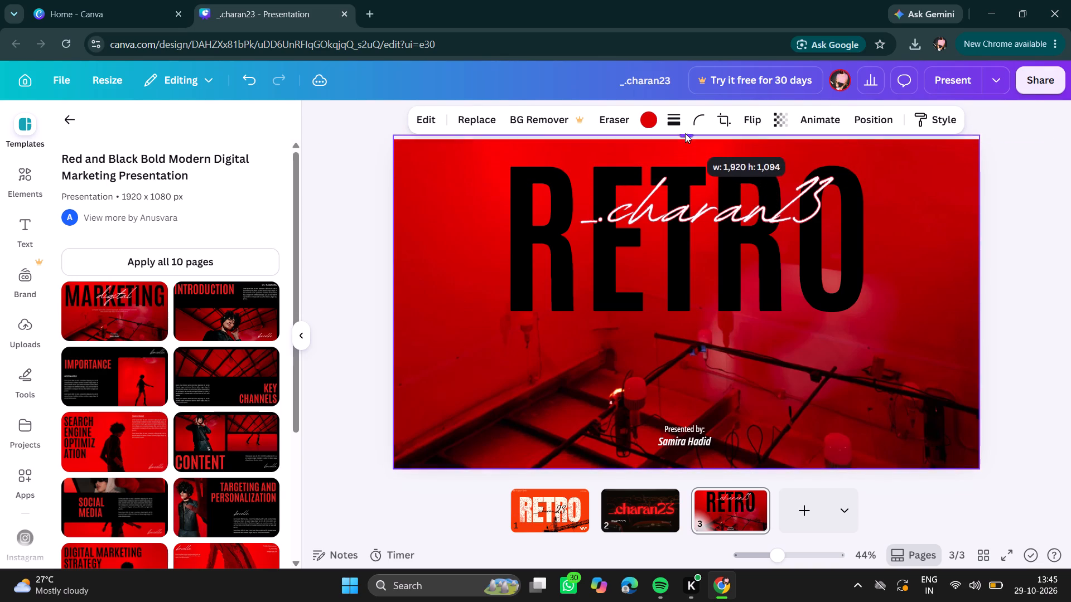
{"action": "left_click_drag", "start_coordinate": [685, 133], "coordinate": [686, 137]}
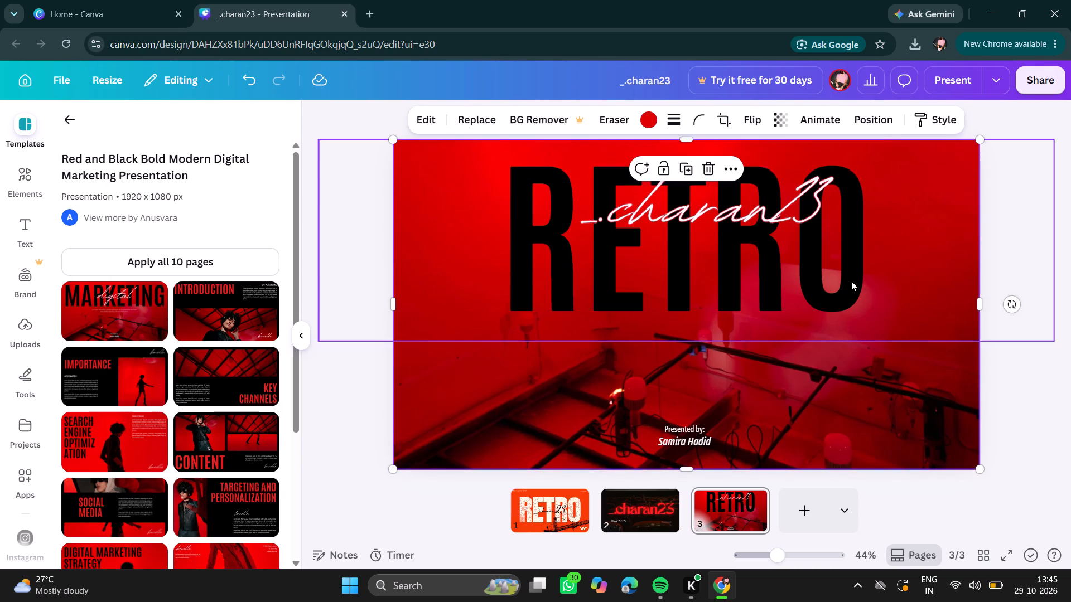
Scale the RETRO heading down slightly to a font size of about 410.
{"action": "left_click", "coordinate": [852, 285]}
{"action": "left_click", "coordinate": [852, 285]}
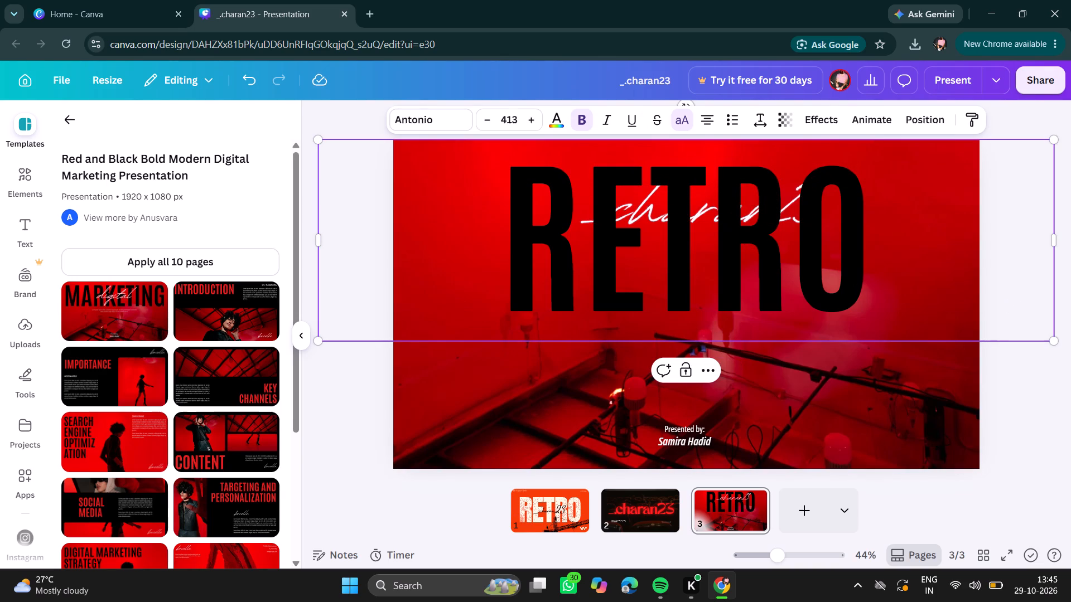
{"action": "left_click", "coordinate": [859, 281]}
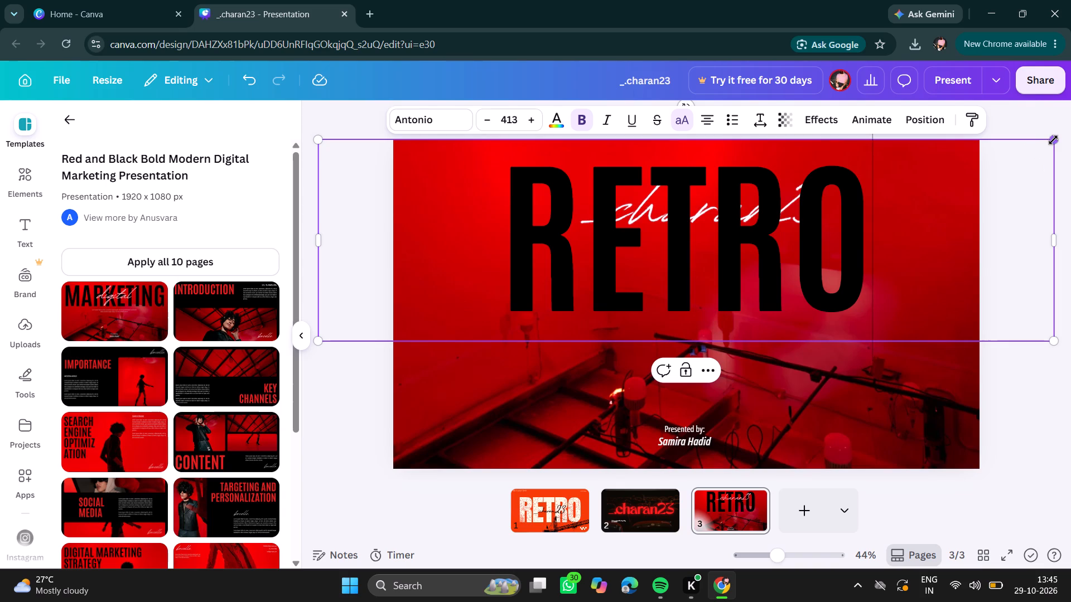
{"action": "left_click_drag", "start_coordinate": [1053, 140], "coordinate": [1055, 165]}
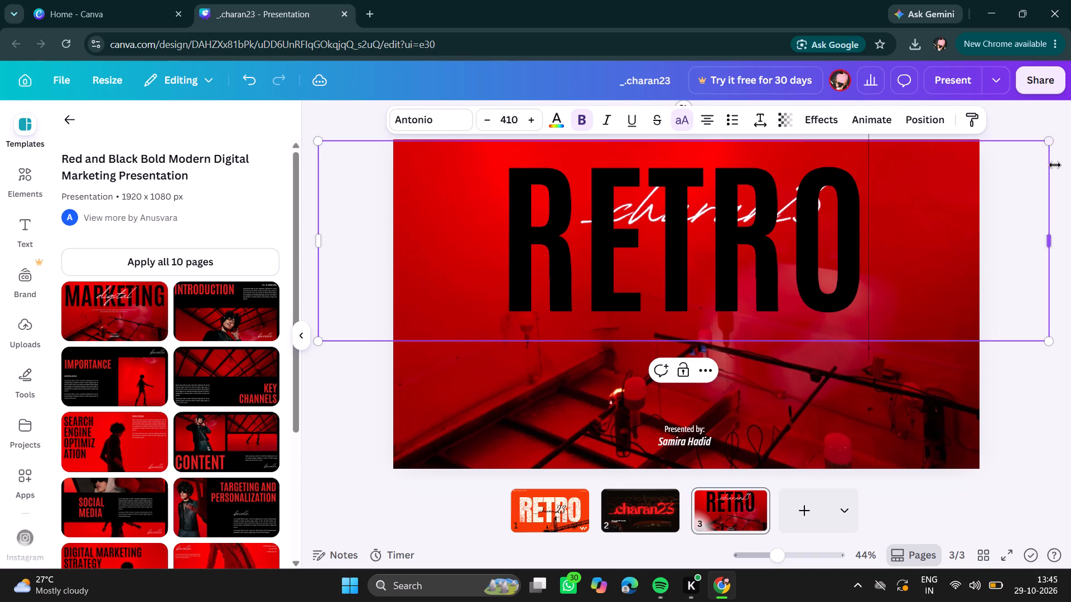
Move the RETRO heading down toward the middle of the page, centred horizontally.
{"action": "left_click", "coordinate": [951, 207]}
{"action": "left_click", "coordinate": [951, 207]}
{"action": "left_click_drag", "start_coordinate": [951, 207], "coordinate": [1036, 176]}
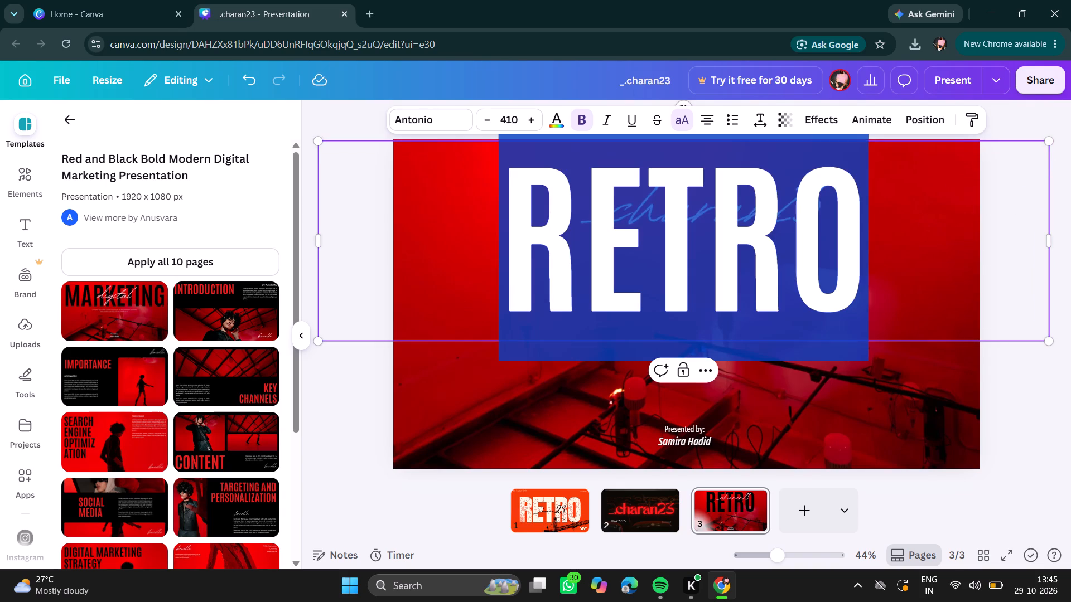
{"action": "left_click_drag", "start_coordinate": [1036, 176], "coordinate": [948, 219]}
{"action": "left_click", "coordinate": [948, 219]}
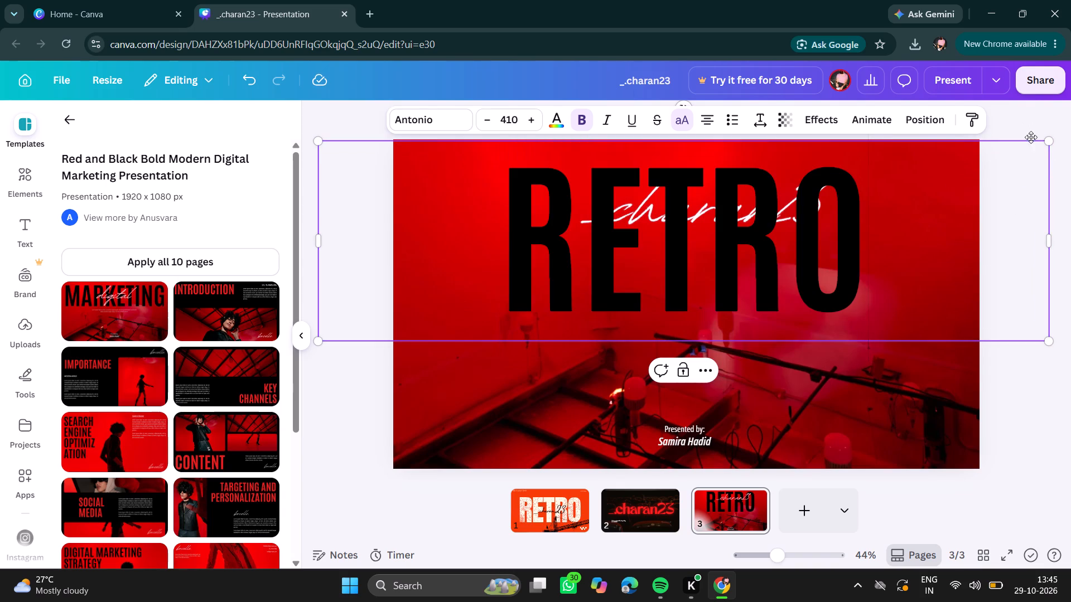
{"action": "left_click_drag", "start_coordinate": [1025, 140], "coordinate": [1021, 173]}
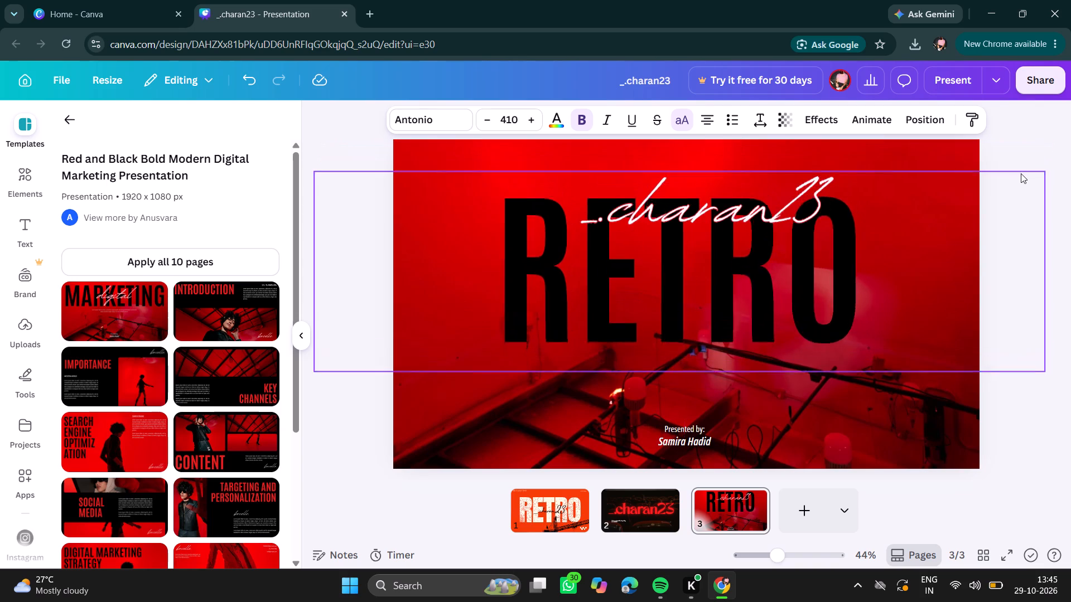
{"action": "left_click_drag", "start_coordinate": [1021, 173], "coordinate": [1027, 187]}
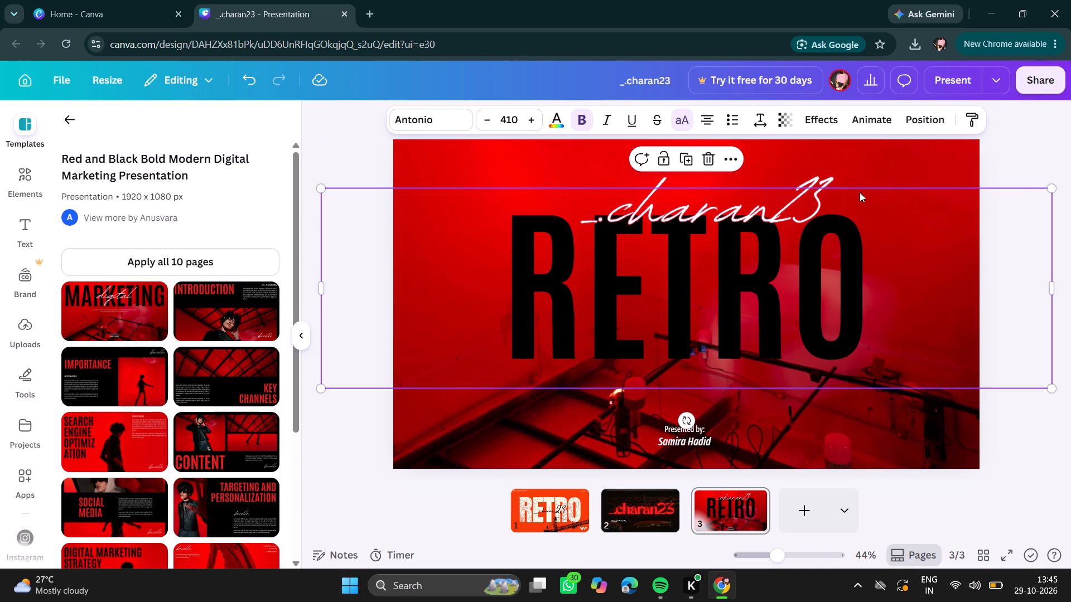
{"action": "left_click", "coordinate": [781, 215]}
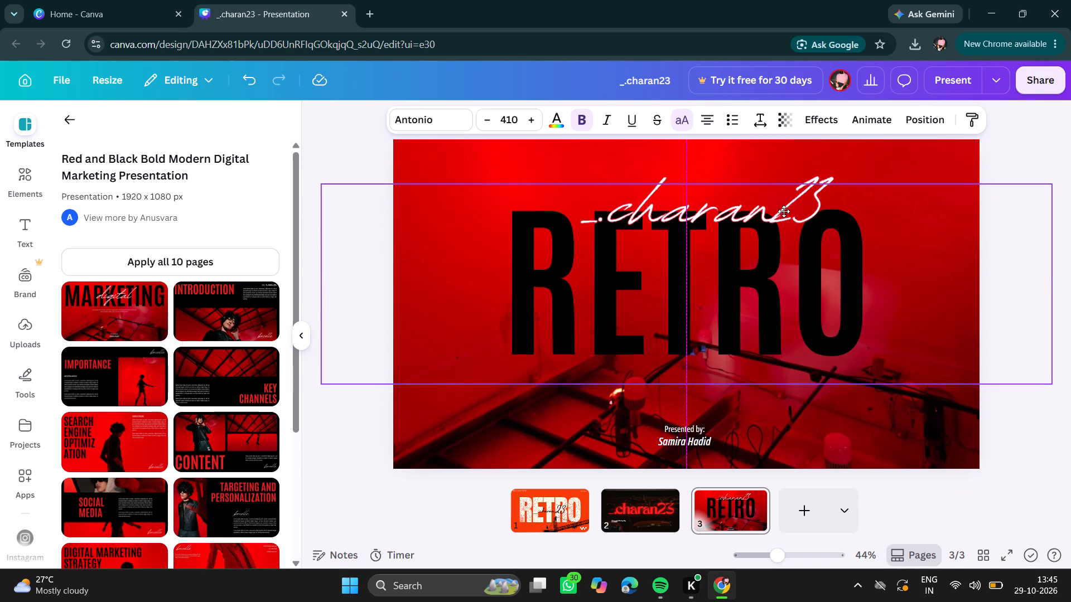
{"action": "left_click", "coordinate": [764, 208]}
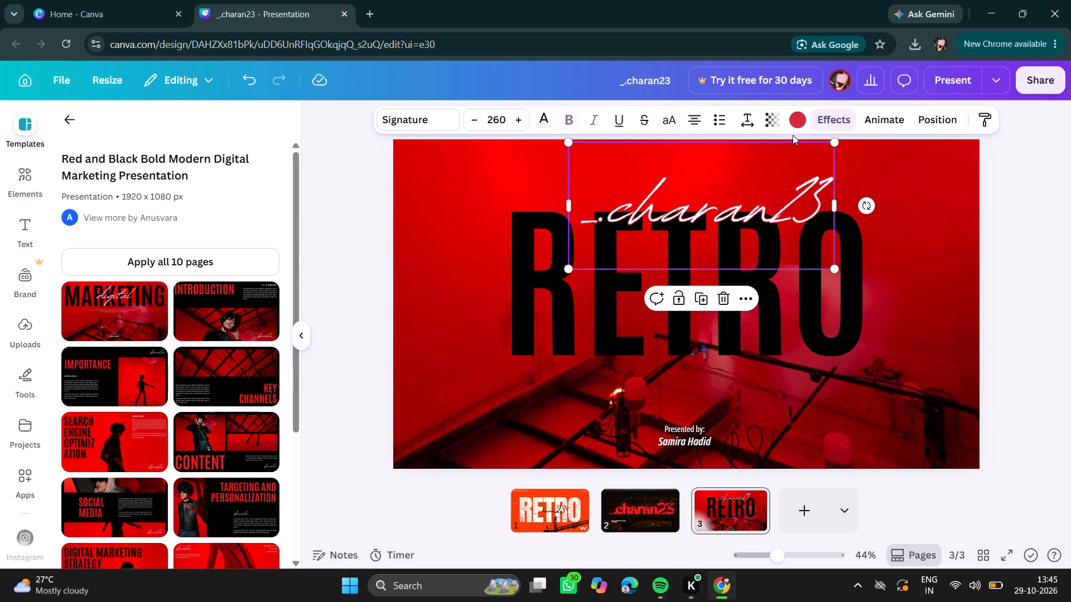
{"action": "left_click_drag", "start_coordinate": [827, 161], "coordinate": [829, 204]}
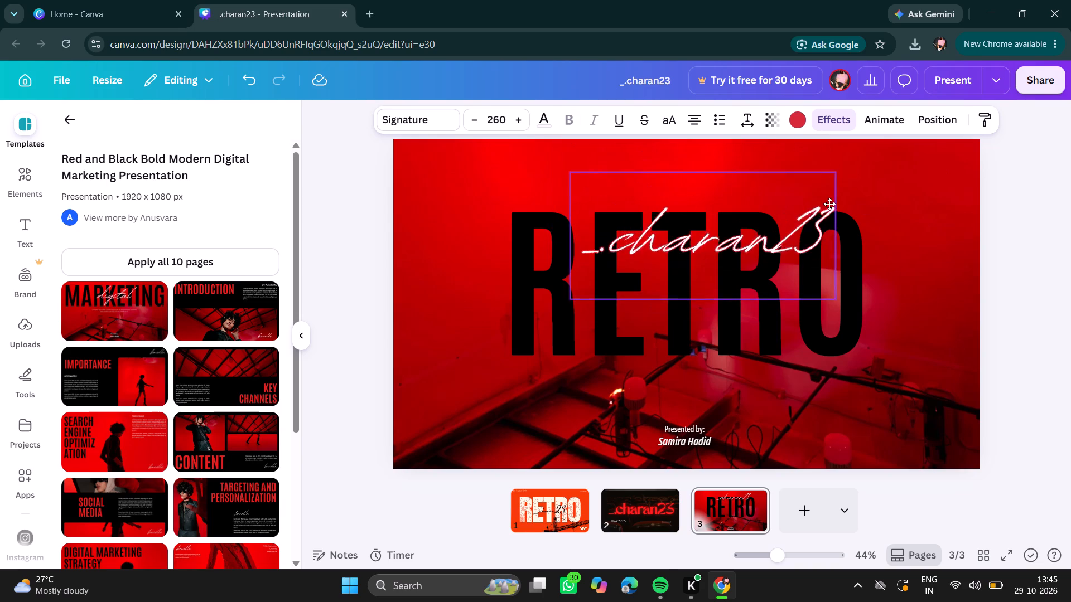
{"action": "left_click_drag", "start_coordinate": [829, 204], "coordinate": [807, 236]}
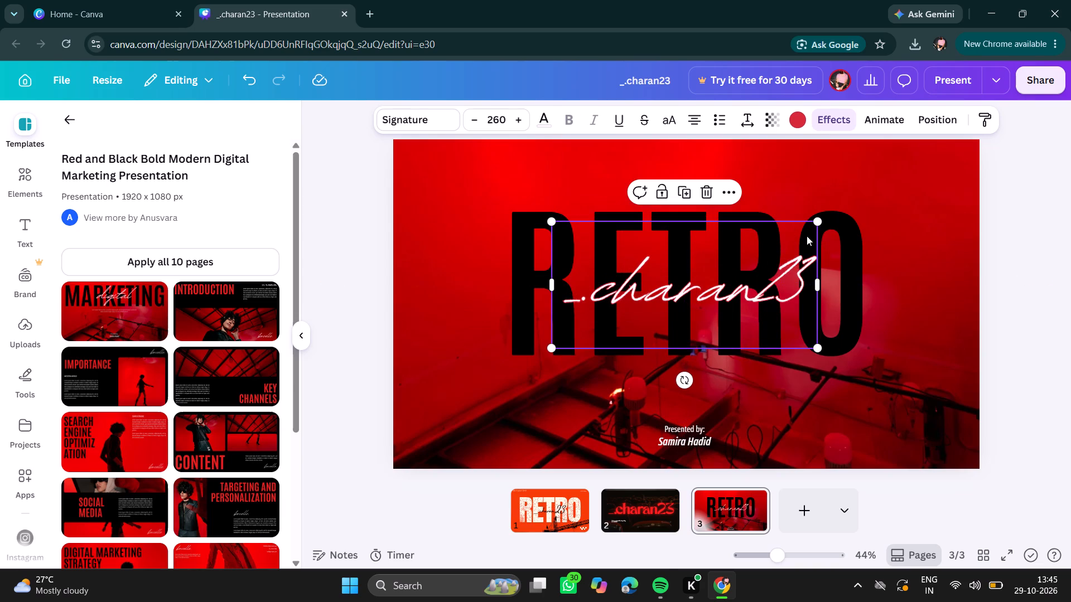
{"action": "left_click", "coordinate": [942, 226]}
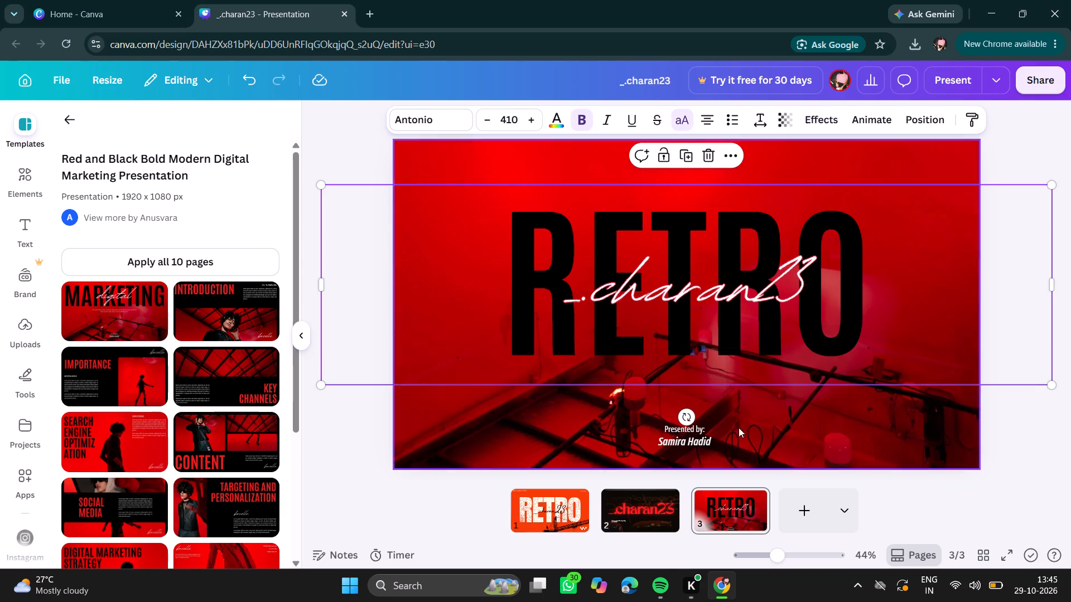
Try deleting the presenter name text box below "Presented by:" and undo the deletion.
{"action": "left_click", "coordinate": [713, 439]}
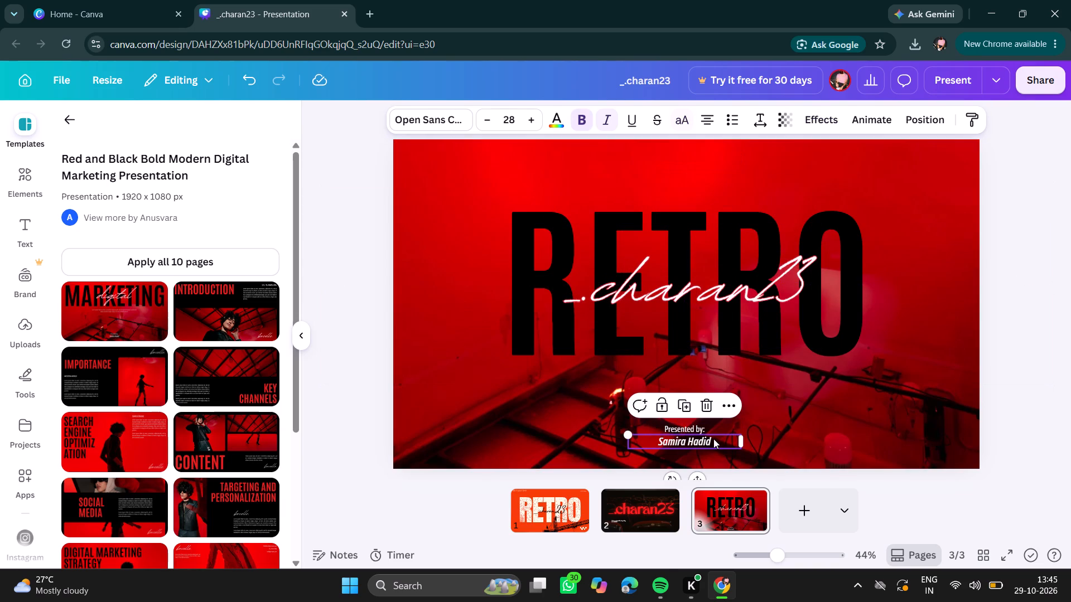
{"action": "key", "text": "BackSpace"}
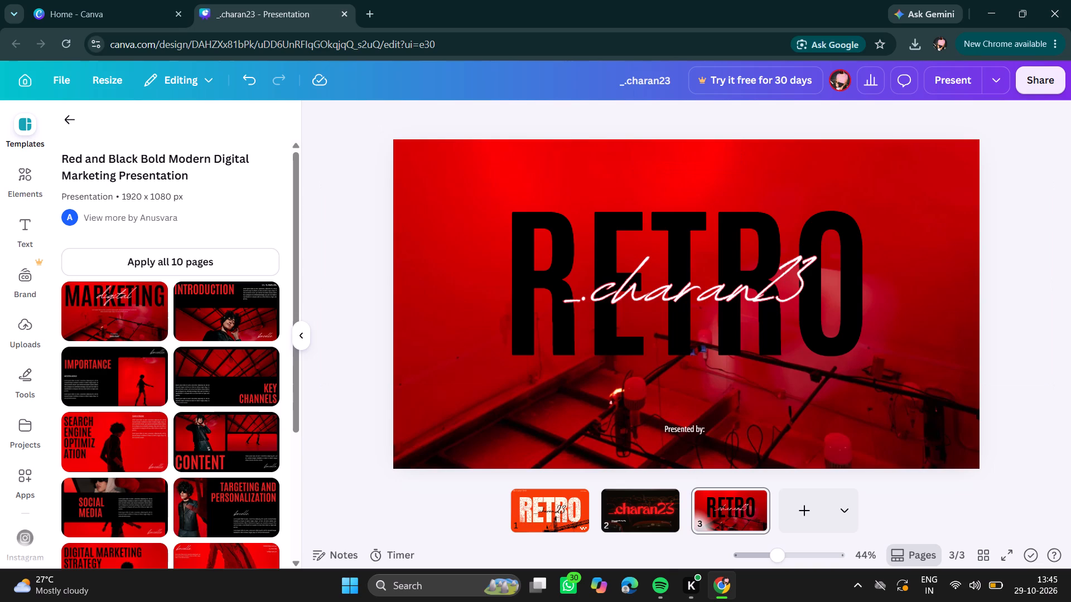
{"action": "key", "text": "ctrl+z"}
Replace the presenter name below "Presented by:" with cherry.
{"action": "left_click", "coordinate": [717, 439]}
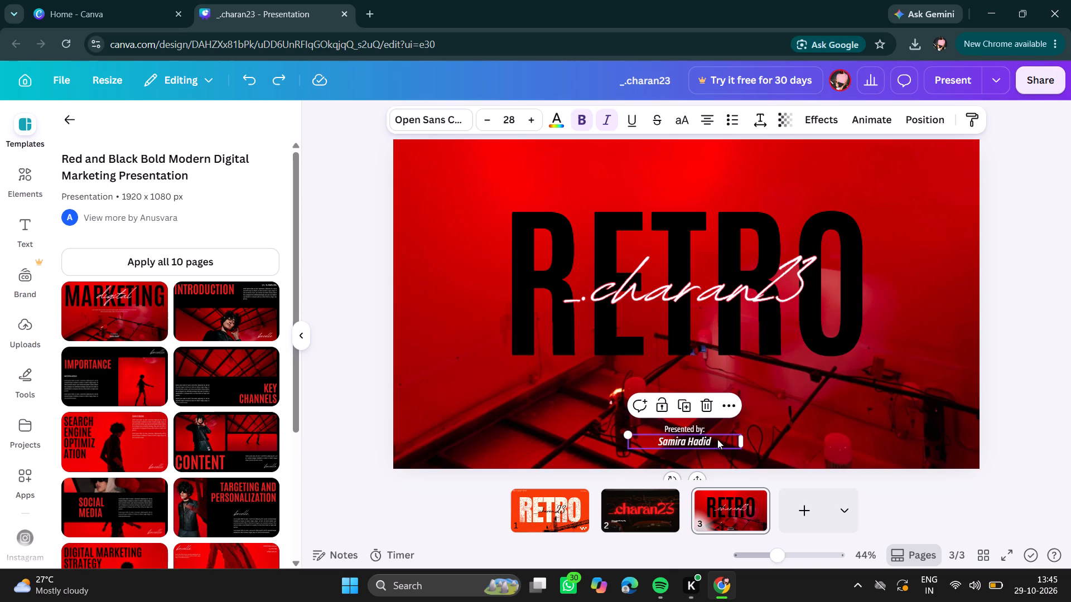
{"action": "left_click", "coordinate": [715, 439]}
{"action": "key", "text": "BackSpace"}
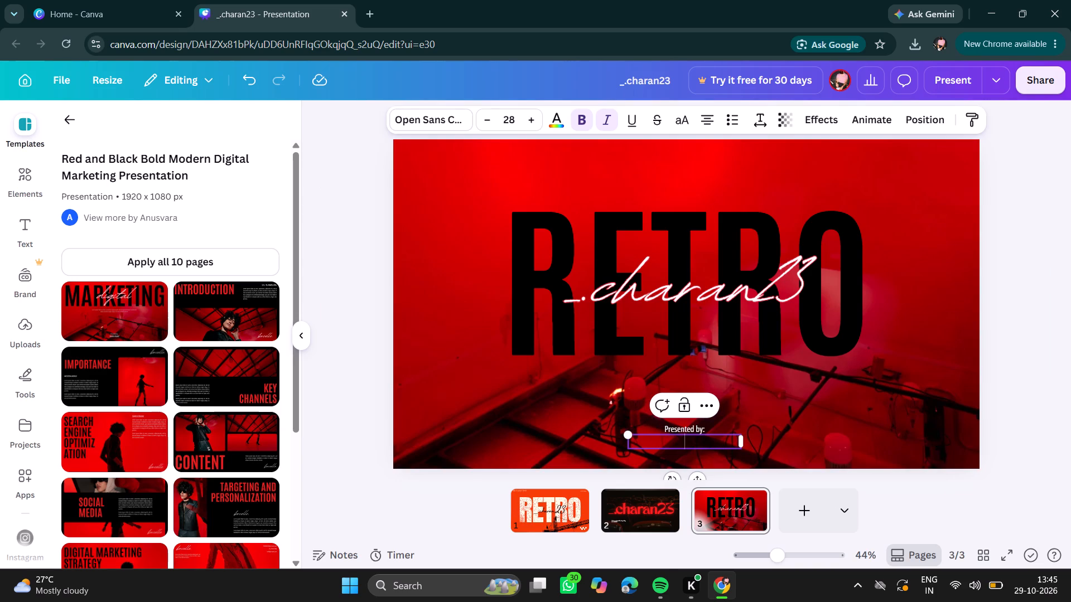
{"action": "type", "text": "cherr"}
{"action": "key", "text": "y"}
{"action": "left_click", "coordinate": [783, 435]}
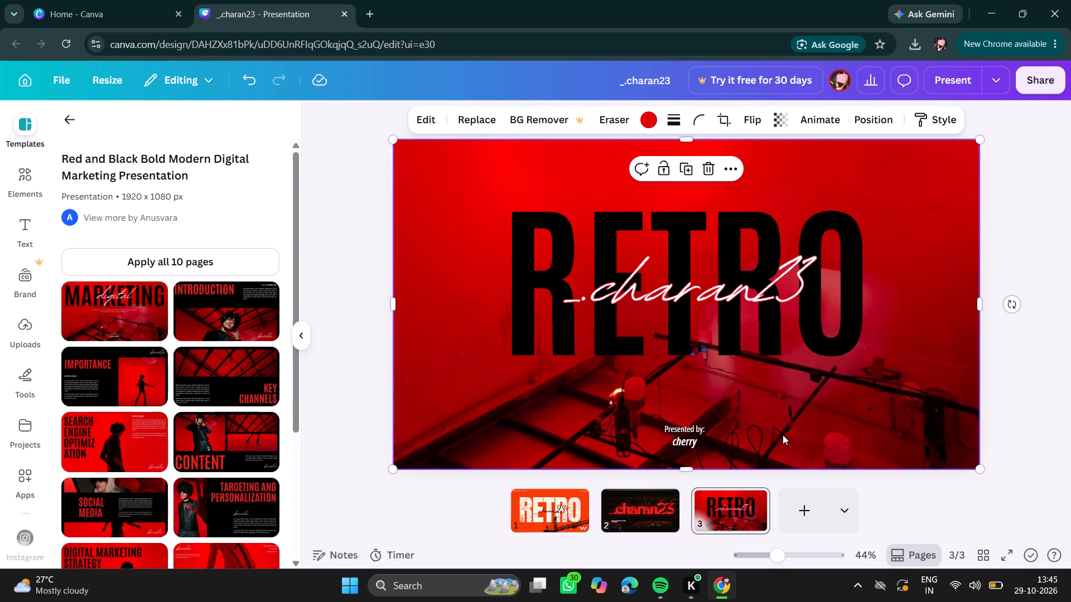
Download the design as a PNG using the existing one-page custom selection.
{"action": "left_click", "coordinate": [1039, 72]}
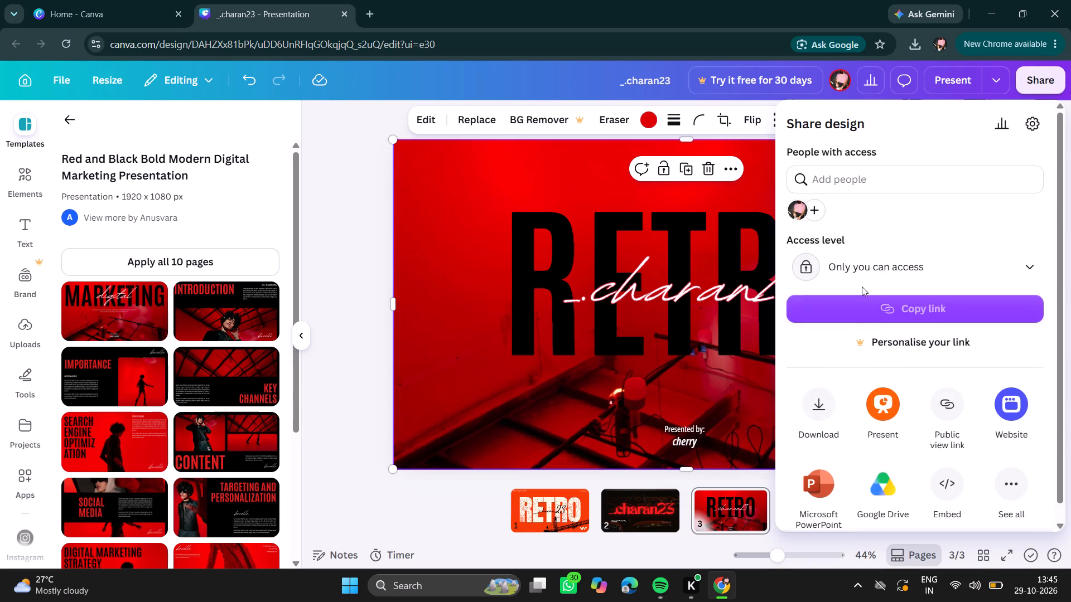
{"action": "left_click", "coordinate": [809, 390]}
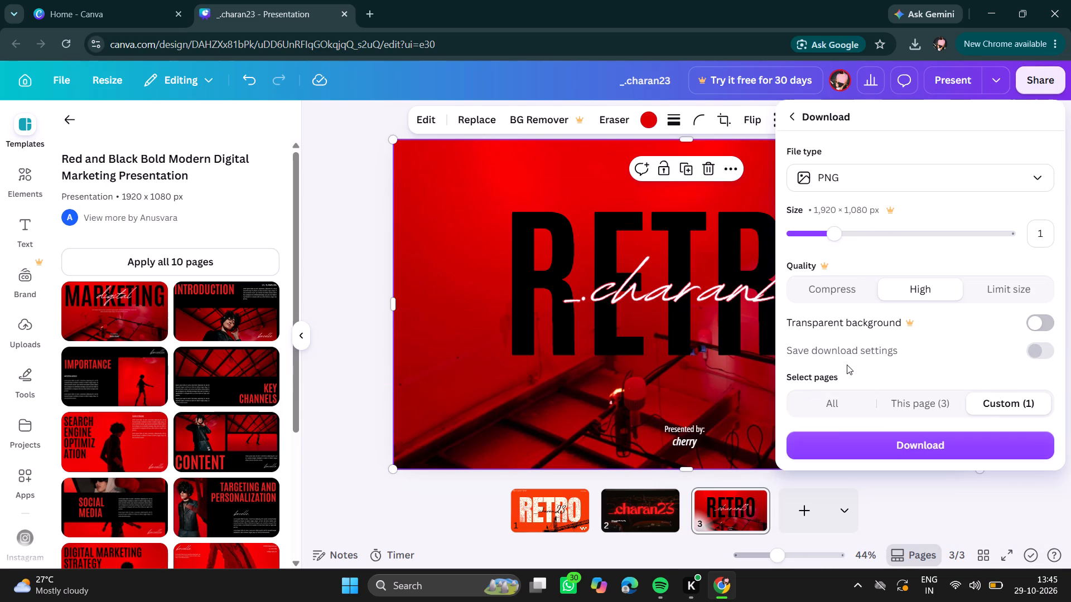
{"action": "left_click", "coordinate": [837, 442]}
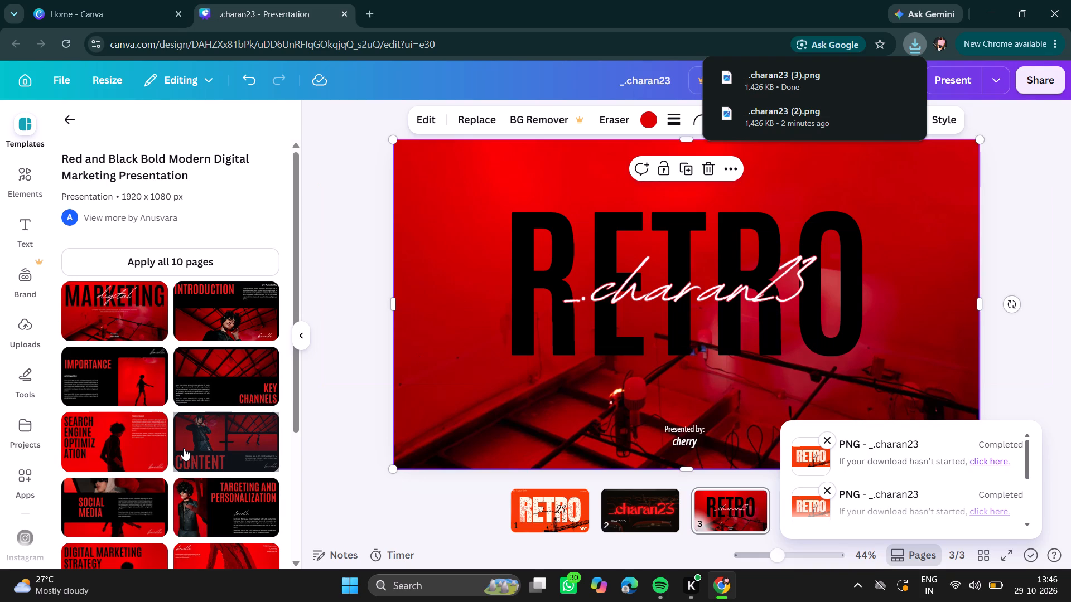
Browse the red and black template's remaining pages and the similar templates for another design to use.
{"action": "scroll", "coordinate": [184, 448], "scroll_direction": "down", "scroll_amount": 6}
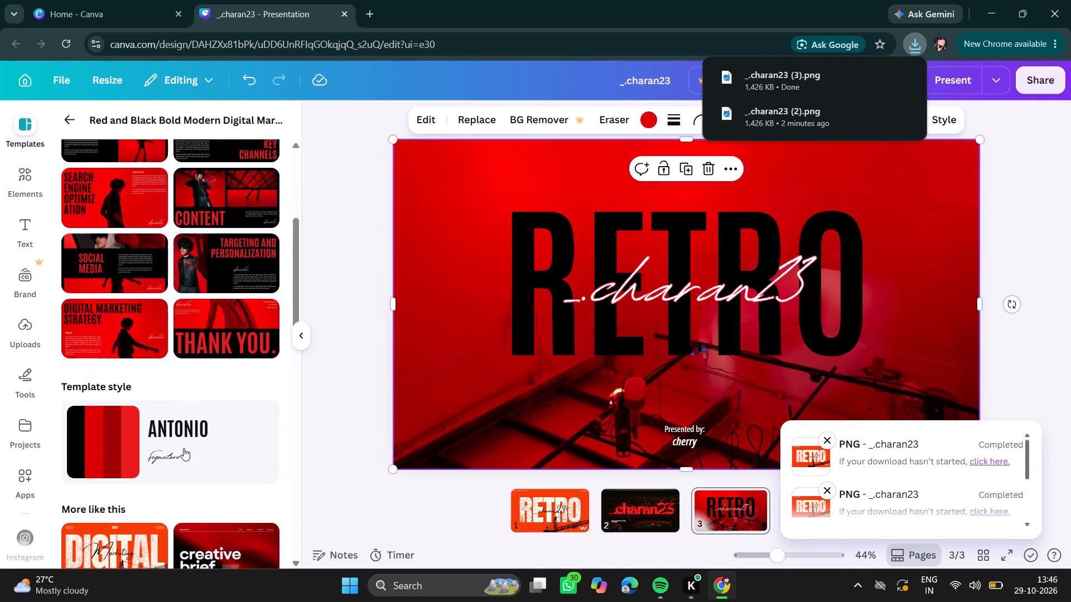
{"action": "scroll", "coordinate": [184, 448], "scroll_direction": "down", "scroll_amount": 2}
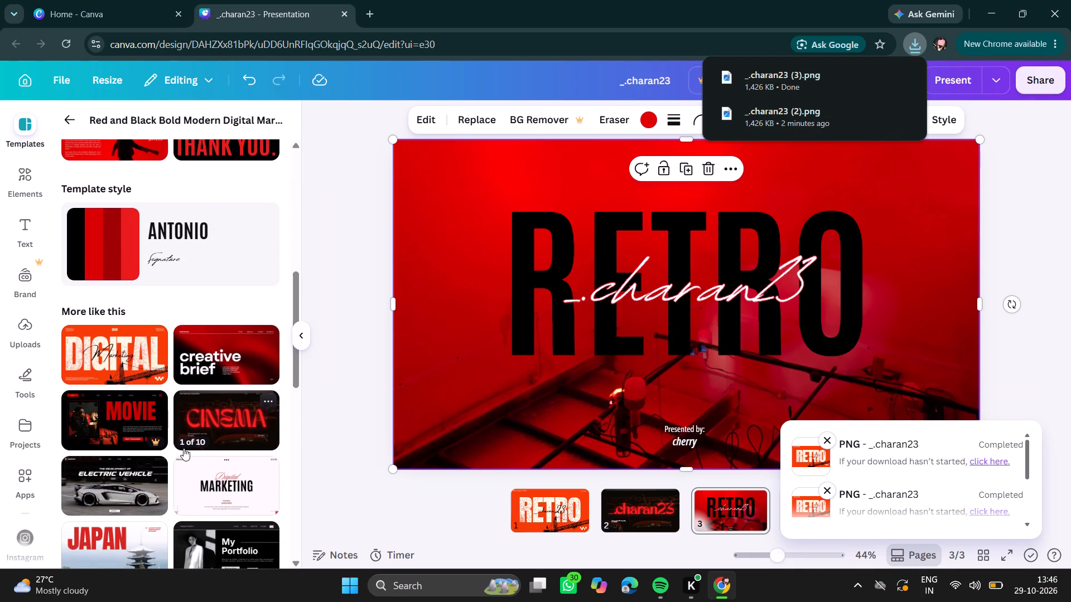
{"action": "scroll", "coordinate": [184, 448], "scroll_direction": "down", "scroll_amount": 1}
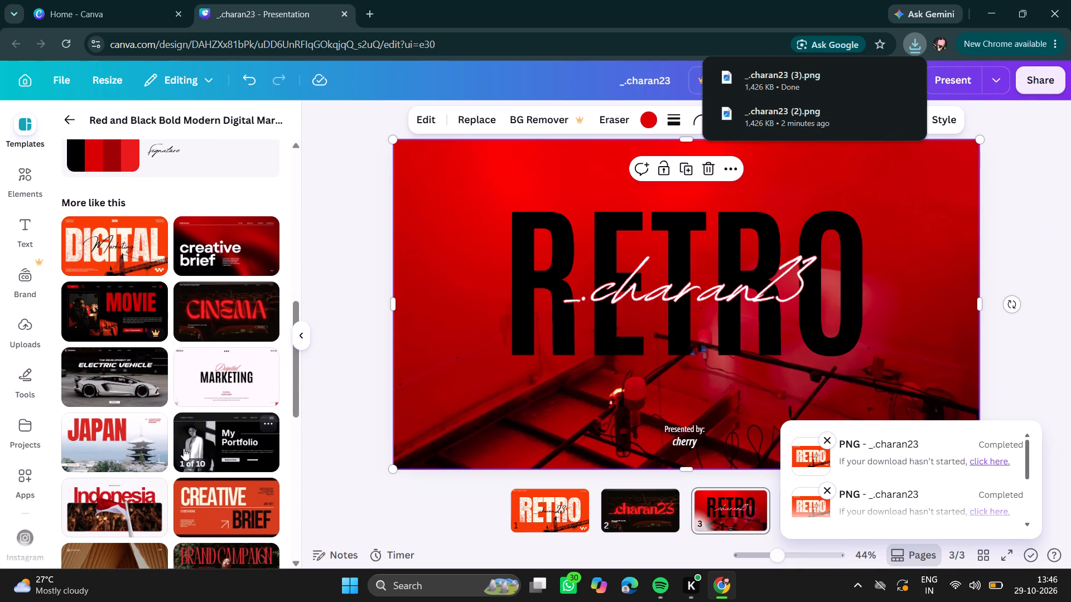
{"action": "scroll", "coordinate": [184, 448], "scroll_direction": "down", "scroll_amount": 2}
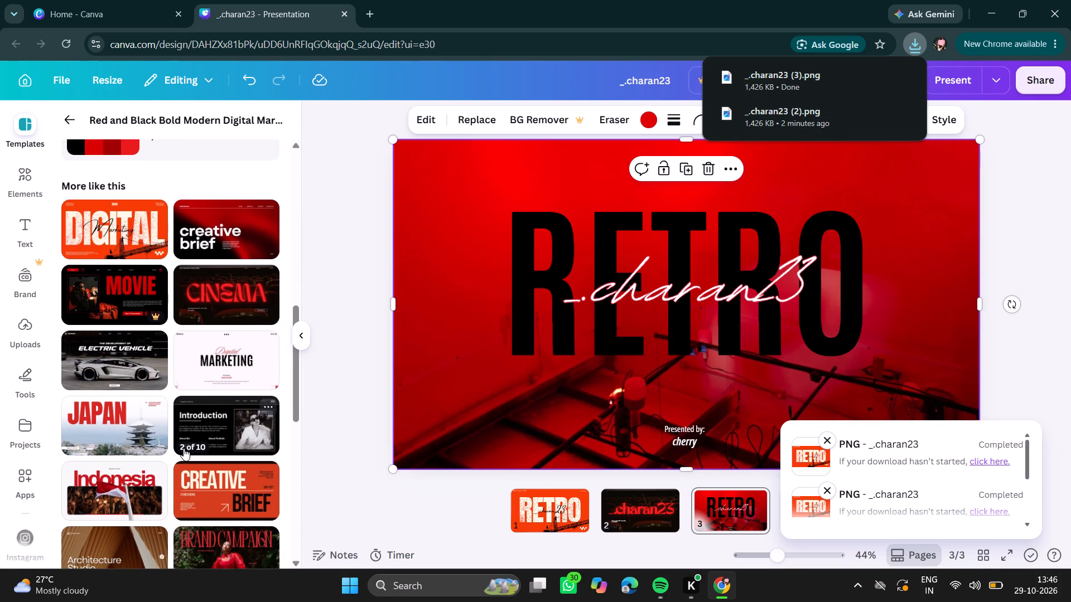
{"action": "scroll", "coordinate": [184, 448], "scroll_direction": "down", "scroll_amount": 6}
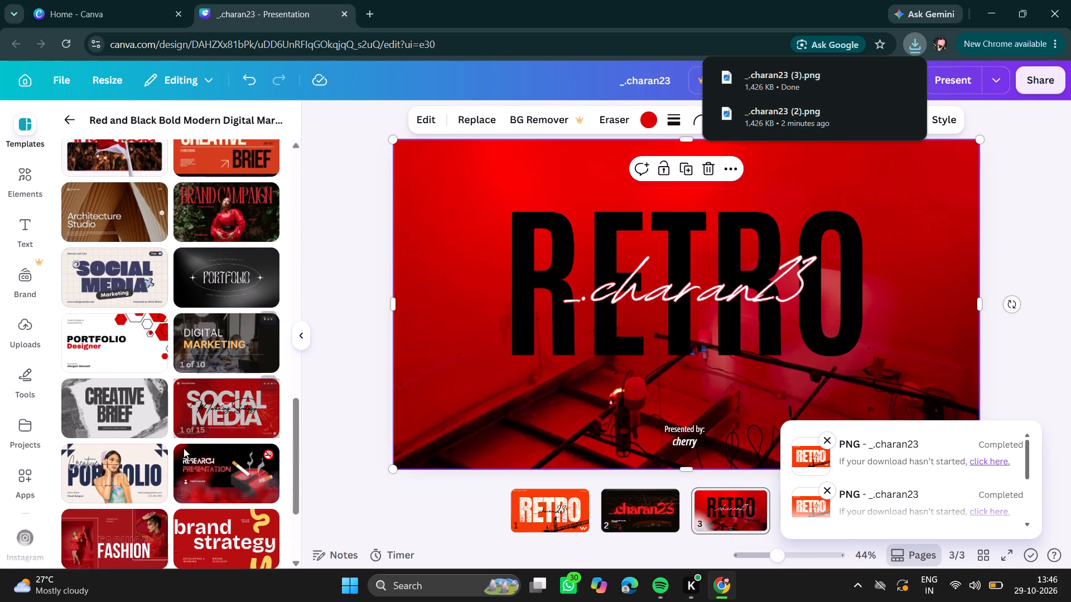
{"action": "scroll", "coordinate": [184, 448], "scroll_direction": "down", "scroll_amount": 3}
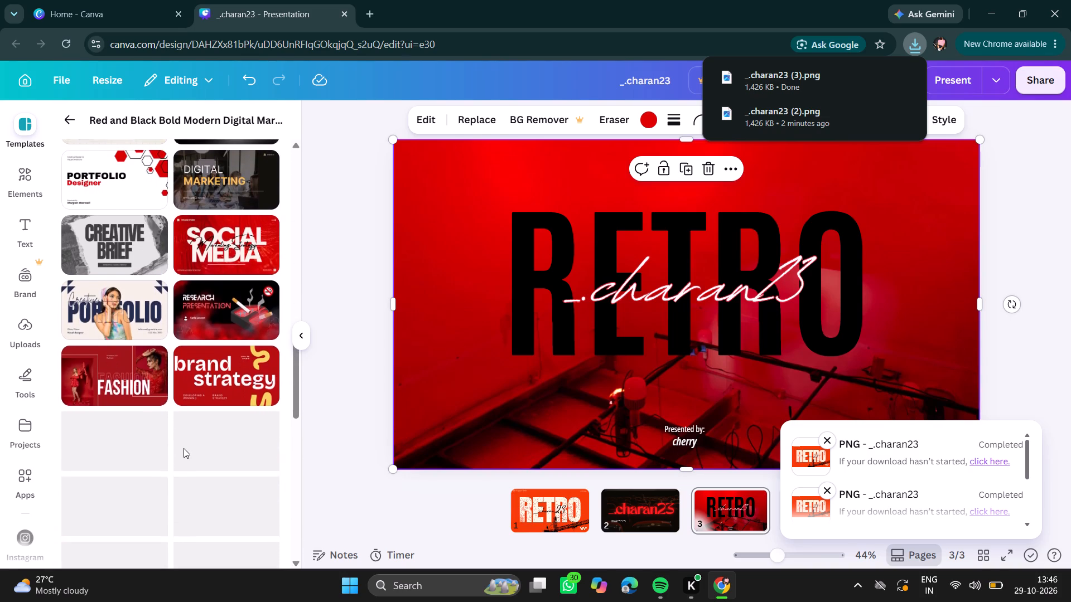
{"action": "scroll", "coordinate": [184, 448], "scroll_direction": "down", "scroll_amount": 2}
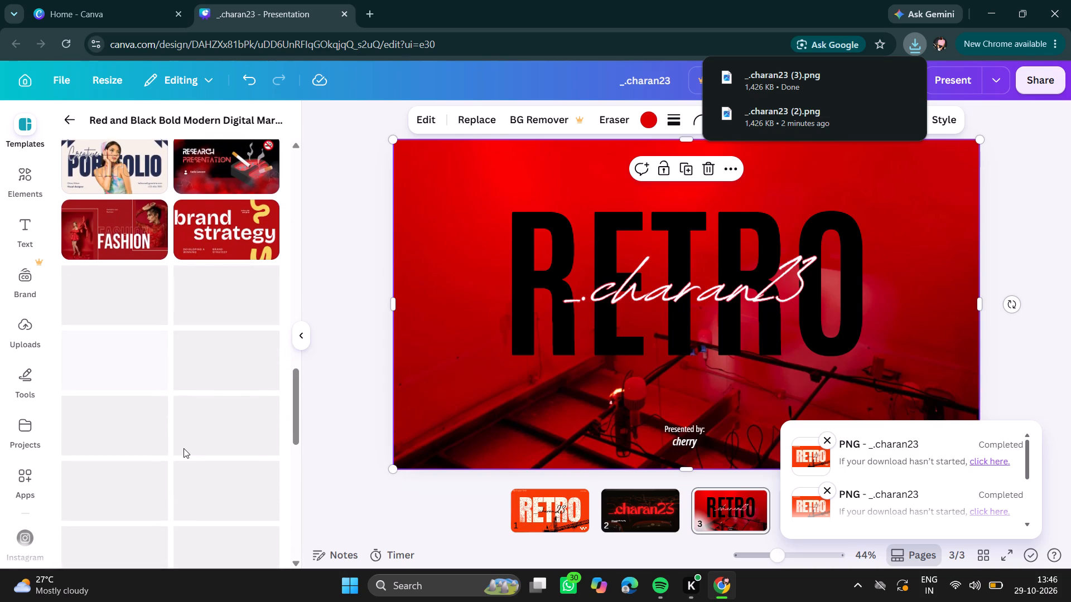
{"action": "scroll", "coordinate": [184, 448], "scroll_direction": "down", "scroll_amount": 1}
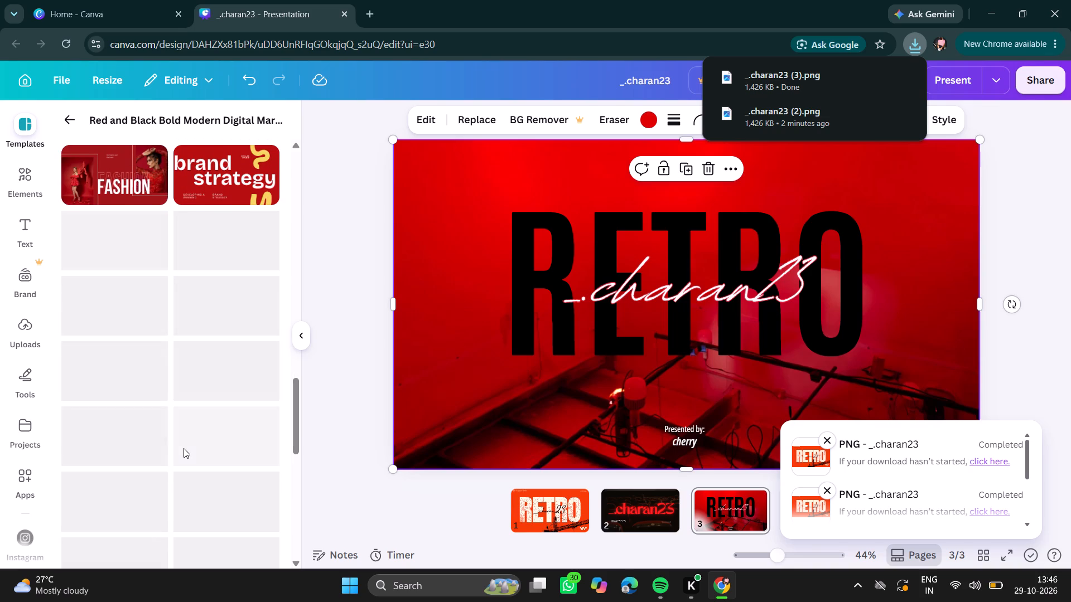
{"action": "scroll", "coordinate": [184, 448], "scroll_direction": "down", "scroll_amount": 3}
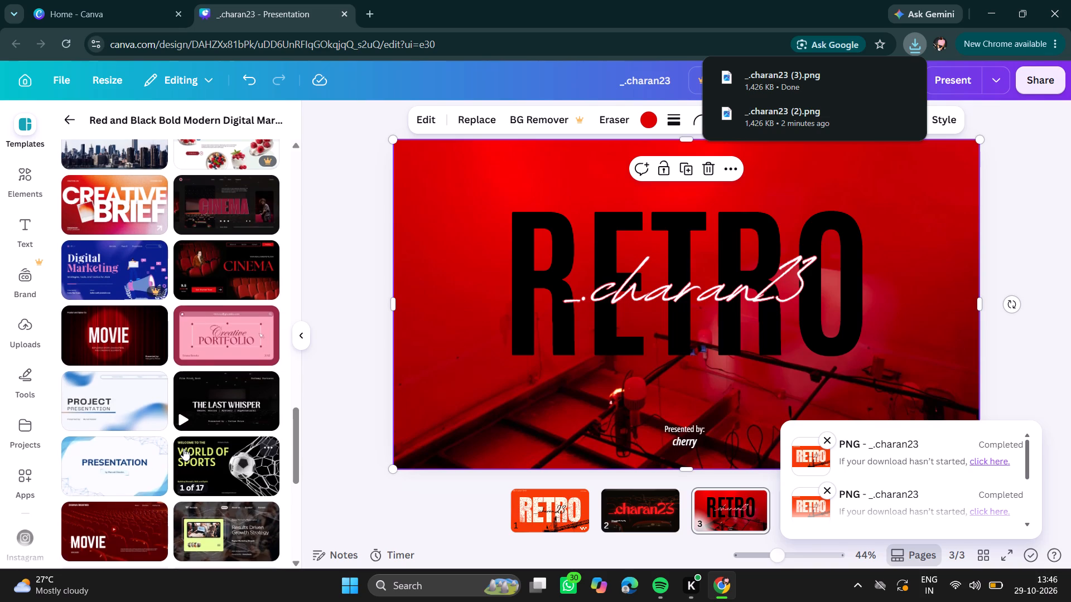
{"action": "scroll", "coordinate": [184, 448], "scroll_direction": "down", "scroll_amount": 3}
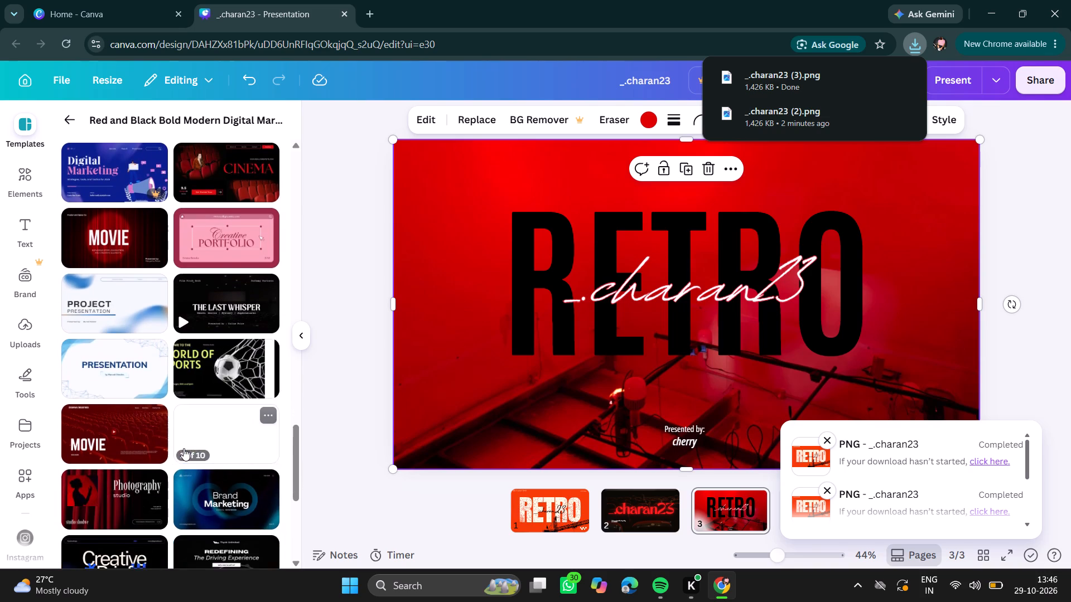
{"action": "scroll", "coordinate": [184, 448], "scroll_direction": "down", "scroll_amount": 3}
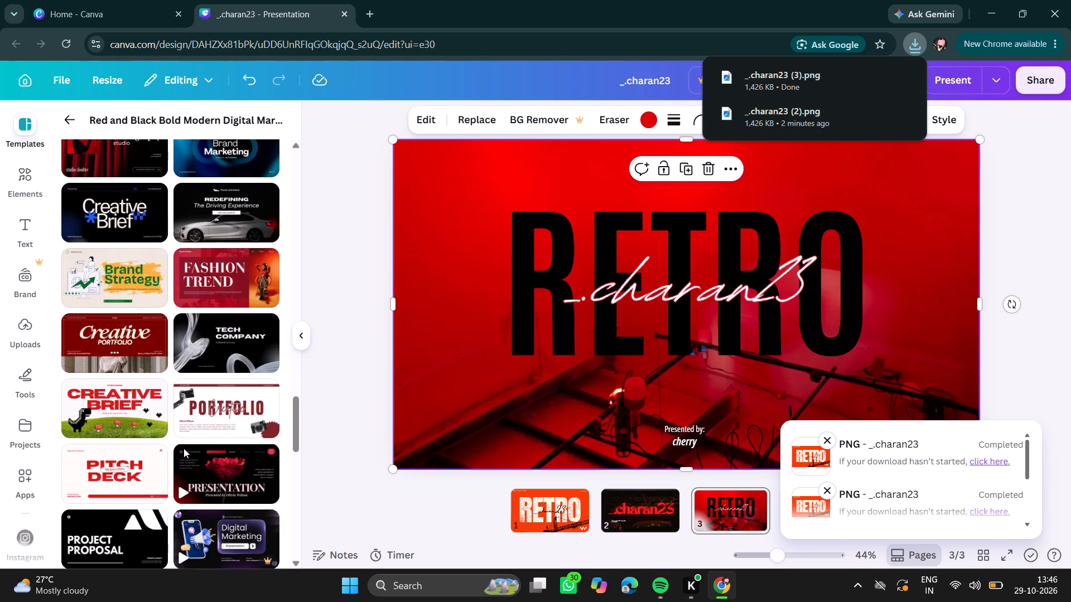
{"action": "scroll", "coordinate": [184, 448], "scroll_direction": "down", "scroll_amount": 2}
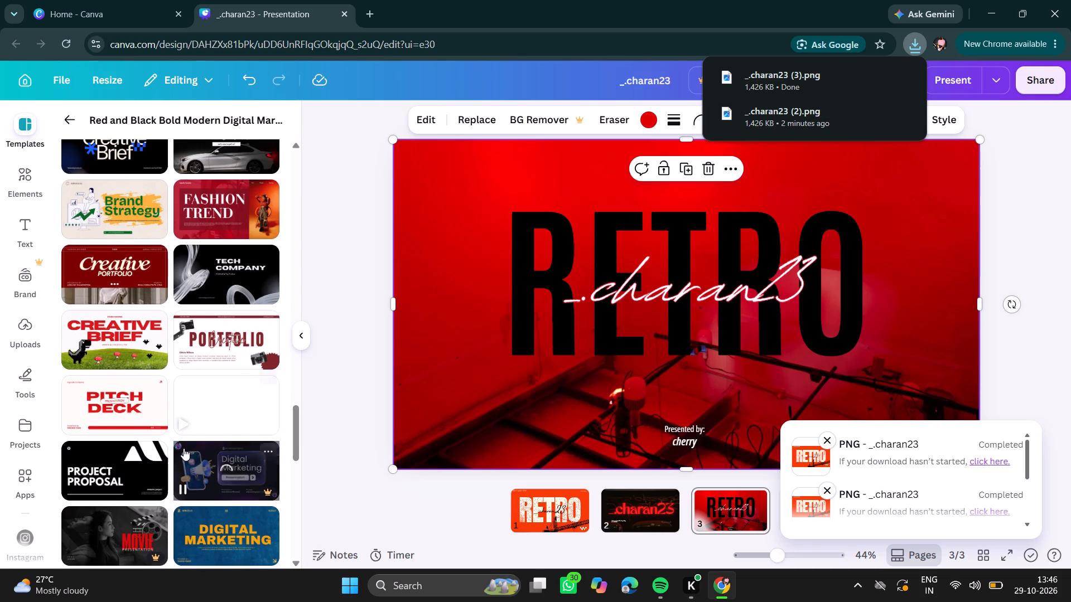
{"action": "scroll", "coordinate": [184, 448], "scroll_direction": "down", "scroll_amount": 6}
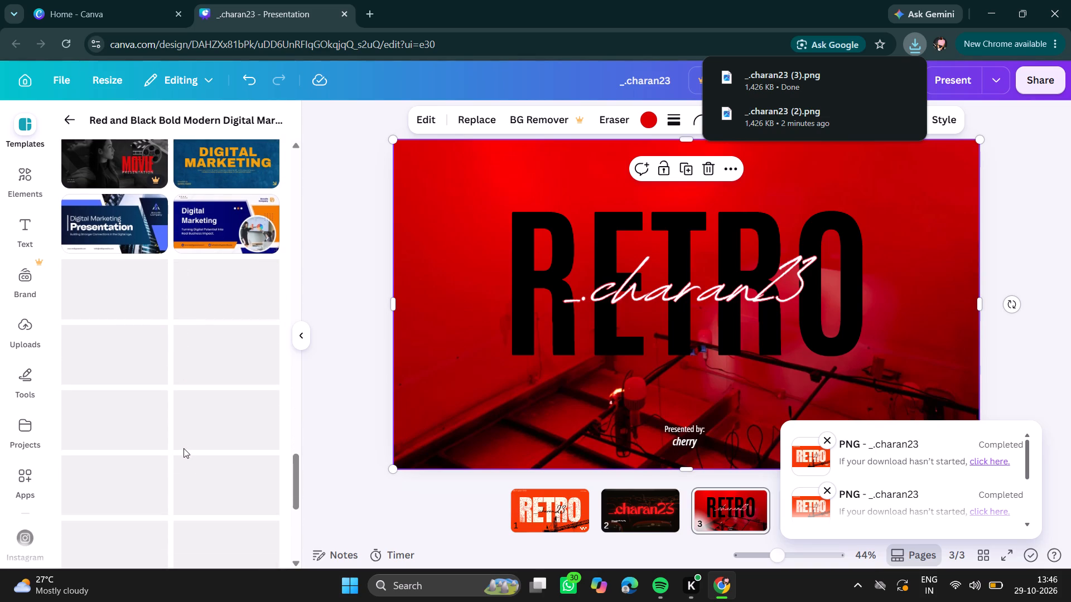
{"action": "scroll", "coordinate": [184, 448], "scroll_direction": "down", "scroll_amount": 3}
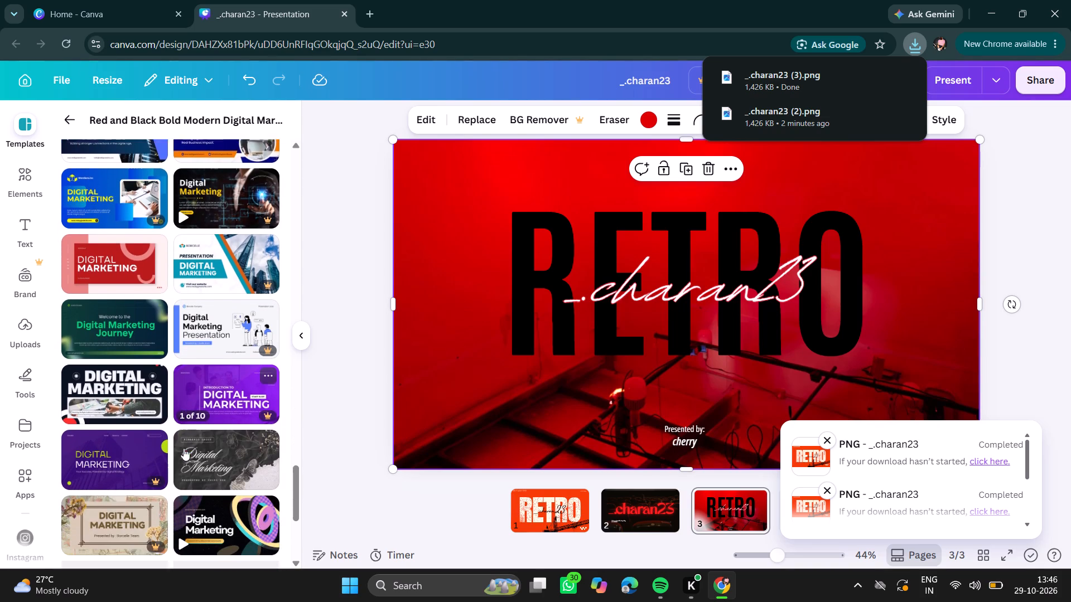
{"action": "scroll", "coordinate": [184, 448], "scroll_direction": "down", "scroll_amount": 6}
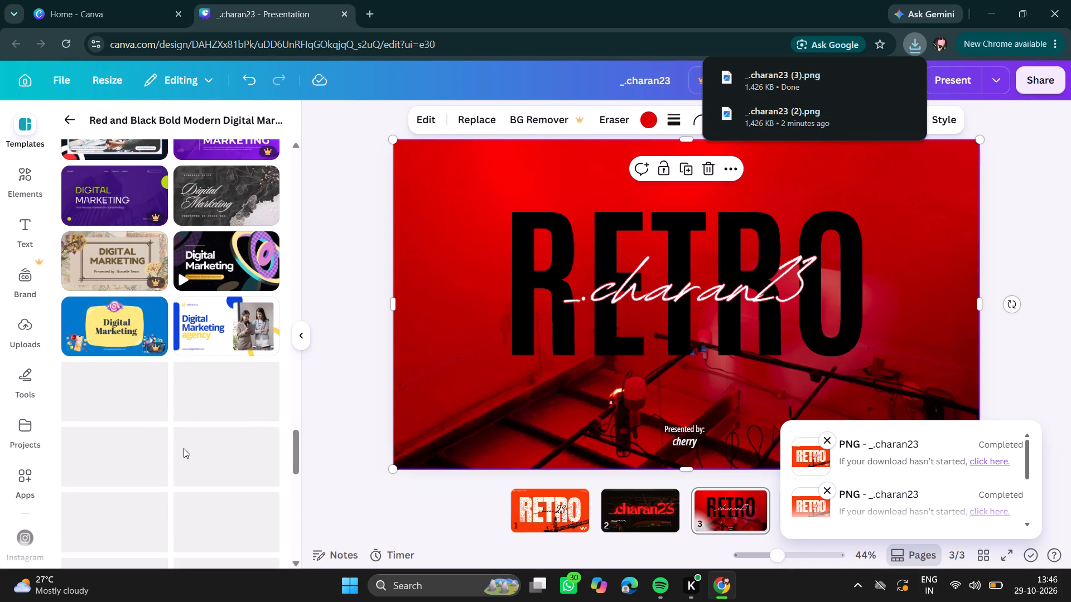
{"action": "scroll", "coordinate": [184, 448], "scroll_direction": "up", "scroll_amount": 10}
{"action": "scroll", "coordinate": [184, 448], "scroll_direction": "up", "scroll_amount": 11}
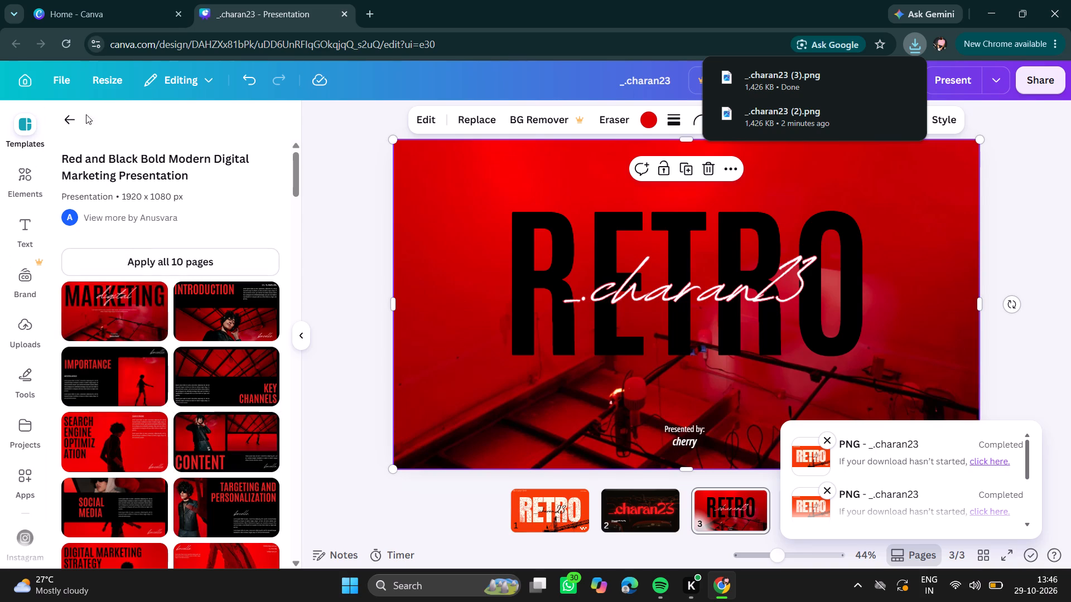
Leave the red and black template's page list and search the presentation templates for "mustang car".
{"action": "left_click", "coordinate": [61, 121]}
{"action": "left_click", "coordinate": [123, 133]}
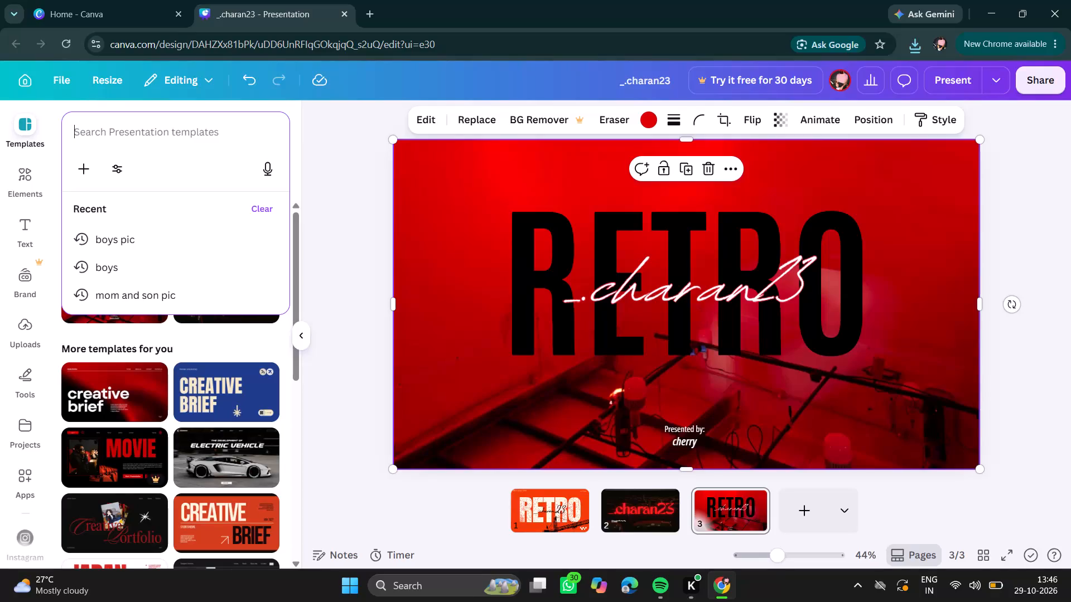
{"action": "type", "text": "musr"}
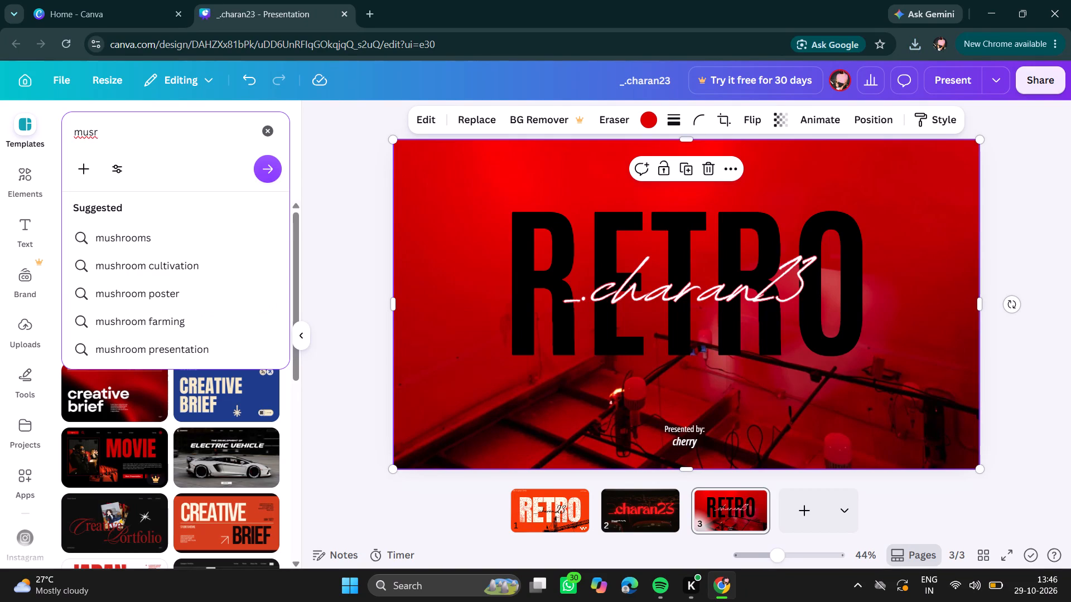
{"action": "key", "text": "a"}
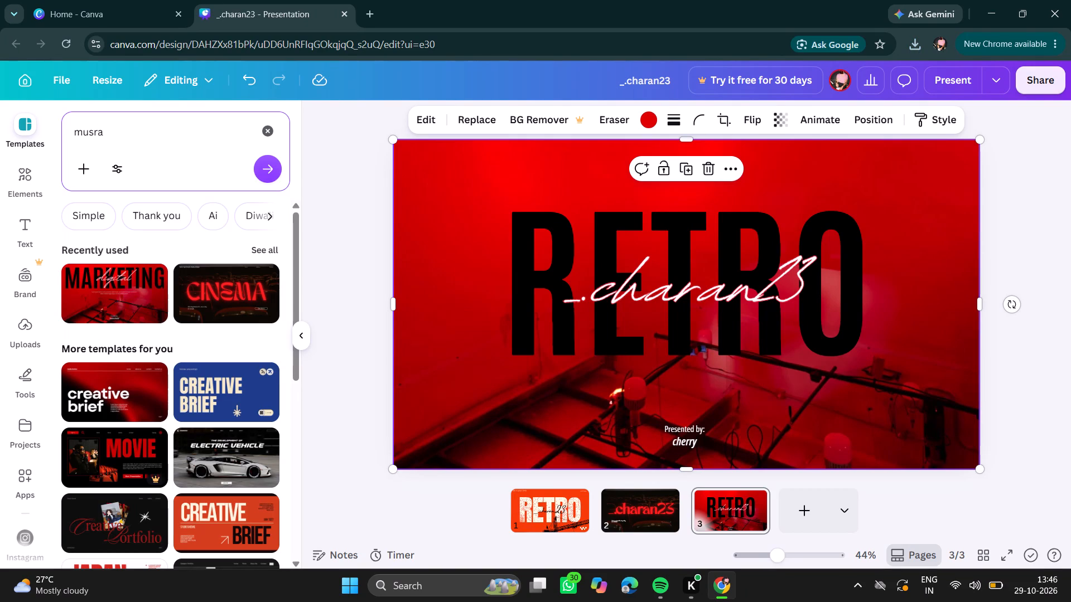
{"action": "key", "text": "BackSpace"}
{"action": "key", "text": "BackSpace"}
{"action": "key", "text": "t"}
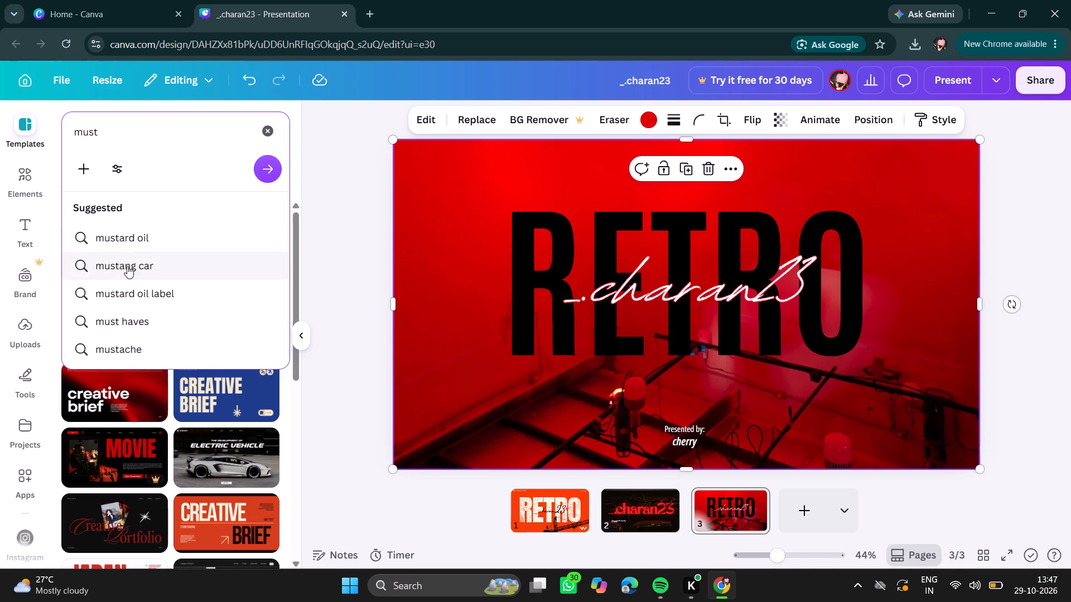
{"action": "triple_click", "coordinate": [221, 266]}
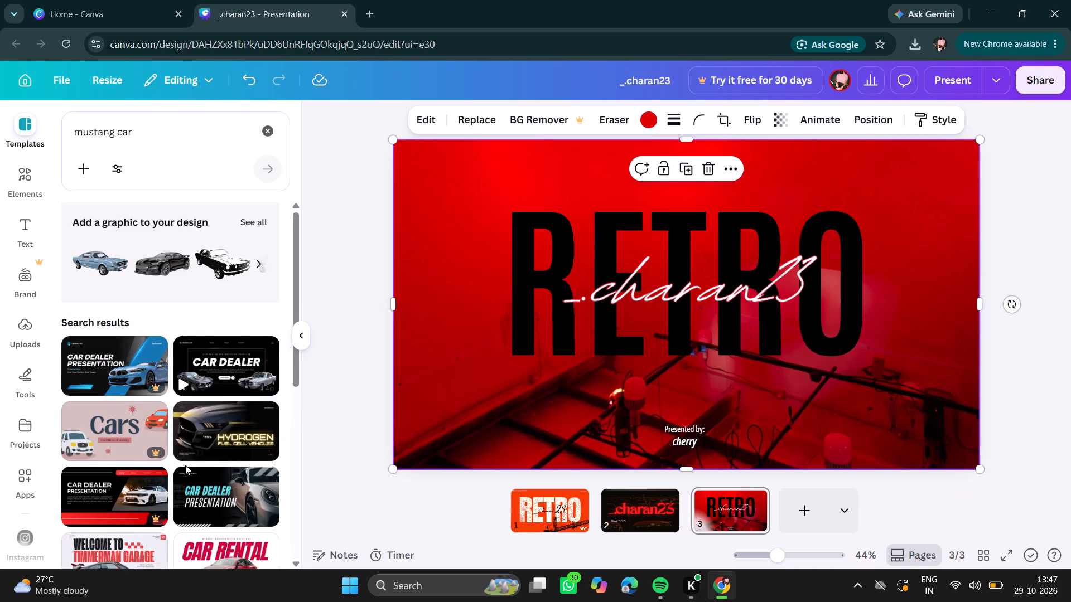
Browse the mustang car template results for a car design to use on the next page.
{"action": "scroll", "coordinate": [185, 465], "scroll_direction": "down", "scroll_amount": 4}
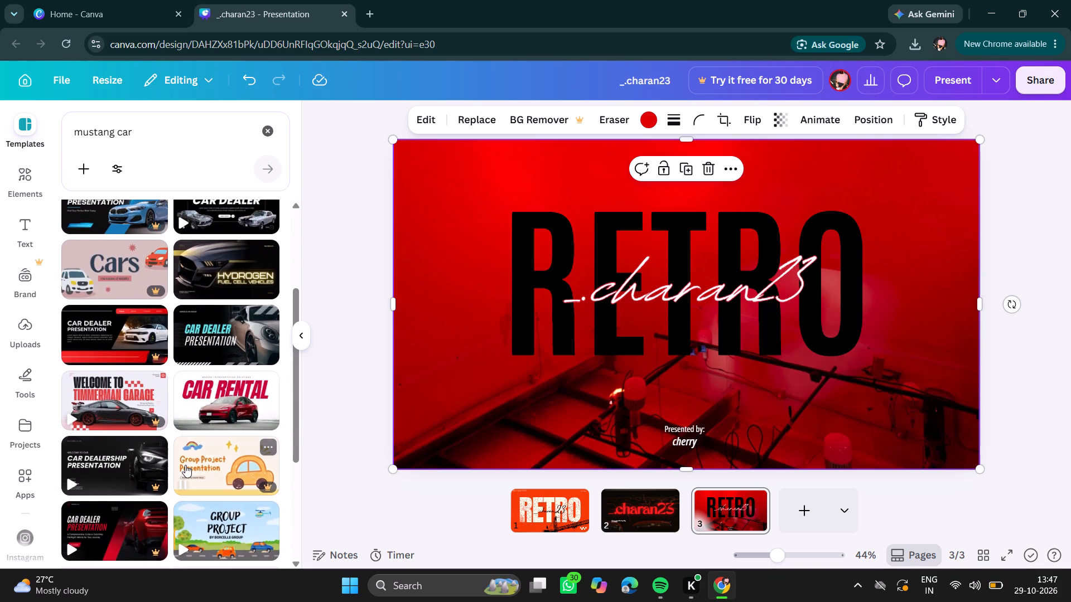
{"action": "scroll", "coordinate": [185, 465], "scroll_direction": "down", "scroll_amount": 4}
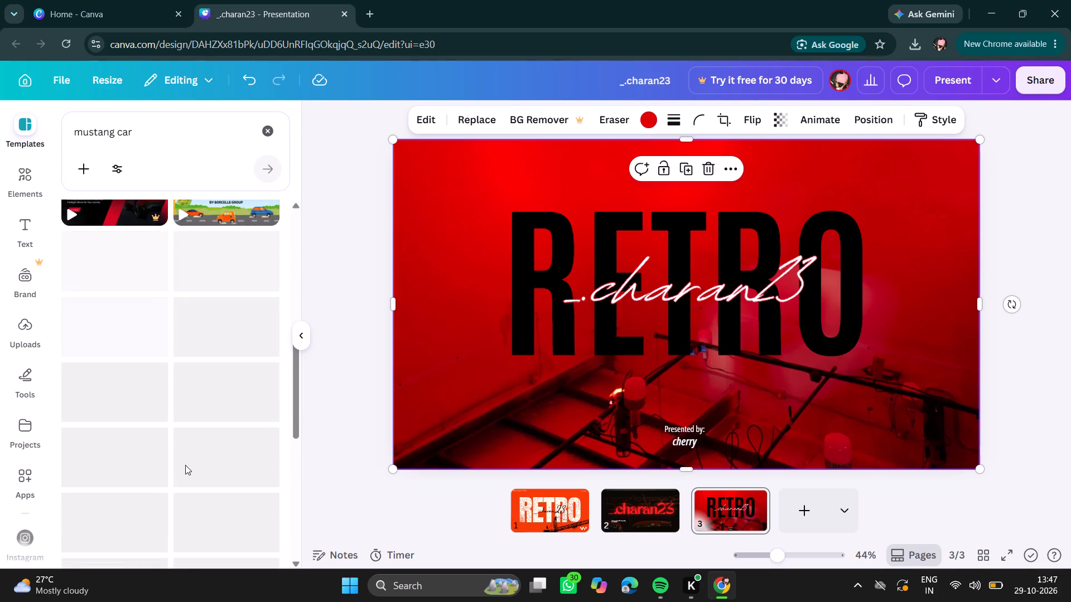
{"action": "scroll", "coordinate": [185, 465], "scroll_direction": "down", "scroll_amount": 1}
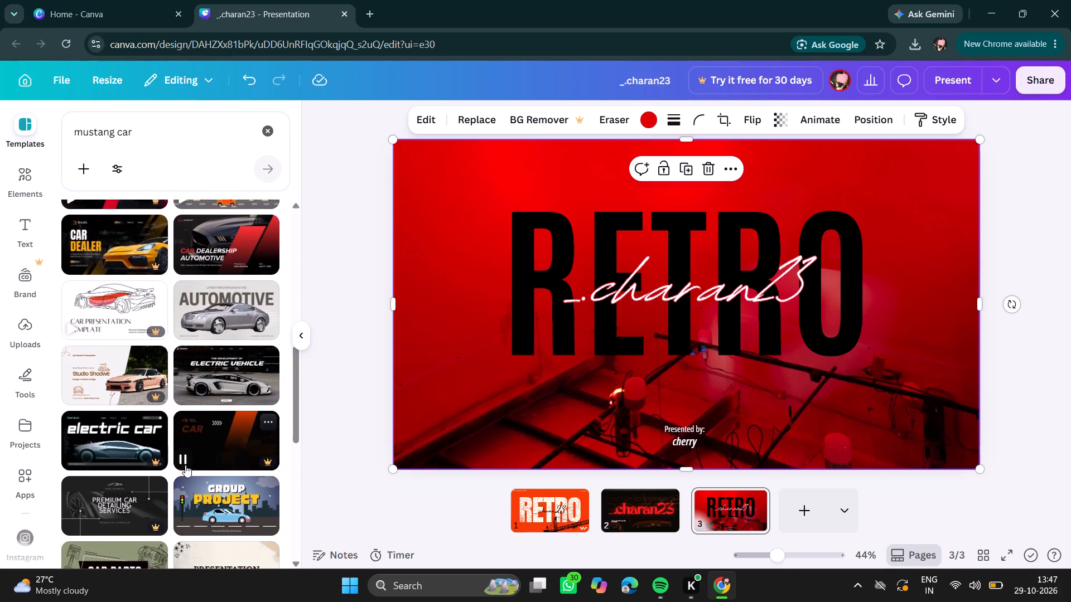
{"action": "scroll", "coordinate": [185, 465], "scroll_direction": "down", "scroll_amount": 3}
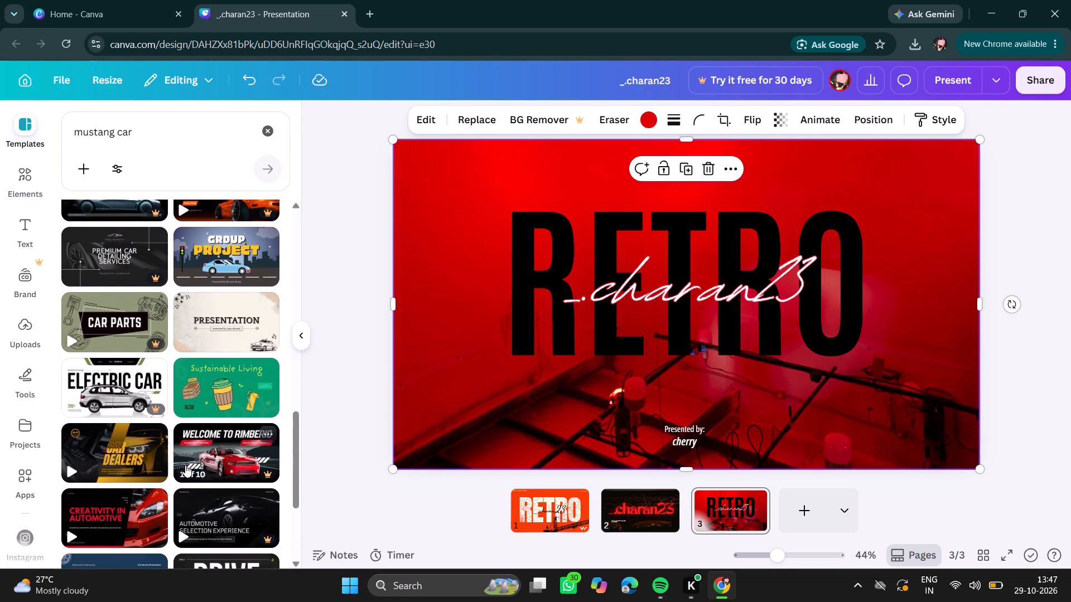
{"action": "scroll", "coordinate": [185, 465], "scroll_direction": "down", "scroll_amount": 5}
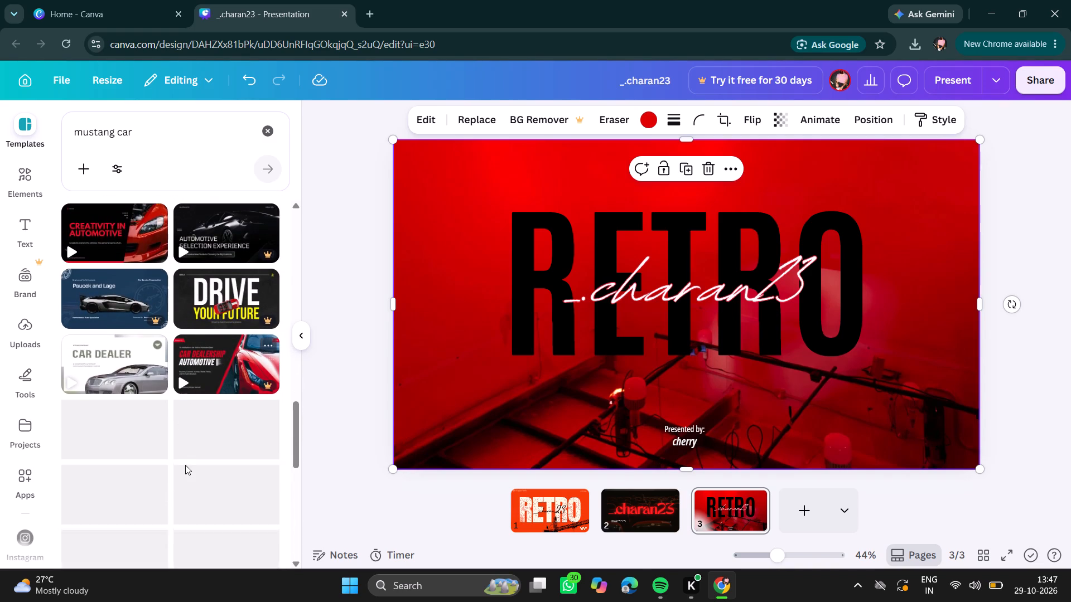
{"action": "scroll", "coordinate": [185, 465], "scroll_direction": "down", "scroll_amount": 2}
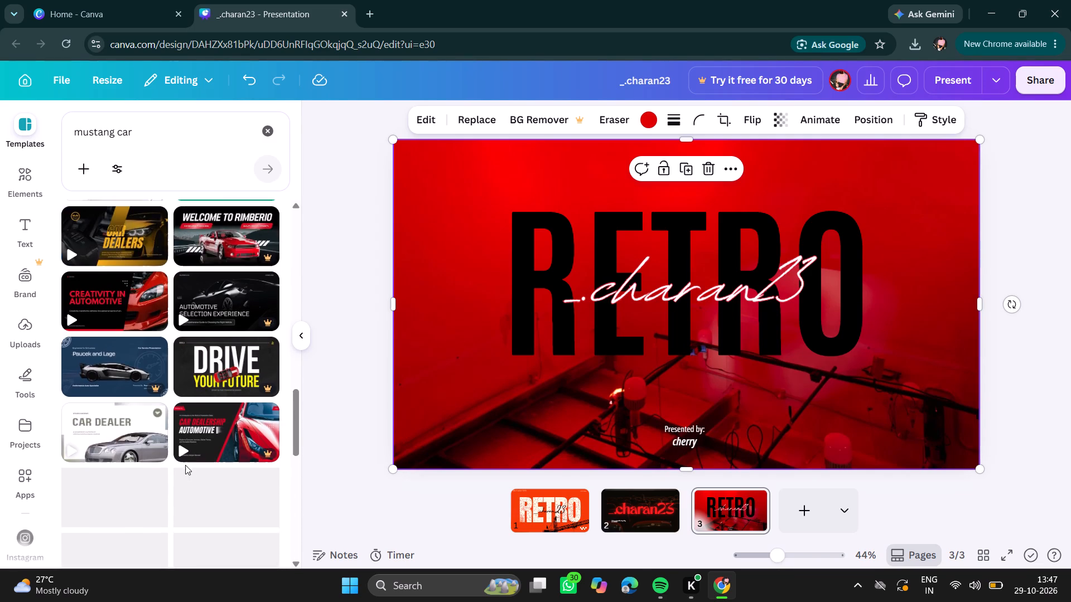
{"action": "scroll", "coordinate": [185, 465], "scroll_direction": "down", "scroll_amount": 1}
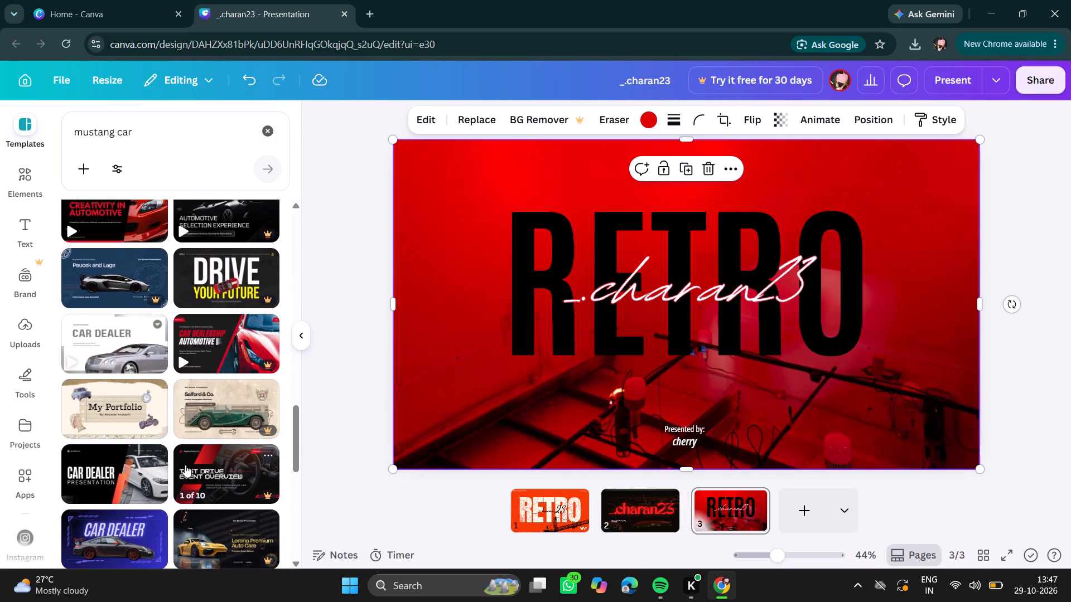
{"action": "scroll", "coordinate": [185, 465], "scroll_direction": "down", "scroll_amount": 2}
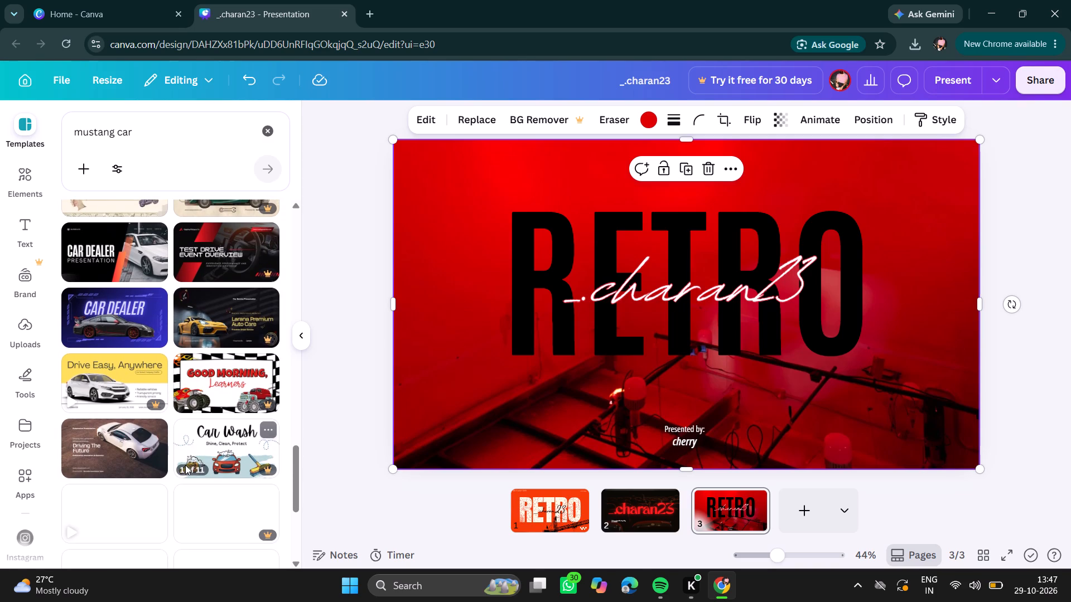
{"action": "scroll", "coordinate": [185, 465], "scroll_direction": "down", "scroll_amount": 1}
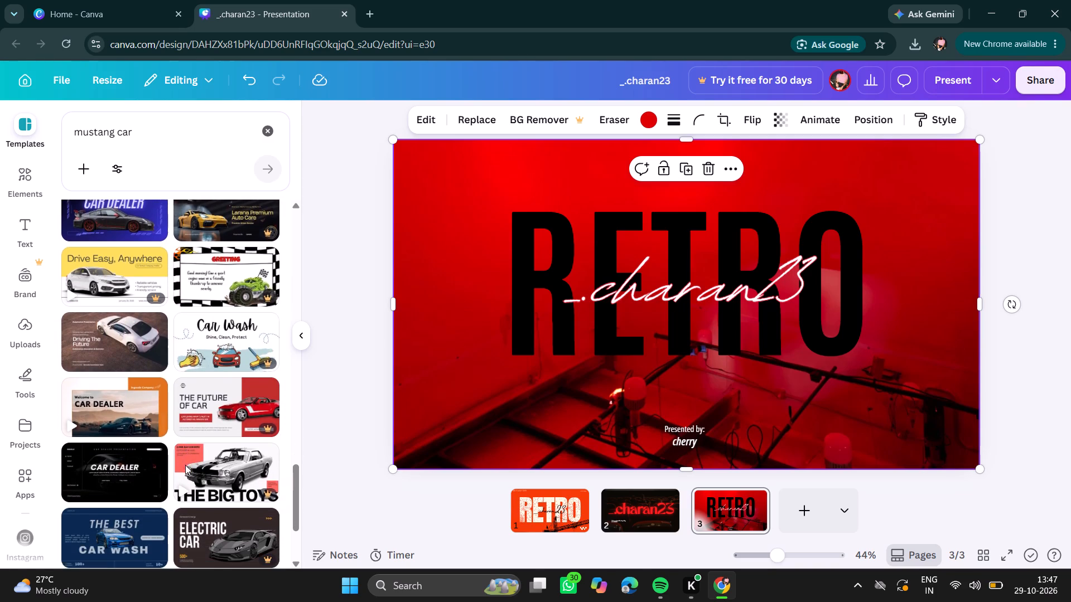
{"action": "scroll", "coordinate": [185, 465], "scroll_direction": "down", "scroll_amount": 3}
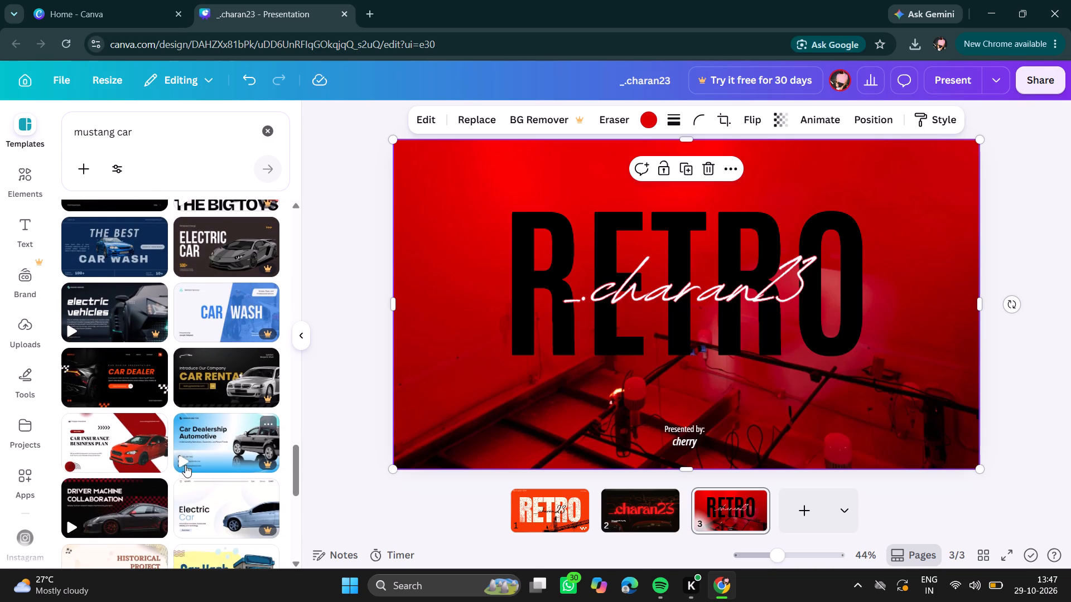
{"action": "scroll", "coordinate": [185, 465], "scroll_direction": "down", "scroll_amount": 2}
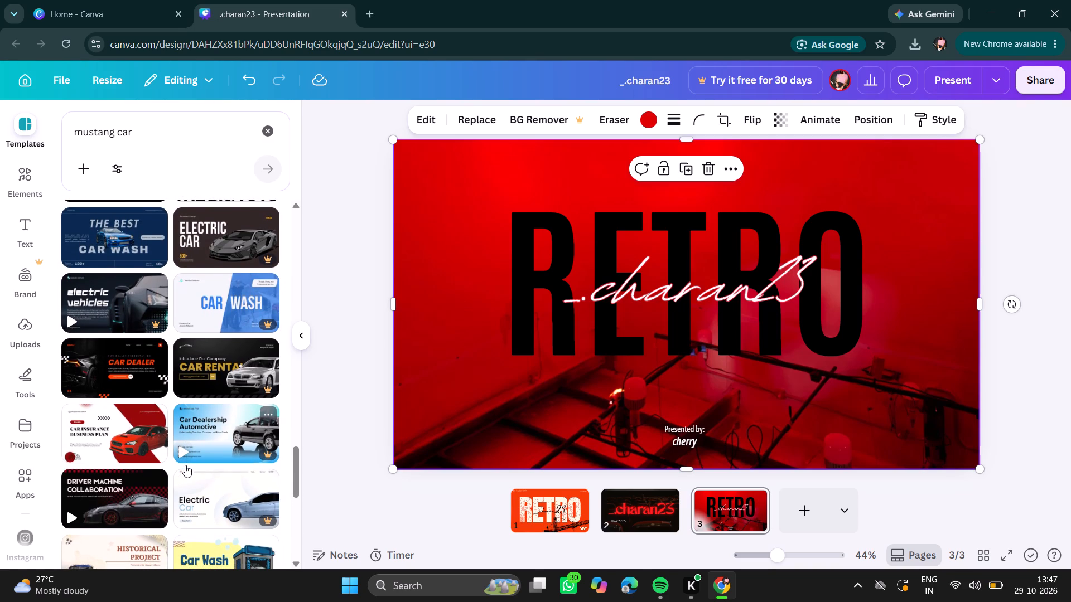
{"action": "scroll", "coordinate": [185, 465], "scroll_direction": "down", "scroll_amount": 2}
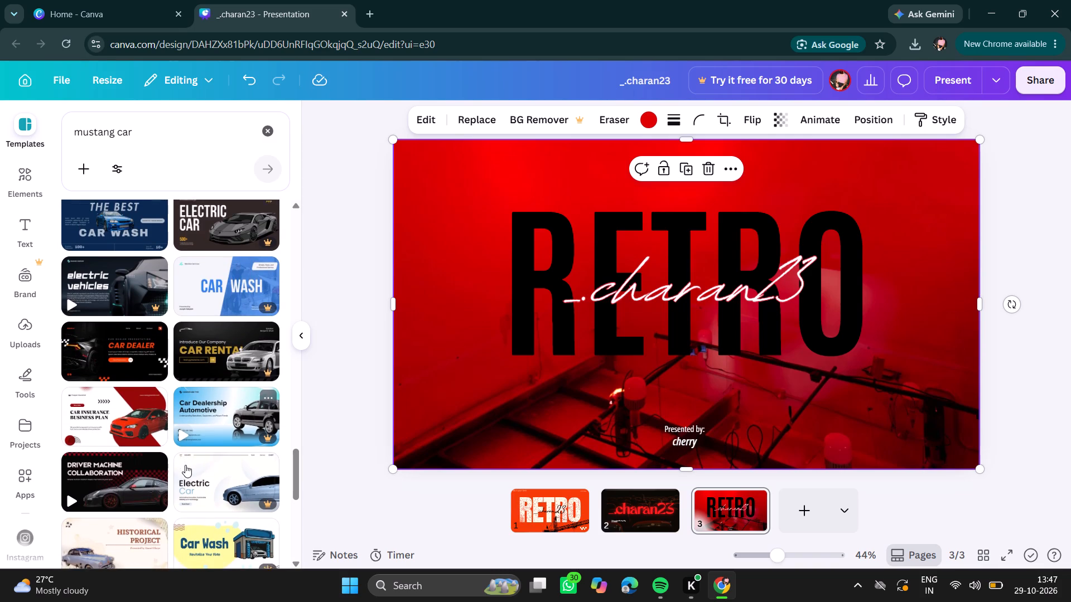
{"action": "scroll", "coordinate": [185, 465], "scroll_direction": "down", "scroll_amount": 1}
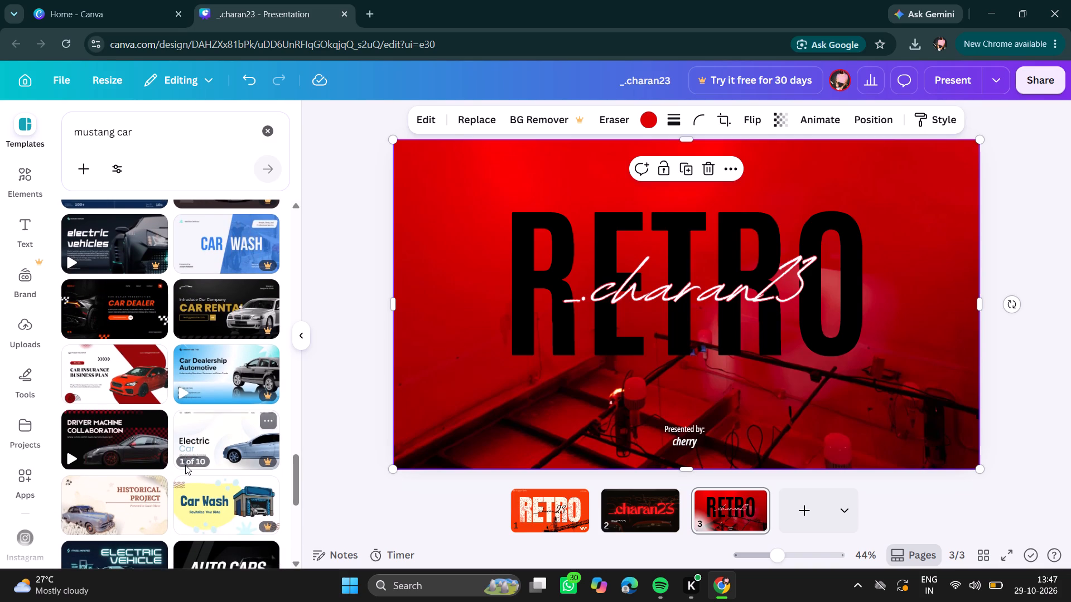
{"action": "scroll", "coordinate": [185, 465], "scroll_direction": "down", "scroll_amount": 4}
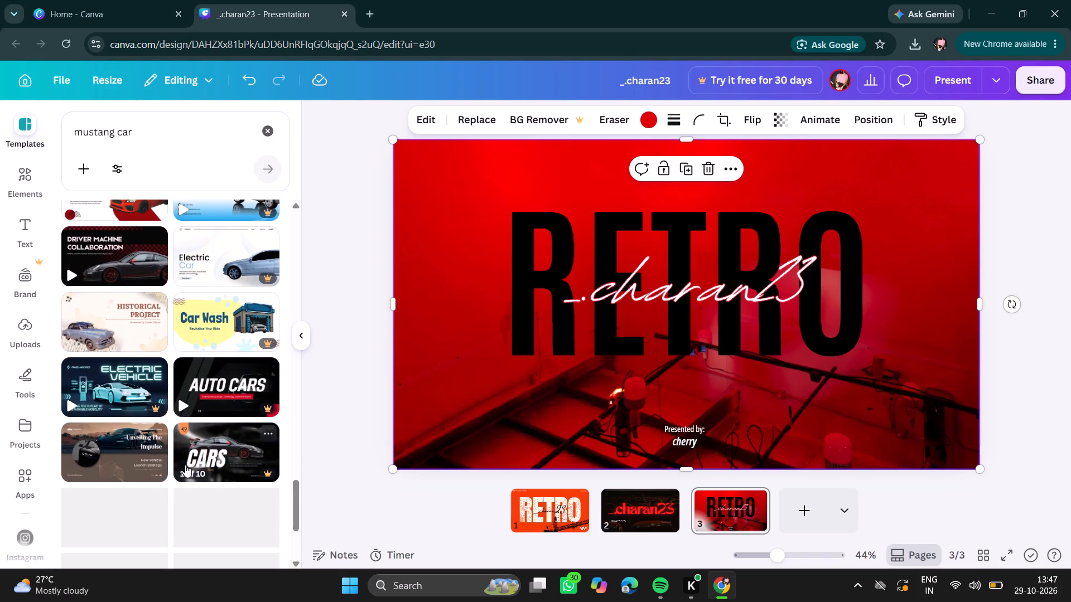
{"action": "scroll", "coordinate": [185, 465], "scroll_direction": "down", "scroll_amount": 2}
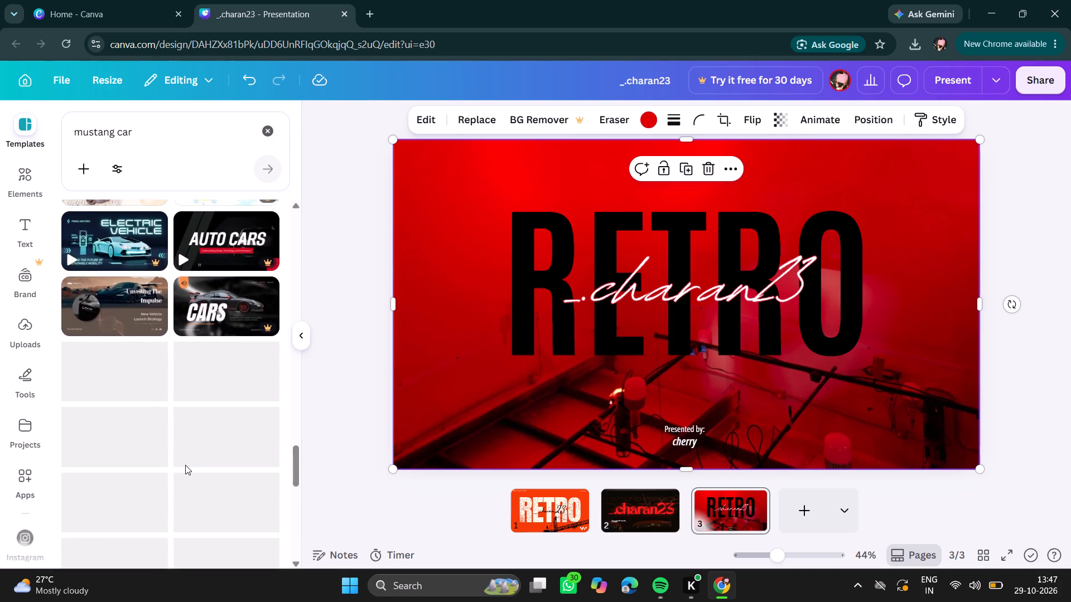
{"action": "scroll", "coordinate": [185, 465], "scroll_direction": "down", "scroll_amount": 3}
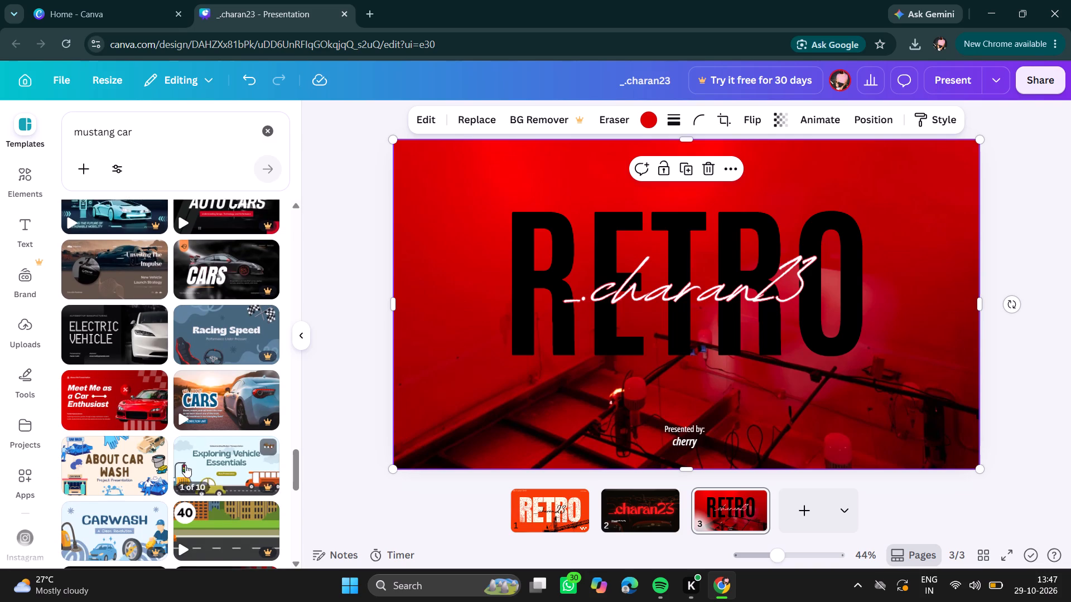
{"action": "scroll", "coordinate": [185, 465], "scroll_direction": "down", "scroll_amount": 1}
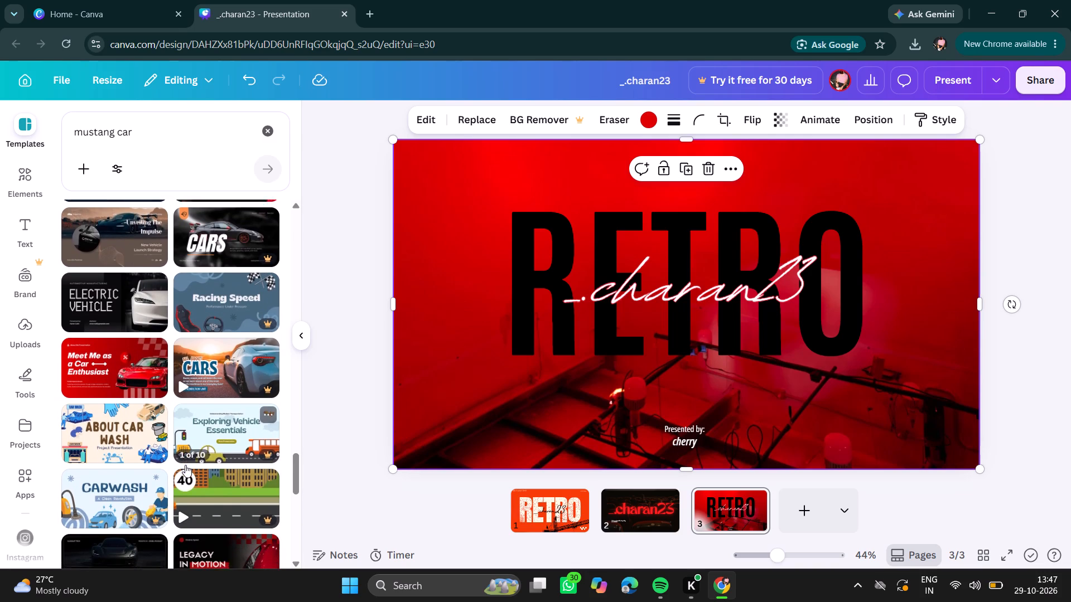
{"action": "scroll", "coordinate": [185, 465], "scroll_direction": "down", "scroll_amount": 2}
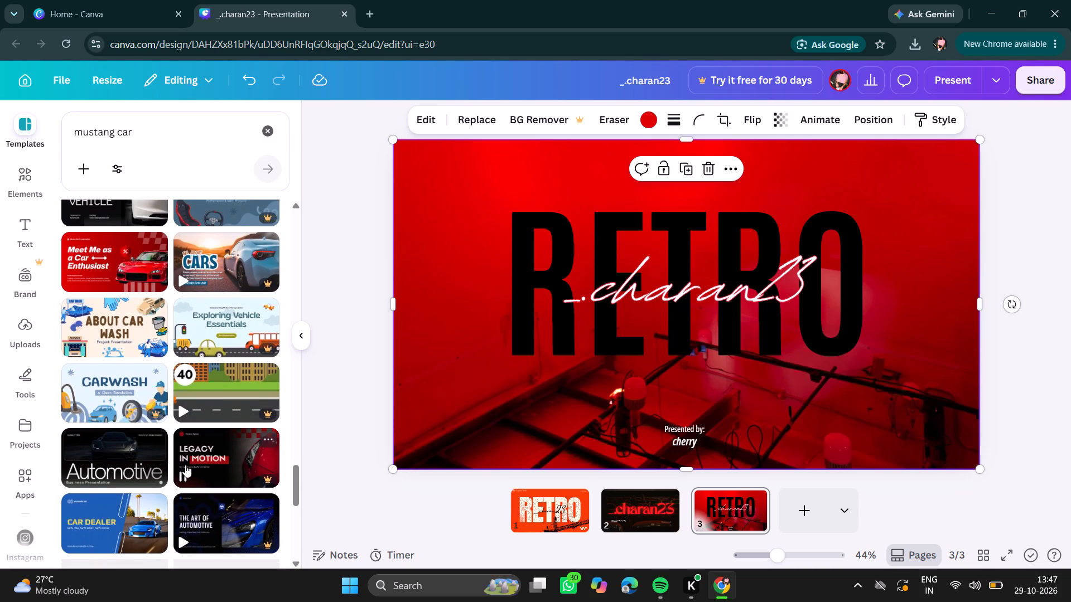
{"action": "scroll", "coordinate": [185, 465], "scroll_direction": "down", "scroll_amount": 4}
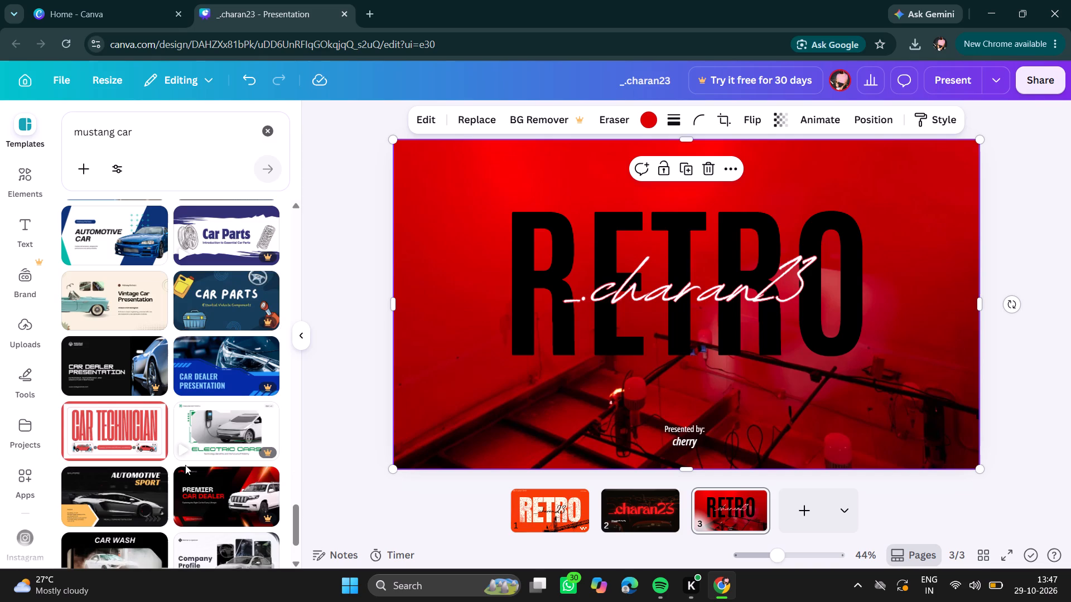
{"action": "scroll", "coordinate": [185, 465], "scroll_direction": "down", "scroll_amount": 2}
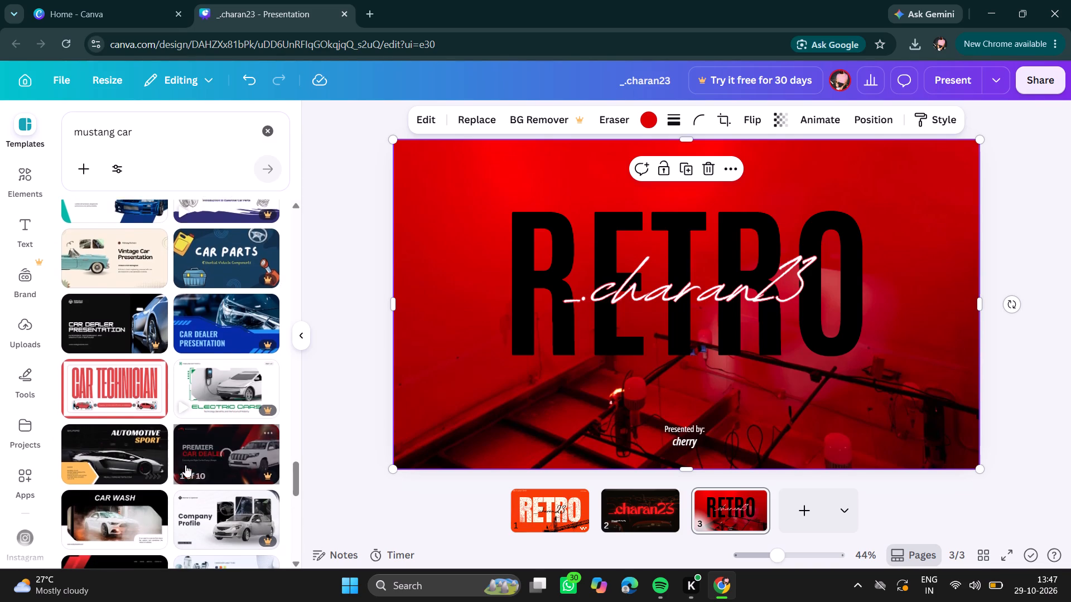
{"action": "scroll", "coordinate": [185, 465], "scroll_direction": "down", "scroll_amount": 4}
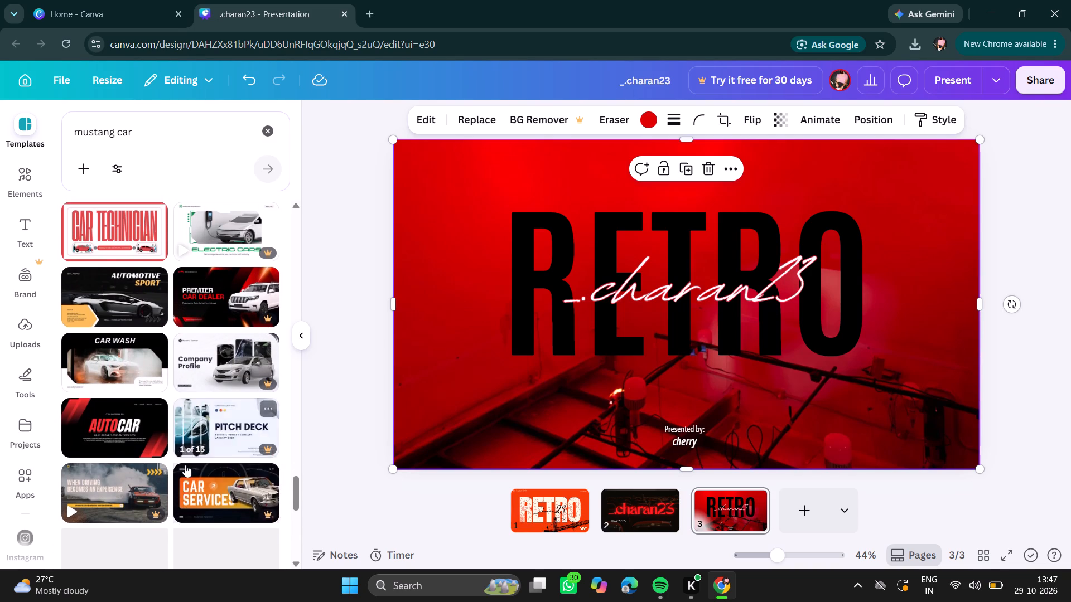
{"action": "scroll", "coordinate": [185, 465], "scroll_direction": "down", "scroll_amount": 1}
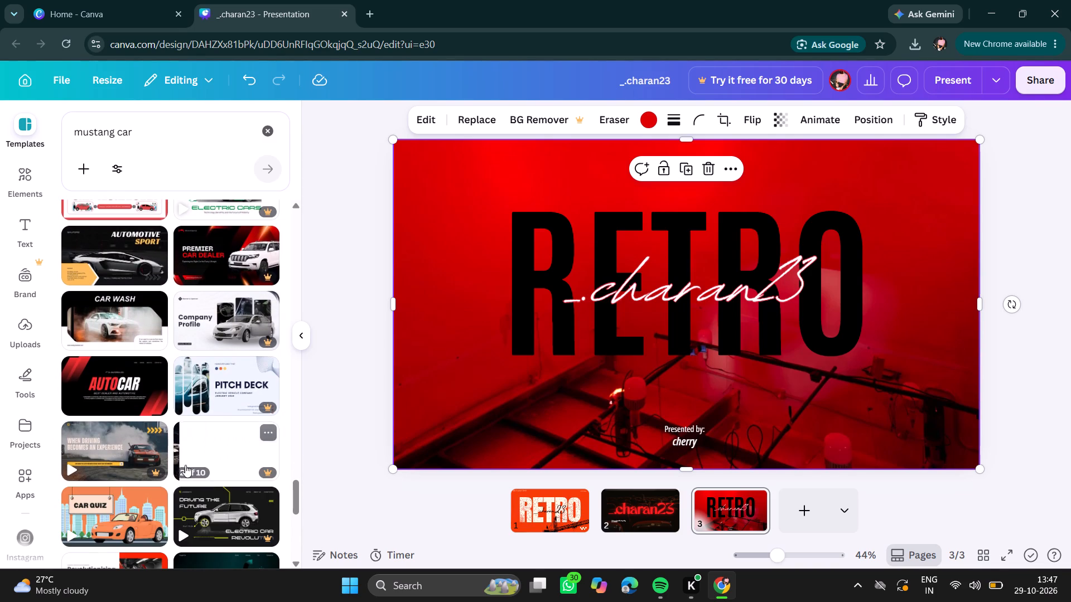
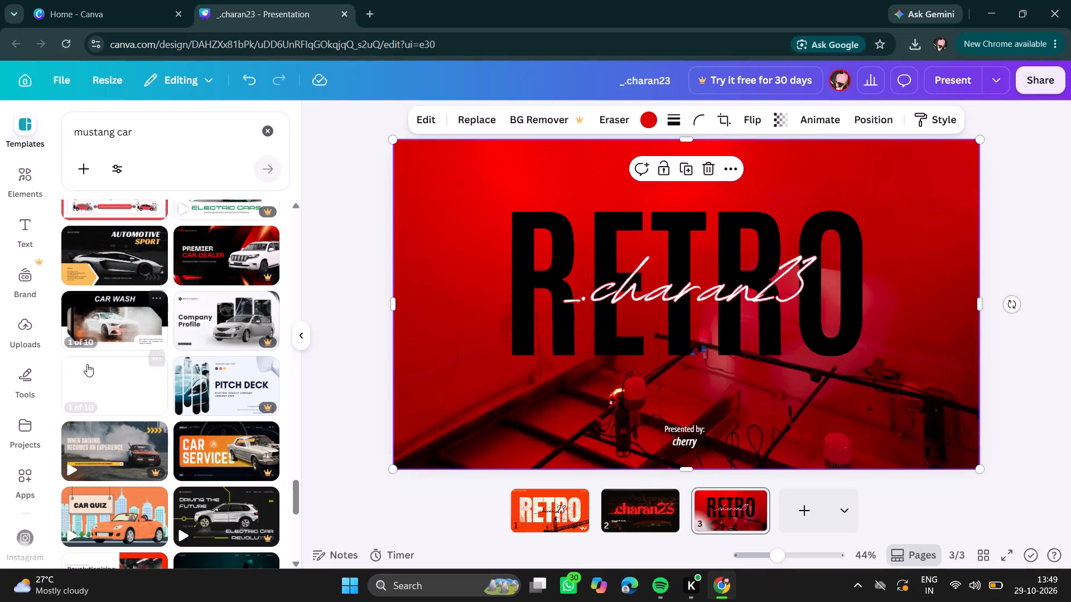
Search the design elements for "mustang car with red back ground".
{"action": "left_click", "coordinate": [28, 187]}
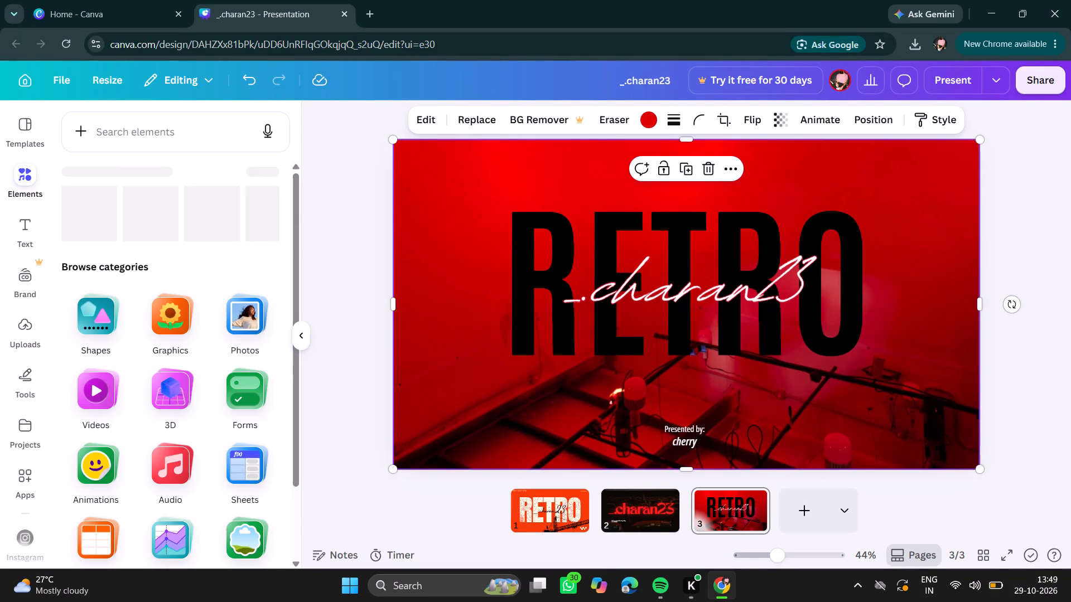
{"action": "left_click", "coordinate": [147, 135]}
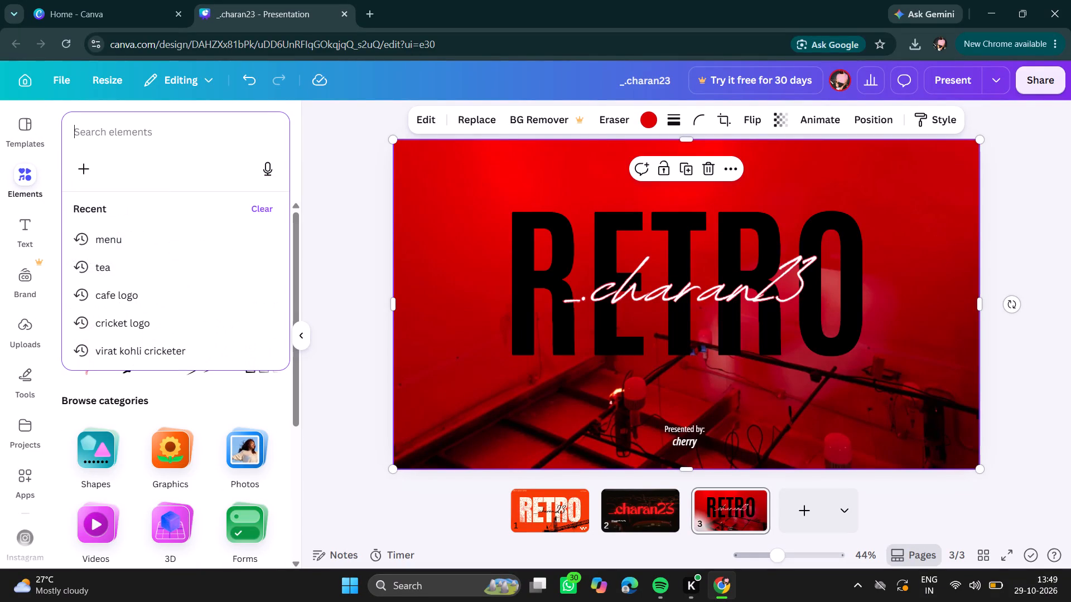
{"action": "type", "text": "ma"}
{"action": "key", "text": "s"}
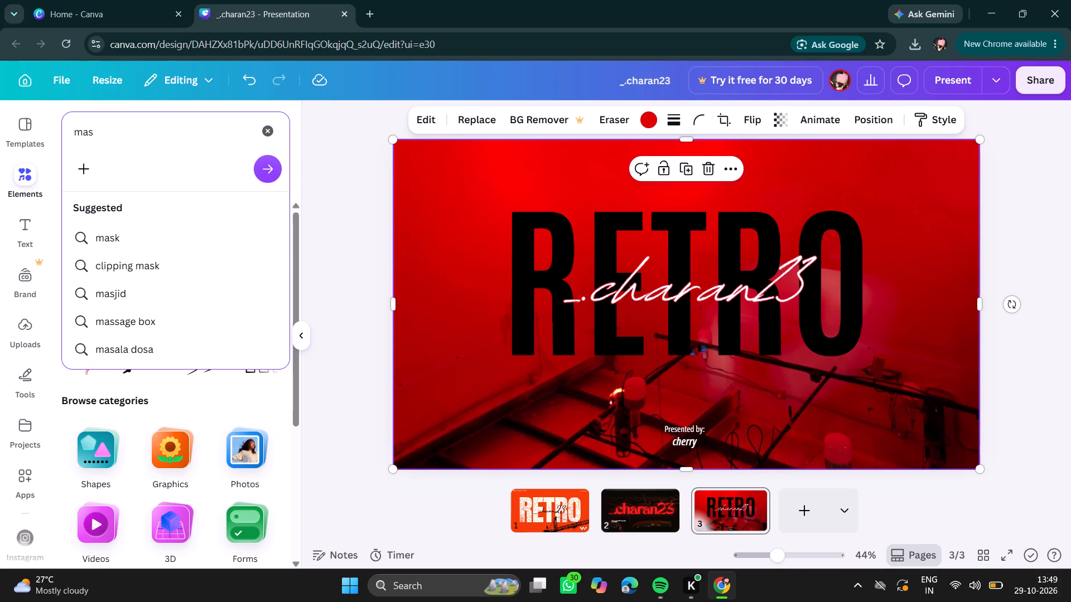
{"action": "key", "text": "BackSpace"}
{"action": "key", "text": "BackSpace"}
{"action": "type", "text": "ustag"}
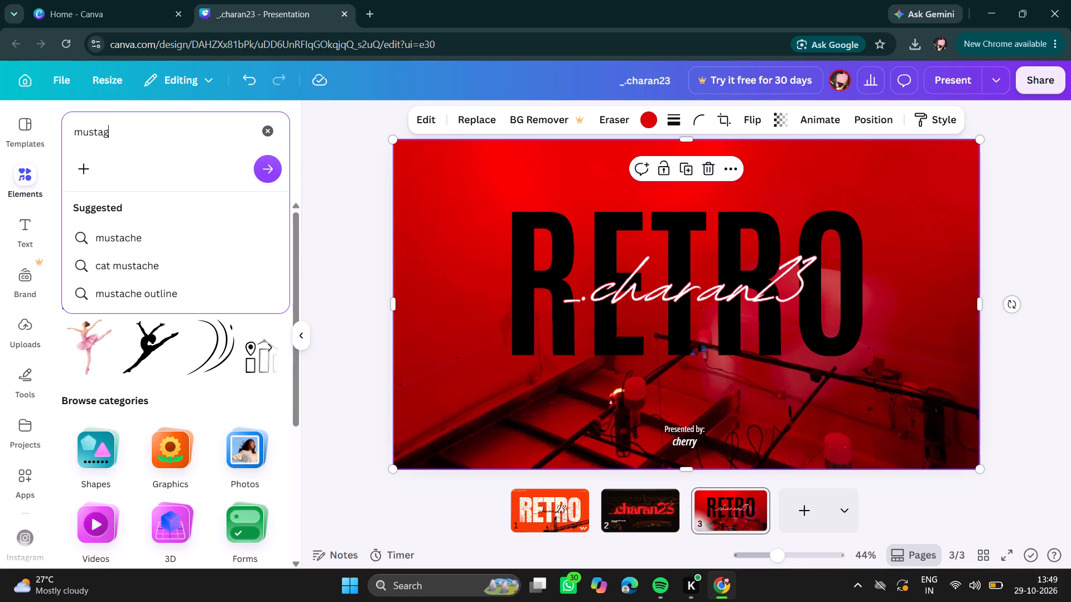
{"action": "key", "text": "BackSpace"}
{"action": "type", "text": "ng"}
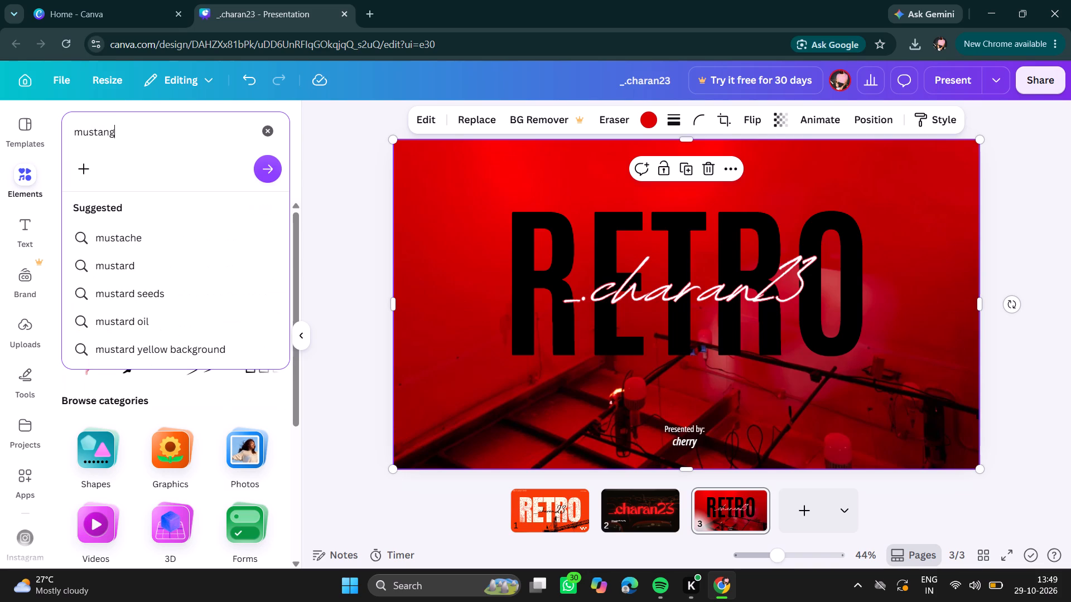
{"action": "key", "text": "space"}
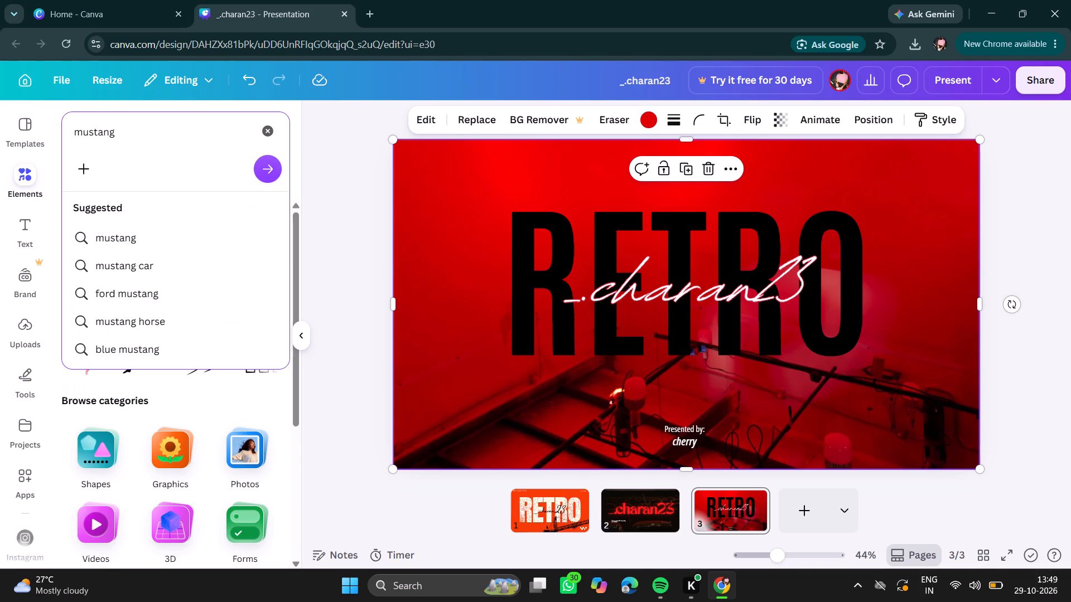
{"action": "type", "text": "car with"}
{"action": "key", "text": "space"}
{"action": "type", "text": "red"}
{"action": "key", "text": "space"}
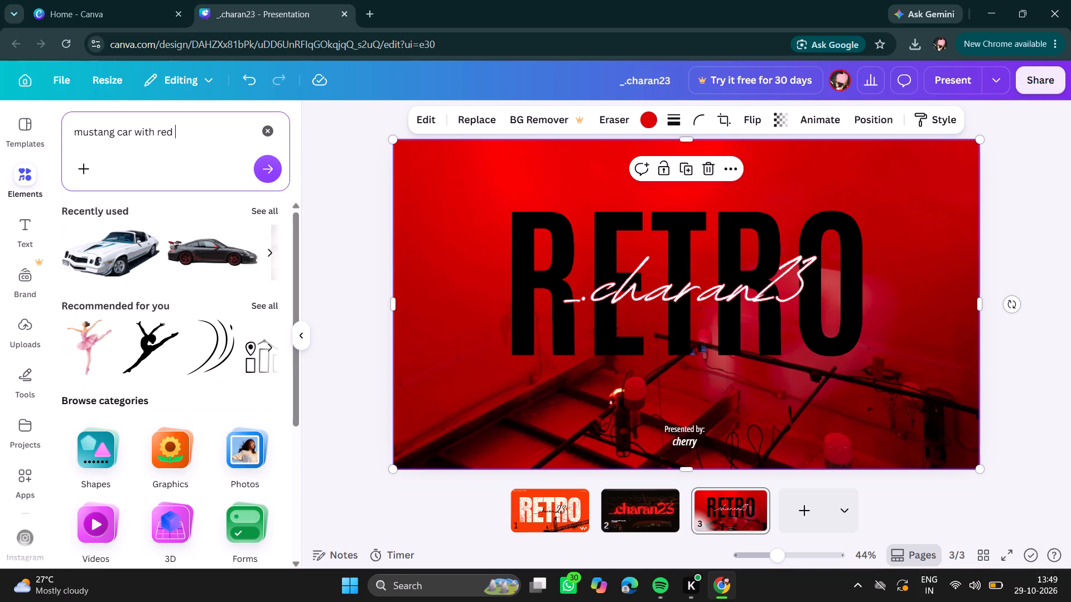
{"action": "type", "text": "back"}
{"action": "key", "text": "space"}
{"action": "type", "text": "ground"}
{"action": "left_click", "coordinate": [264, 177]}
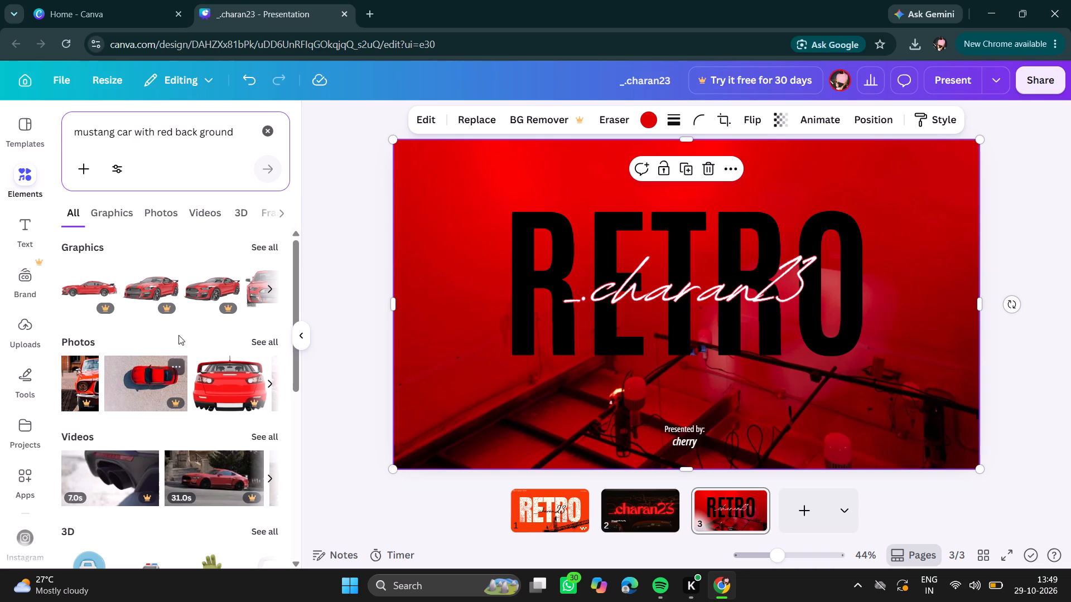
Browse the element results, narrow them to photos, and examine the mustang pictures for a suitable page background.
{"action": "scroll", "coordinate": [175, 412], "scroll_direction": "down", "scroll_amount": 3}
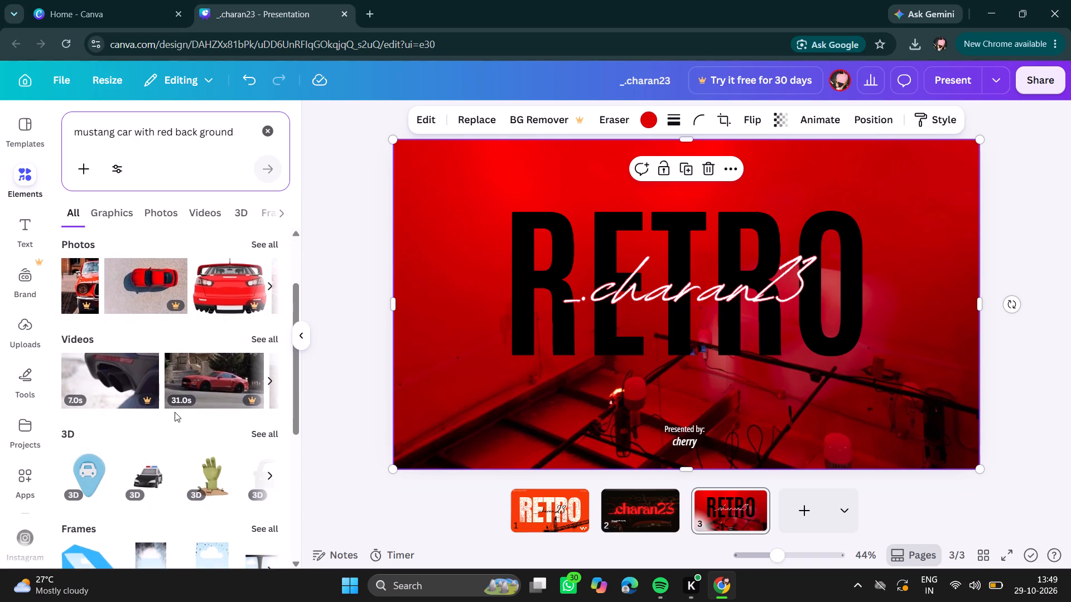
{"action": "scroll", "coordinate": [175, 412], "scroll_direction": "down", "scroll_amount": 4}
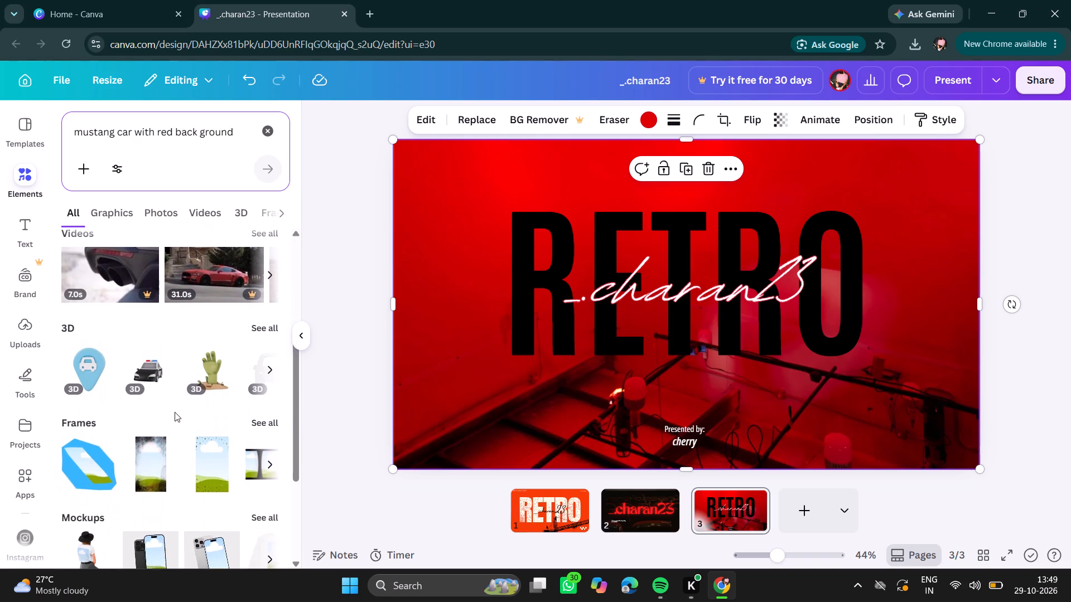
{"action": "scroll", "coordinate": [175, 412], "scroll_direction": "right", "scroll_amount": 1}
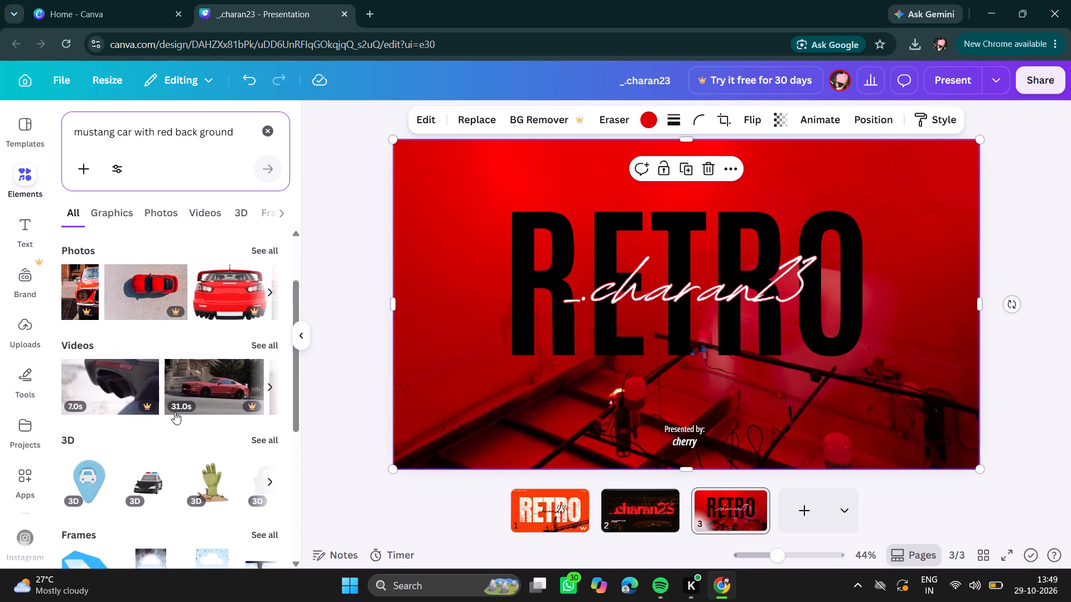
{"action": "scroll", "coordinate": [175, 412], "scroll_direction": "up", "scroll_amount": 1}
{"action": "scroll", "coordinate": [181, 366], "scroll_direction": "up", "scroll_amount": 3}
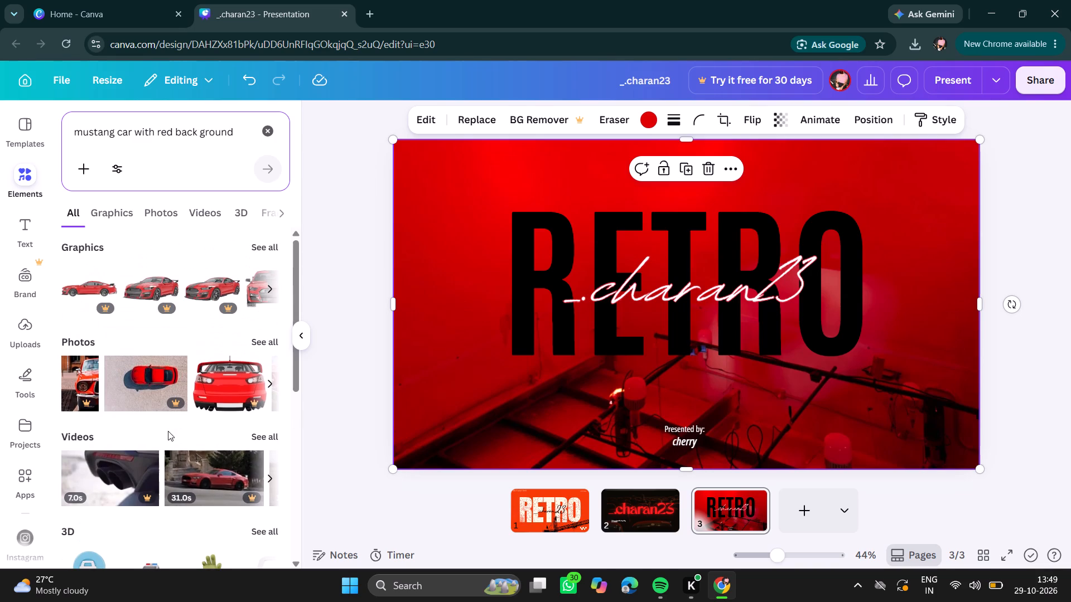
{"action": "left_click", "coordinate": [161, 208]}
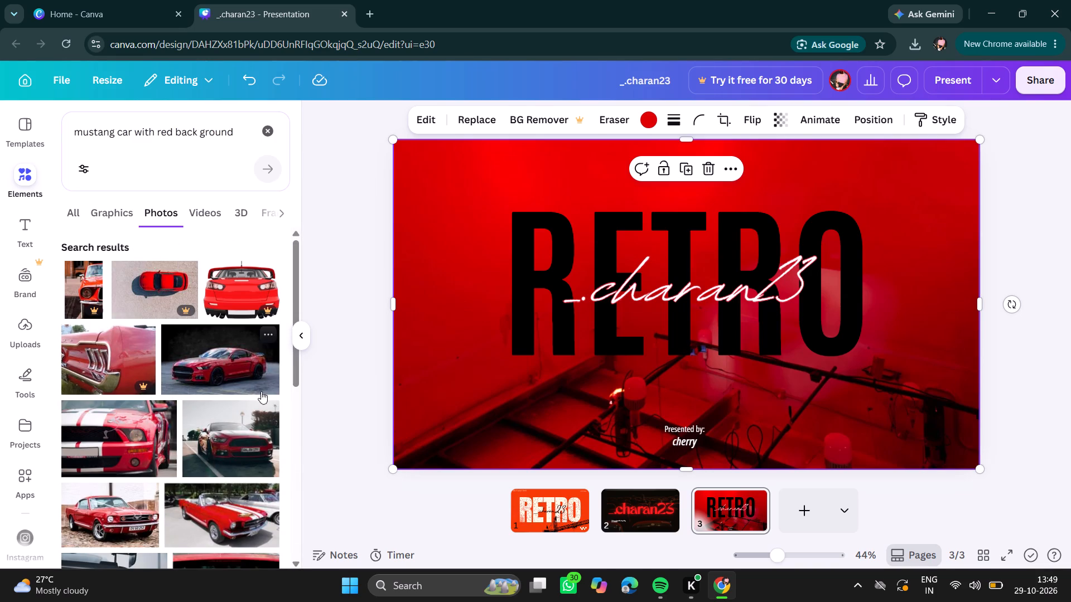
{"action": "scroll", "coordinate": [222, 461], "scroll_direction": "down", "scroll_amount": 1}
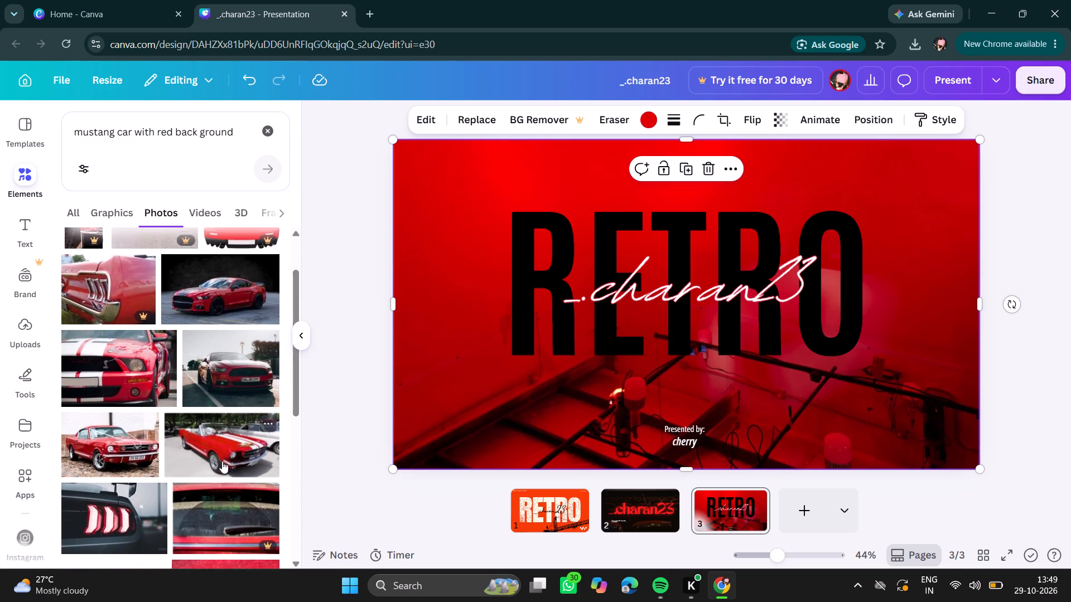
{"action": "scroll", "coordinate": [222, 461], "scroll_direction": "down", "scroll_amount": 2}
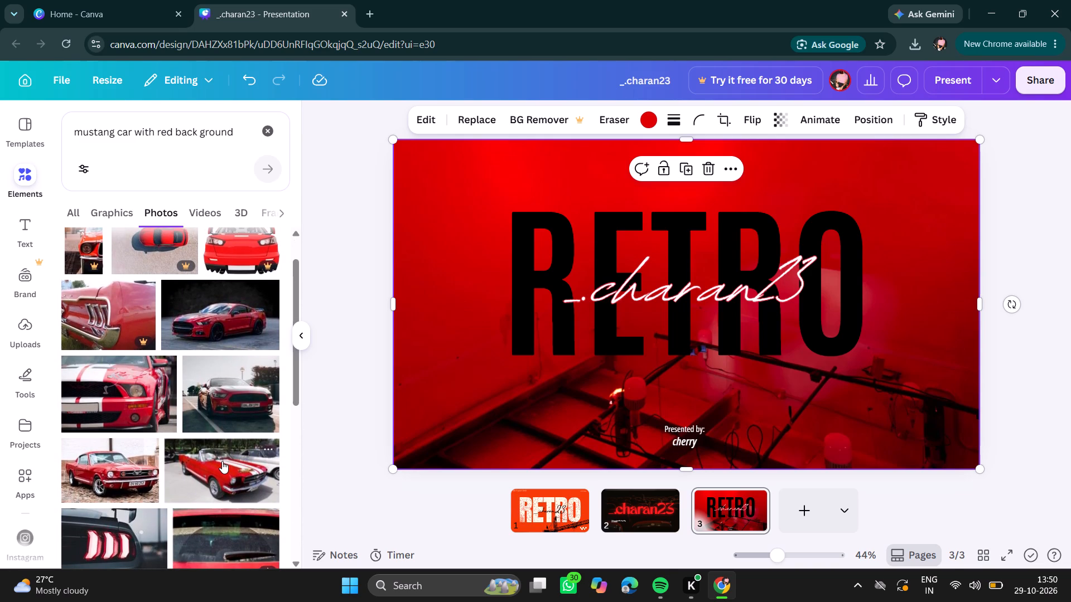
{"action": "scroll", "coordinate": [222, 461], "scroll_direction": "down", "scroll_amount": 2}
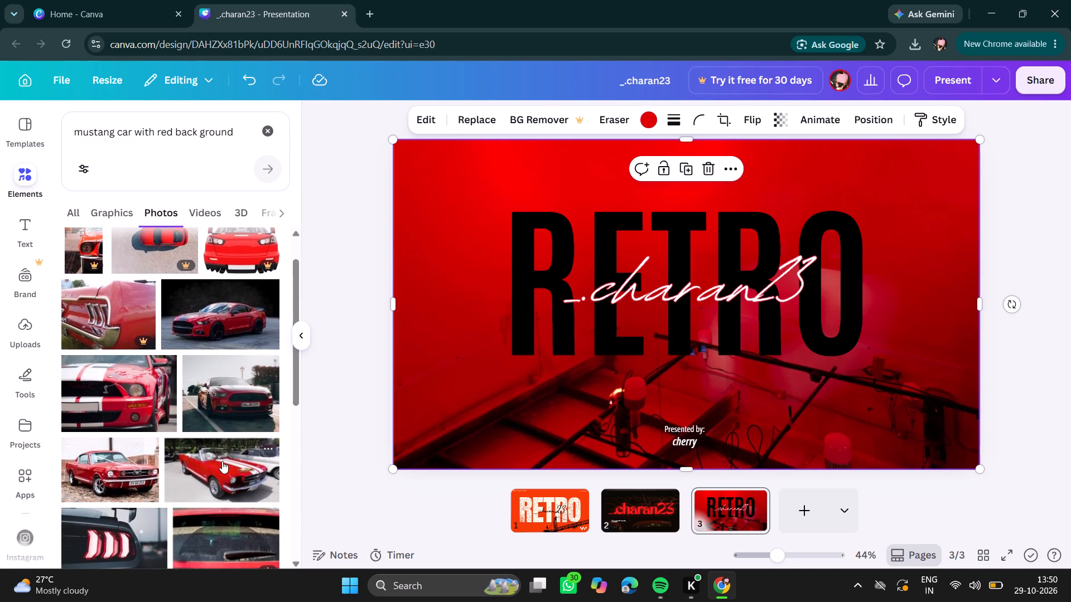
{"action": "scroll", "coordinate": [222, 461], "scroll_direction": "down", "scroll_amount": 3}
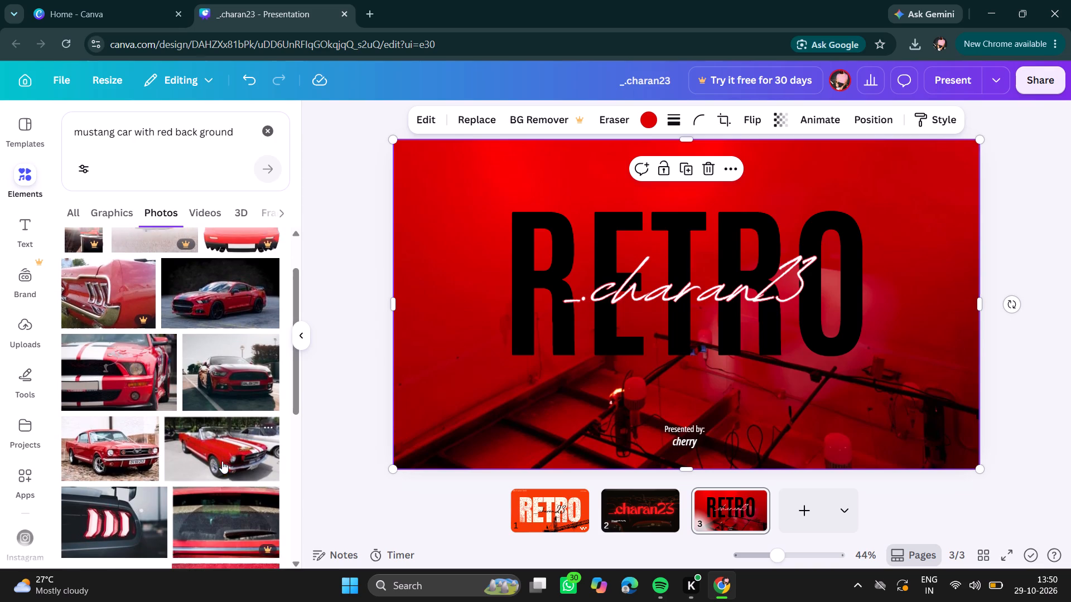
{"action": "scroll", "coordinate": [222, 461], "scroll_direction": "down", "scroll_amount": 2}
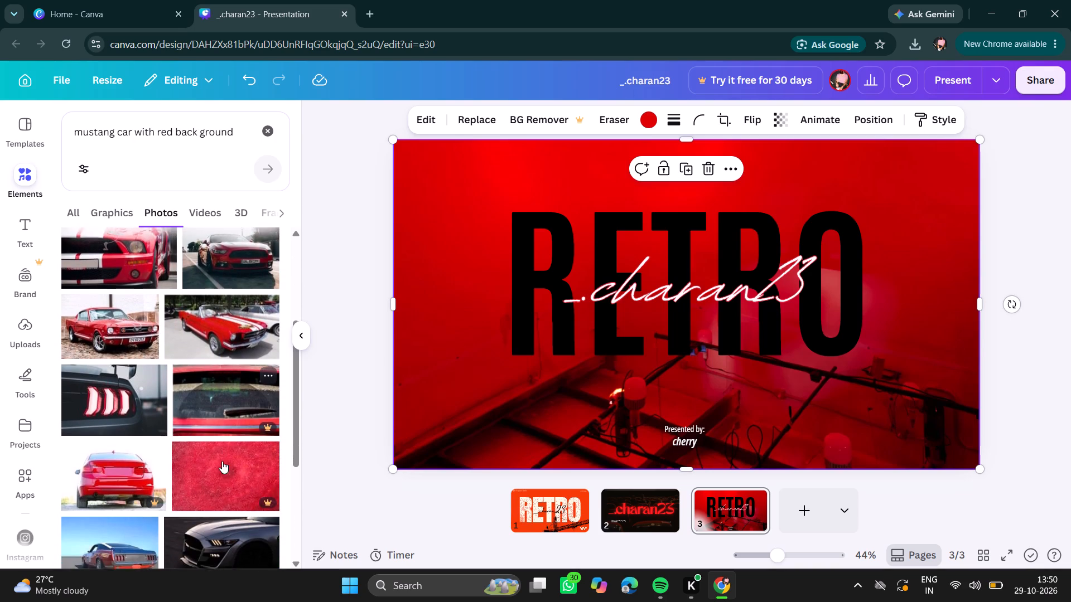
{"action": "scroll", "coordinate": [222, 461], "scroll_direction": "down", "scroll_amount": 2}
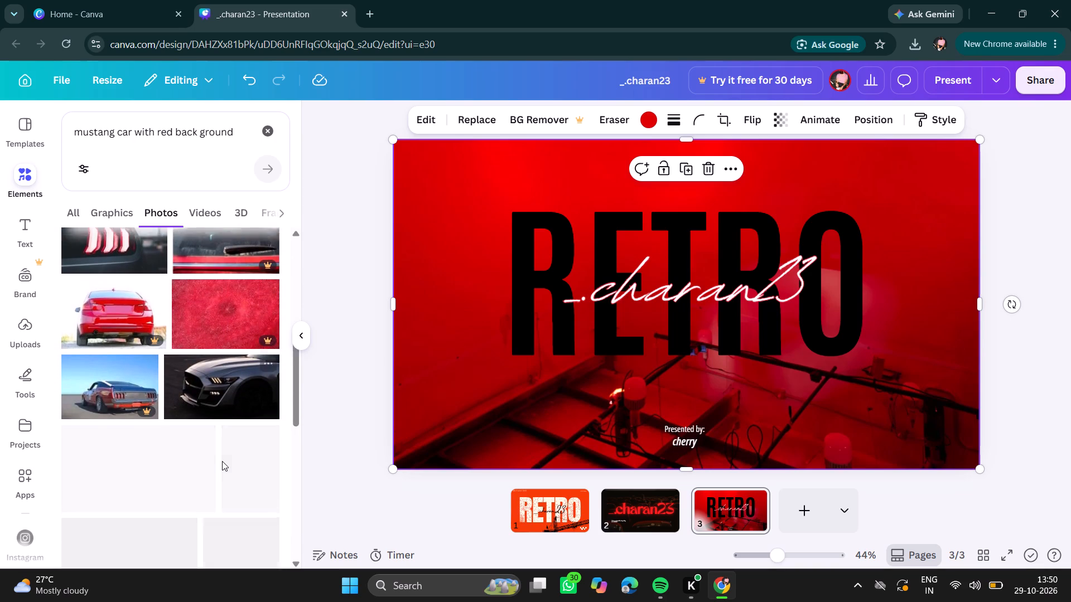
{"action": "scroll", "coordinate": [222, 461], "scroll_direction": "down", "scroll_amount": 2}
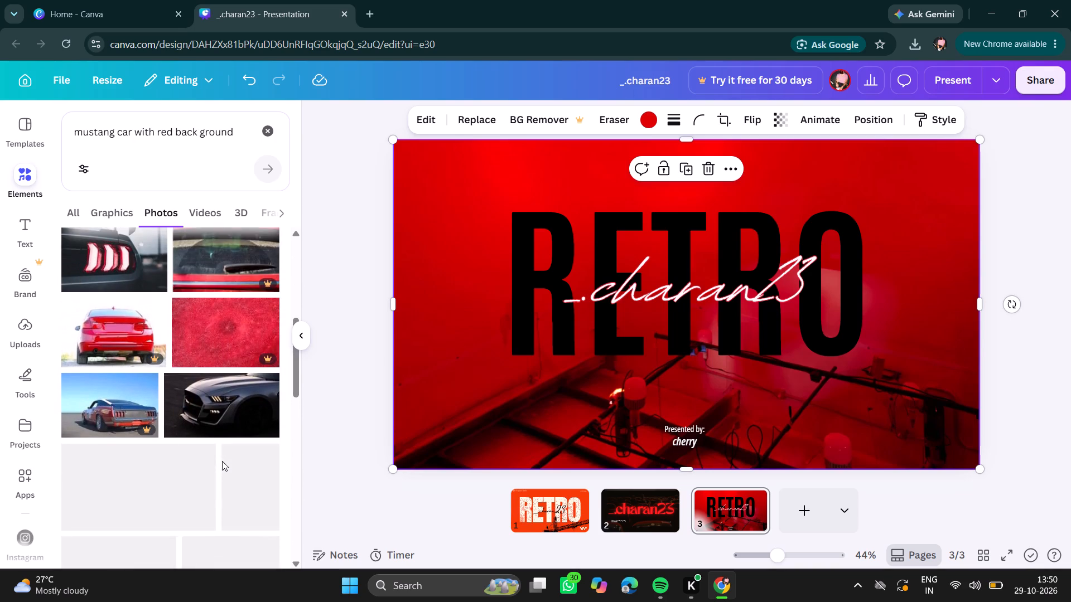
{"action": "scroll", "coordinate": [222, 461], "scroll_direction": "down", "scroll_amount": 2}
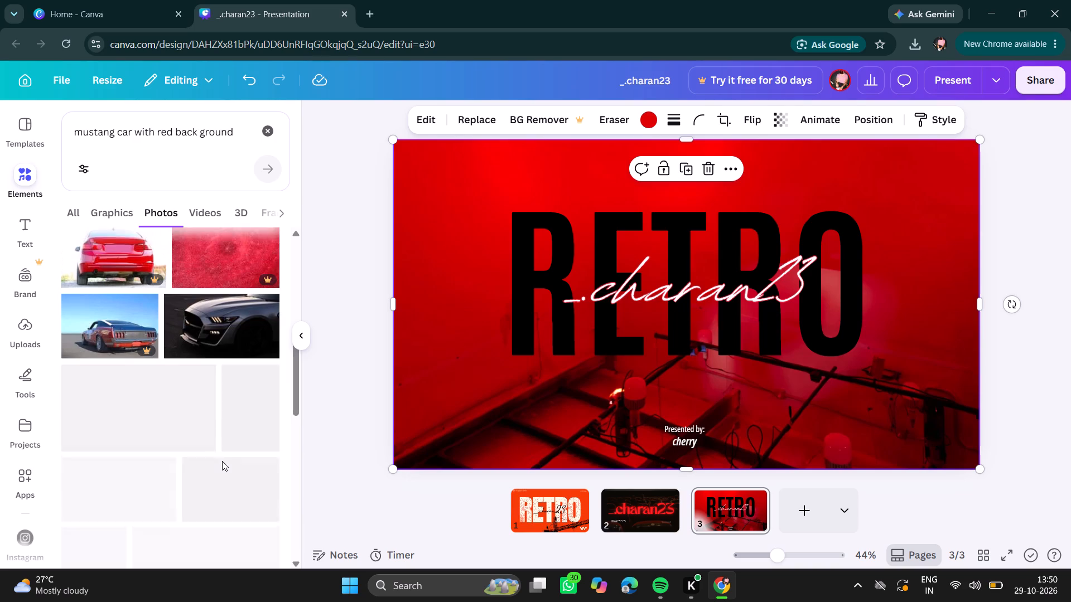
{"action": "scroll", "coordinate": [222, 461], "scroll_direction": "up", "scroll_amount": 3}
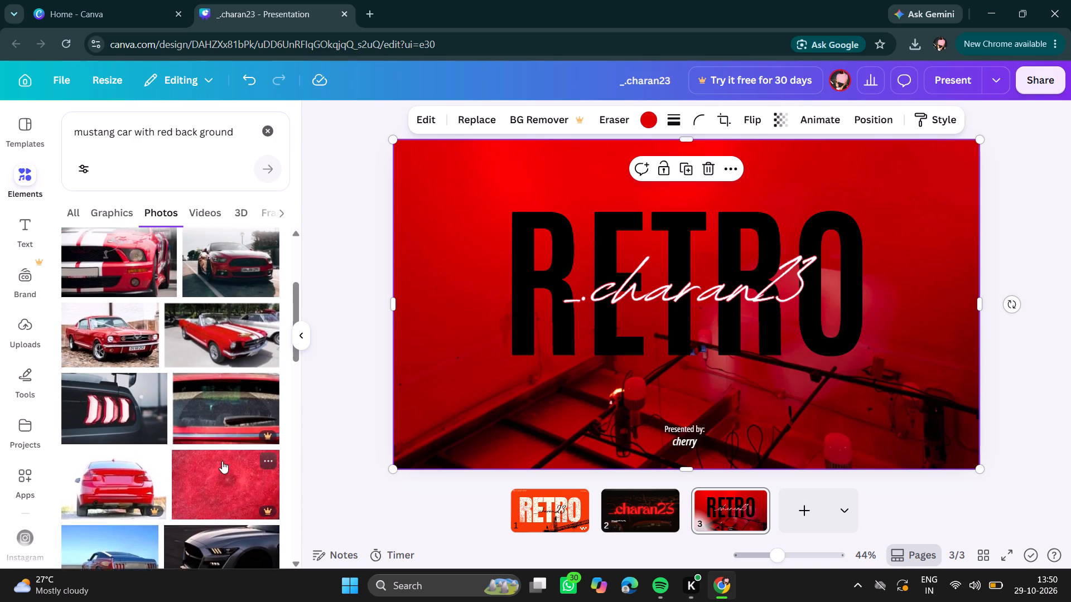
{"action": "scroll", "coordinate": [222, 461], "scroll_direction": "up", "scroll_amount": 2}
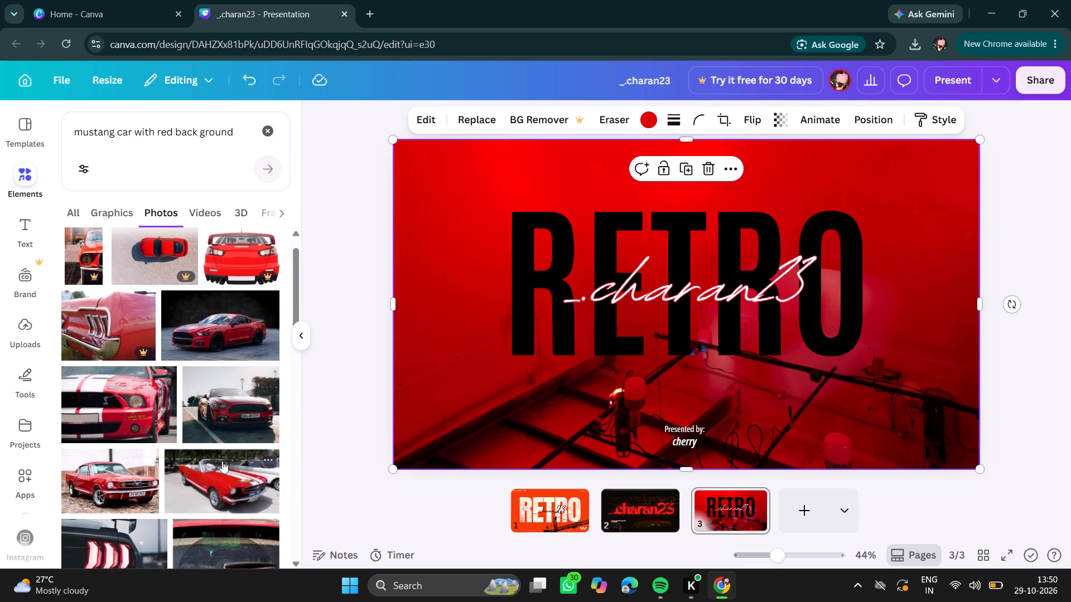
Select page 3's red background photo for replacement and search the replacement photos for "mustang car".
{"action": "left_click", "coordinate": [463, 276]}
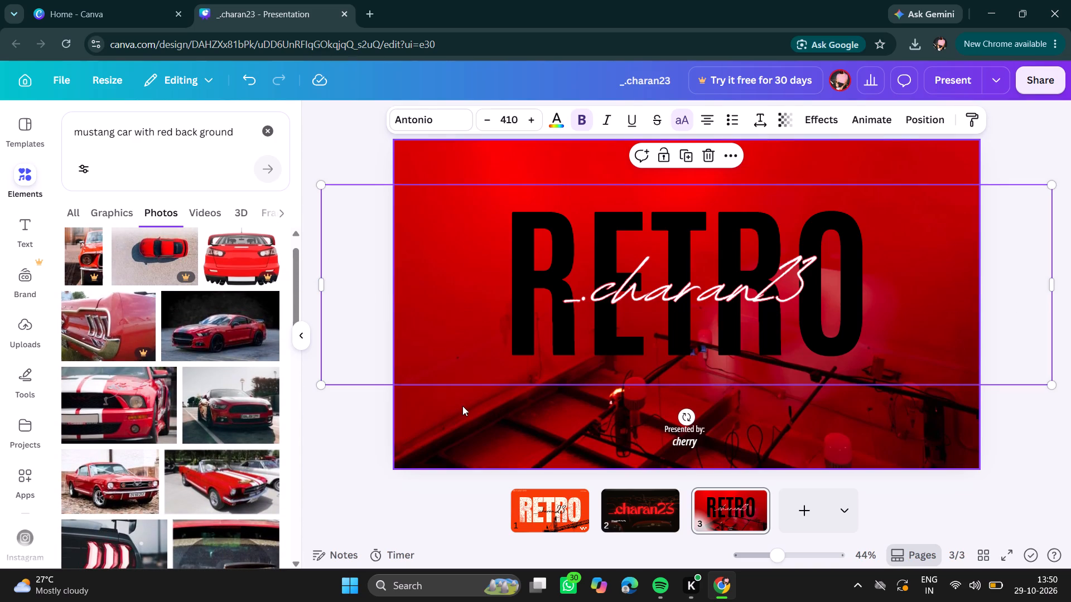
{"action": "left_click", "coordinate": [462, 406]}
{"action": "left_click", "coordinate": [478, 113]}
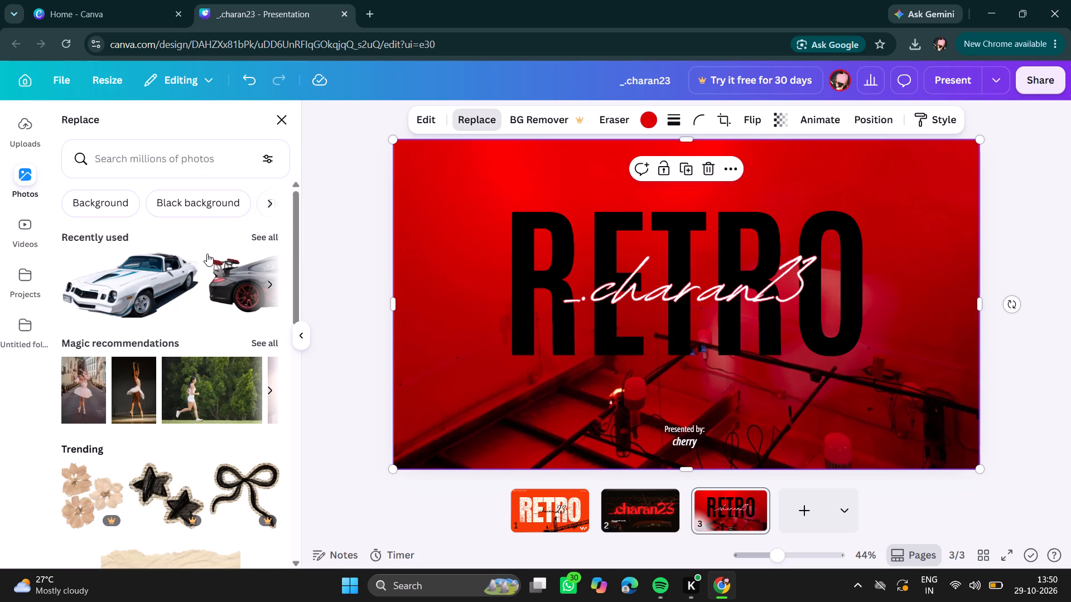
{"action": "left_click", "coordinate": [150, 144]}
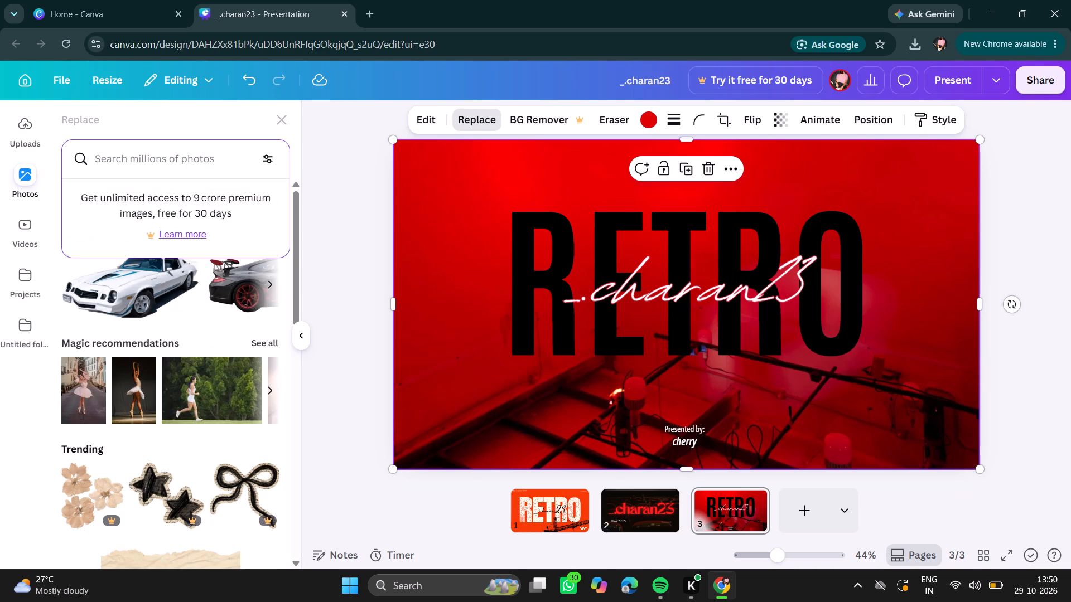
{"action": "type", "text": "mas"}
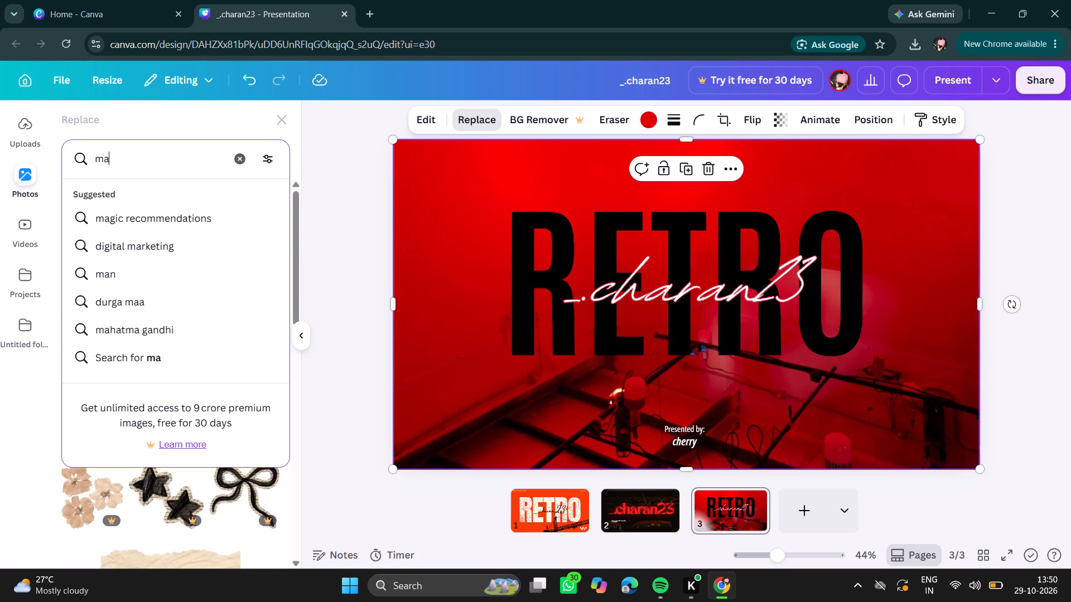
{"action": "key", "text": "BackSpace"}
{"action": "key", "text": "BackSpace"}
{"action": "type", "text": "ustang"}
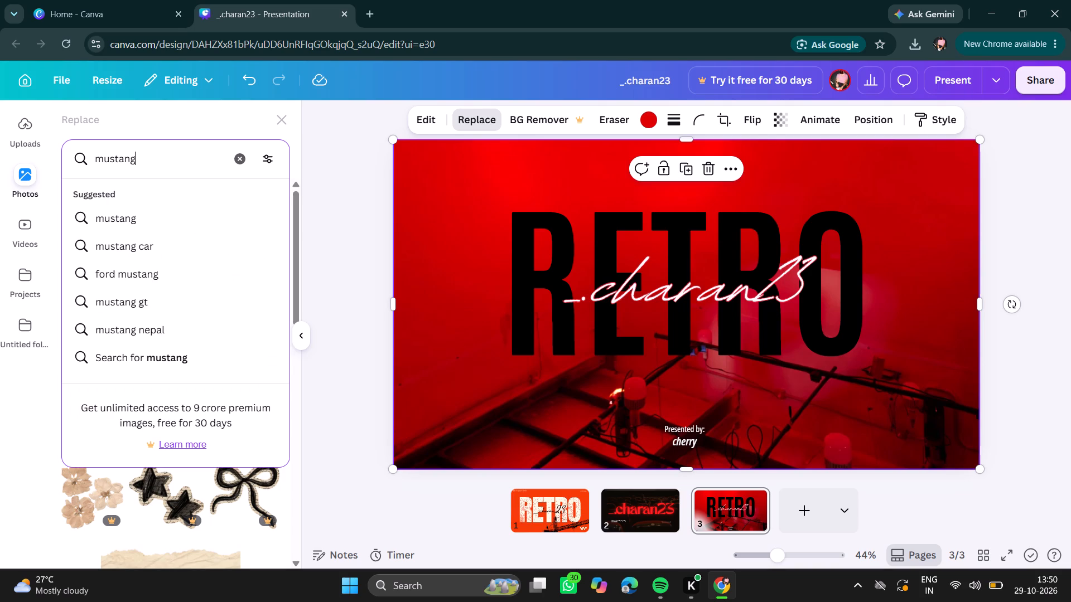
{"action": "key", "text": "space"}
{"action": "type", "text": "catr"}
{"action": "key", "text": "space"}
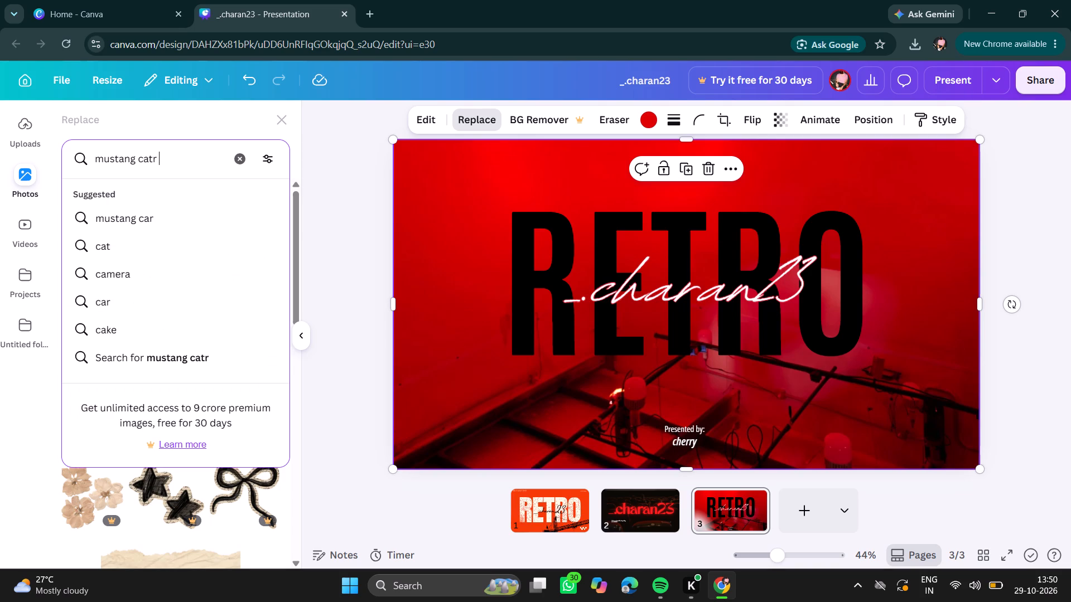
{"action": "key", "text": "BackSpace"}
{"action": "key", "text": "BackSpace"}
{"action": "key", "text": "BackSpace"}
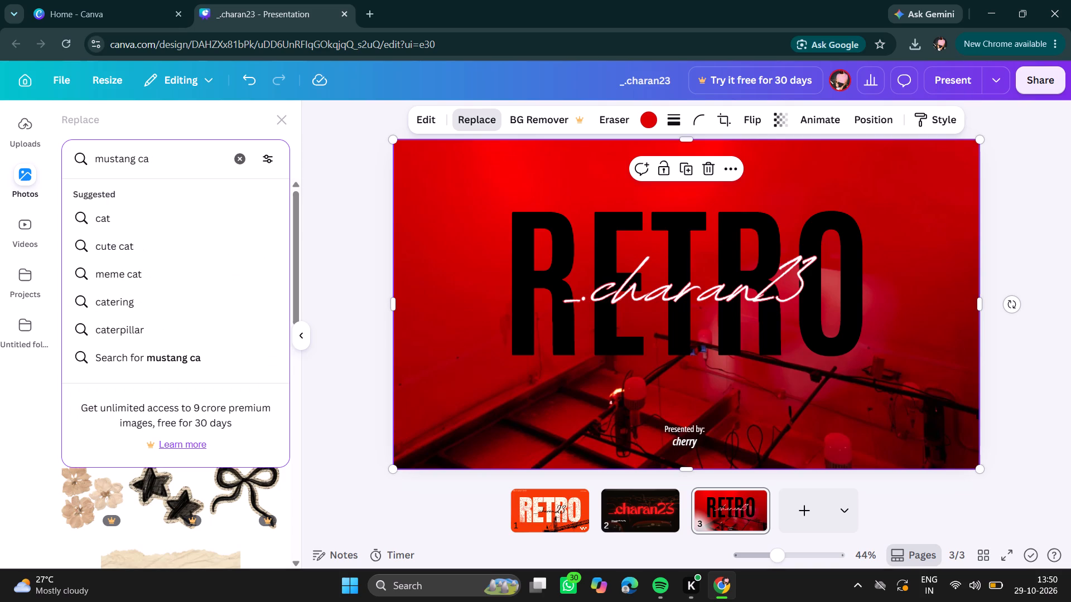
{"action": "key", "text": "r"}
{"action": "key", "text": "Return"}
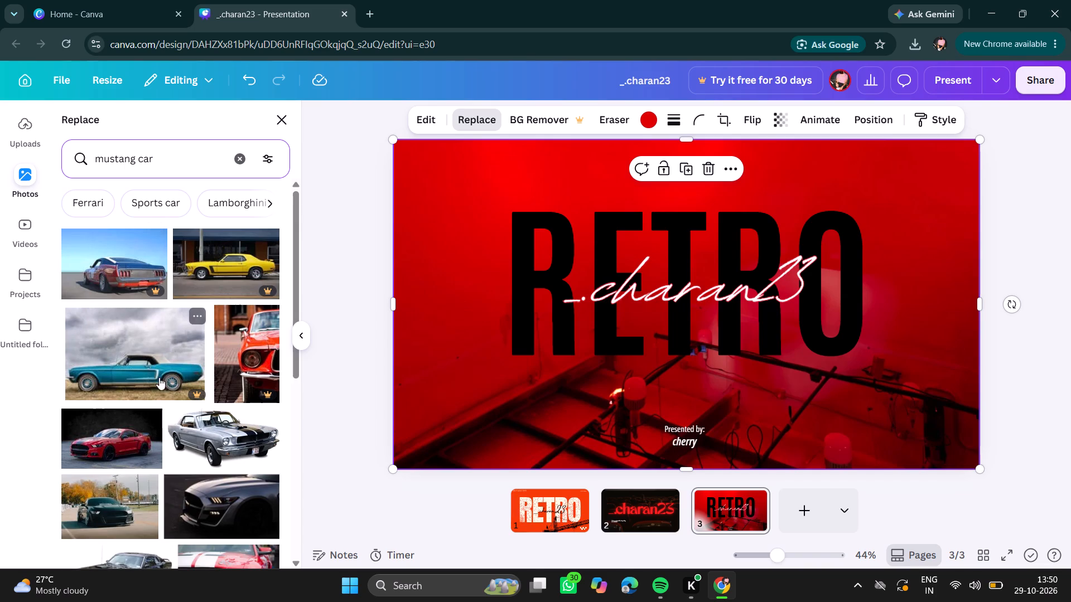
Replace page 3's background with the photo of a red Mustang with black stripes against a dark backdrop.
{"action": "scroll", "coordinate": [160, 411], "scroll_direction": "down", "scroll_amount": 2}
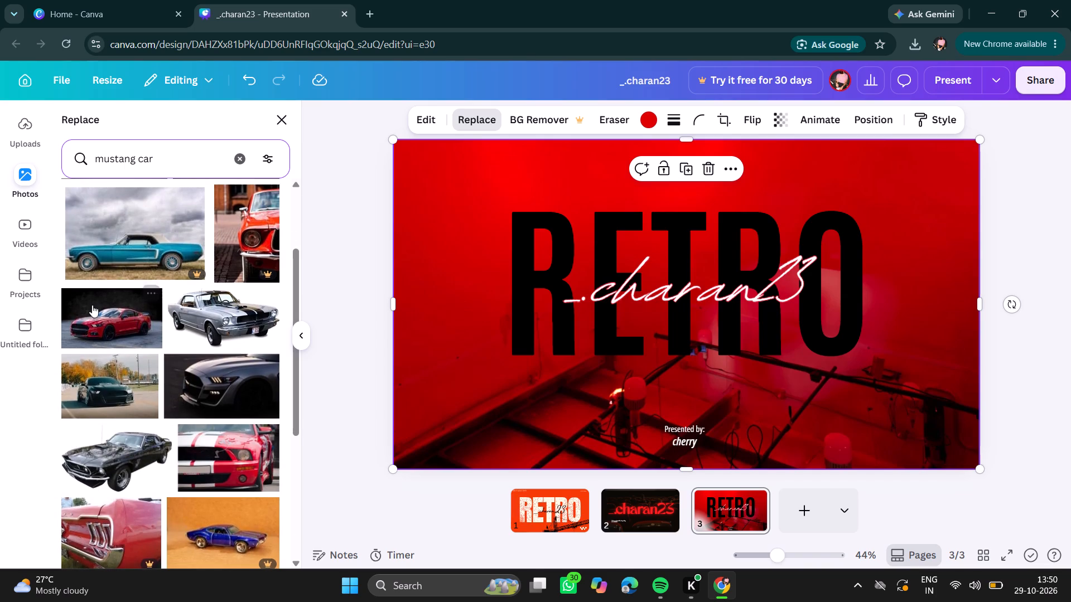
{"action": "left_click", "coordinate": [93, 309]}
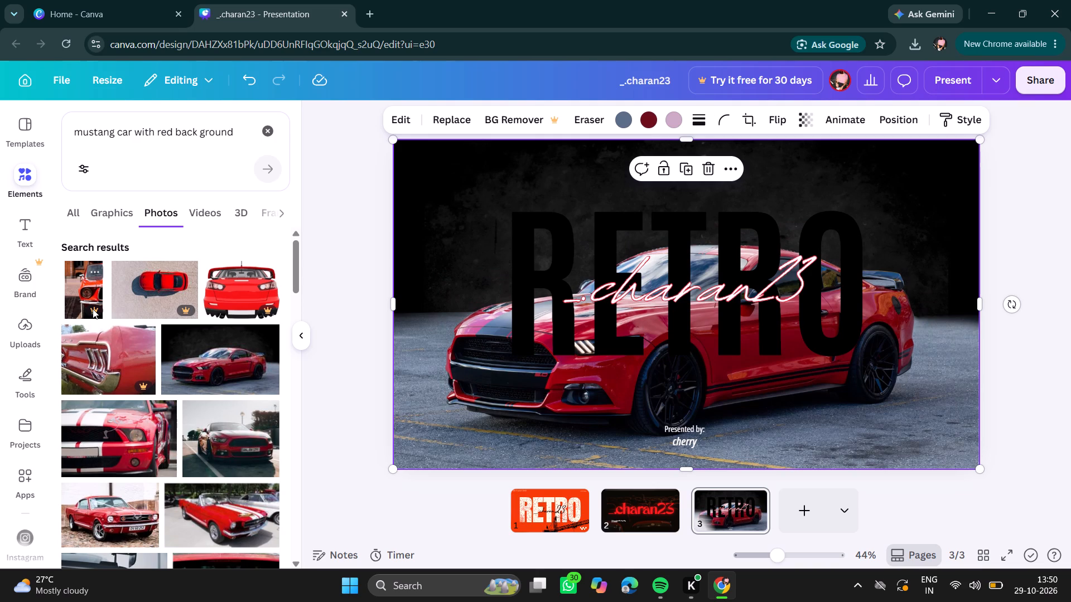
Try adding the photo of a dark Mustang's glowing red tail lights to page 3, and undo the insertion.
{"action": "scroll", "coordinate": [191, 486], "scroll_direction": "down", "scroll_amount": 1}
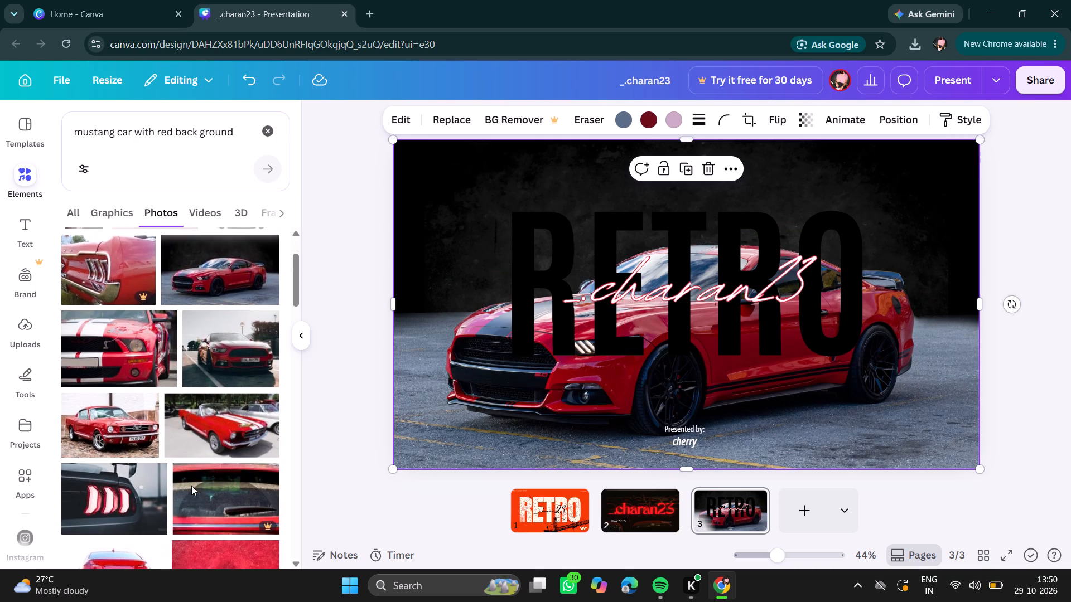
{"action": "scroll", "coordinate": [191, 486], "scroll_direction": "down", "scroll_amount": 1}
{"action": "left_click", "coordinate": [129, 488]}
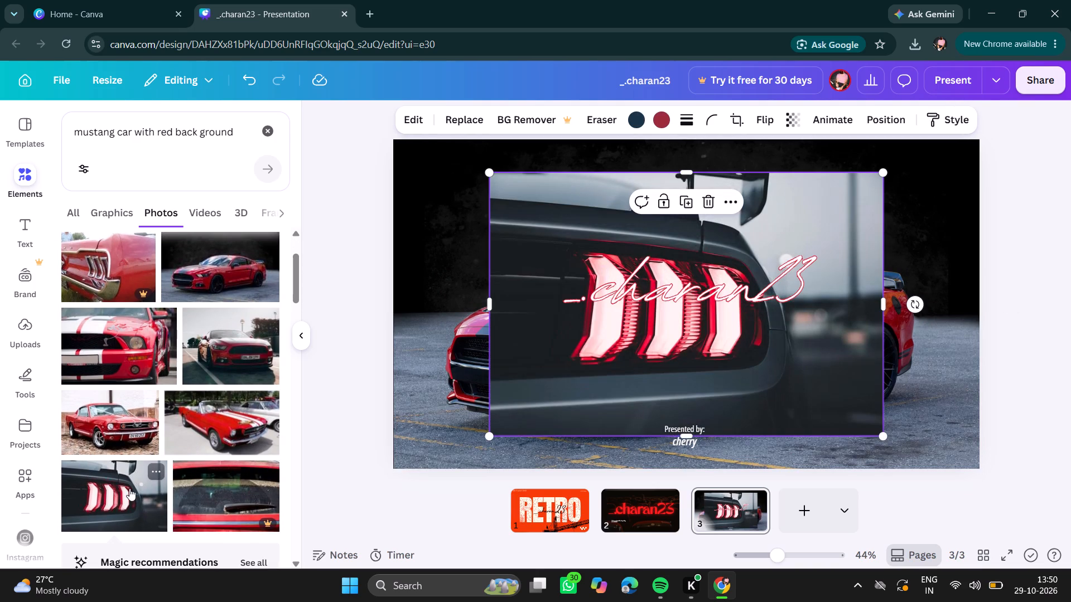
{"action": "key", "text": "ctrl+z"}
Recolour page 3's large RETRO heading from the existing text colours to bright red.
{"action": "left_click", "coordinate": [476, 405]}
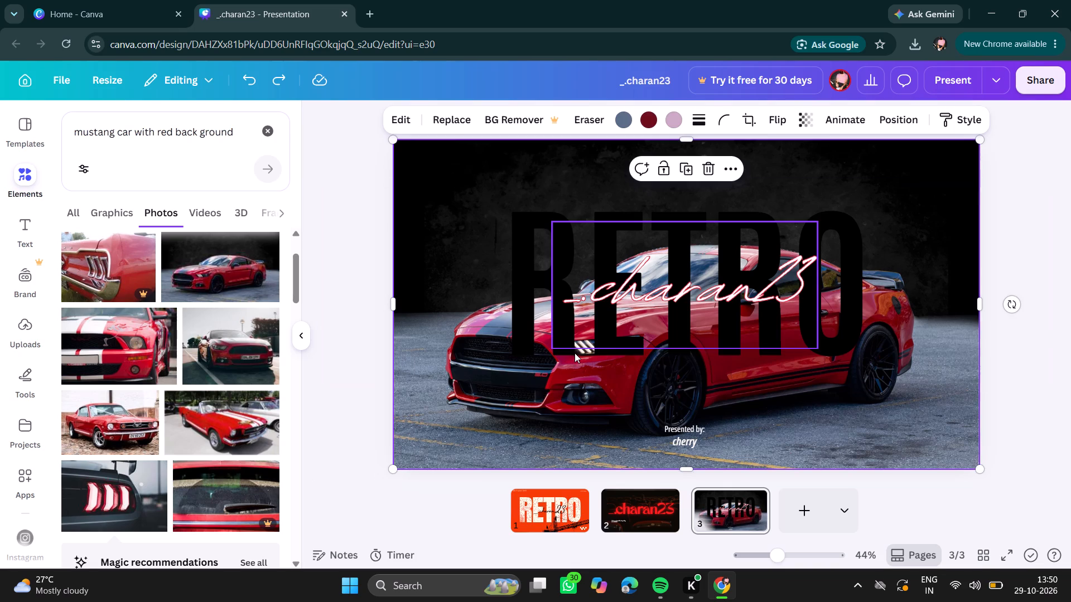
{"action": "left_click", "coordinate": [539, 338]}
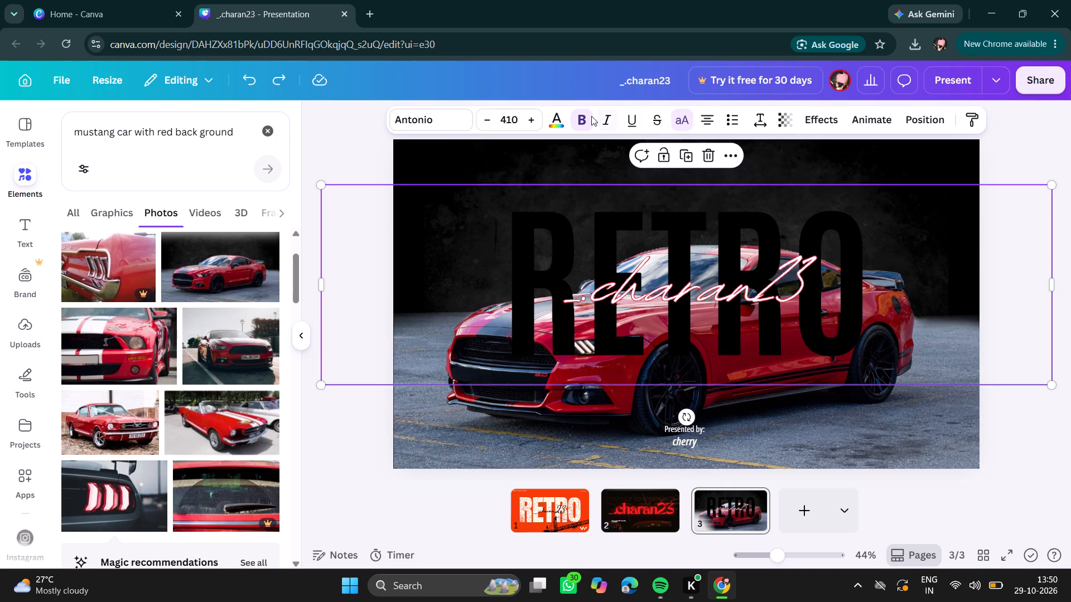
{"action": "left_click", "coordinate": [559, 115]}
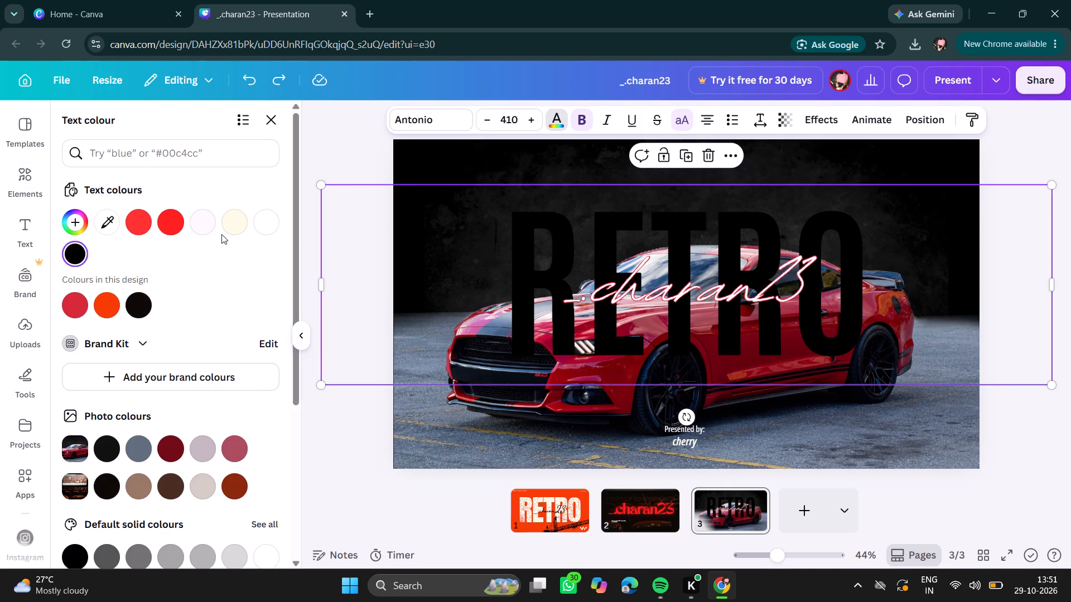
{"action": "left_click", "coordinate": [168, 223]}
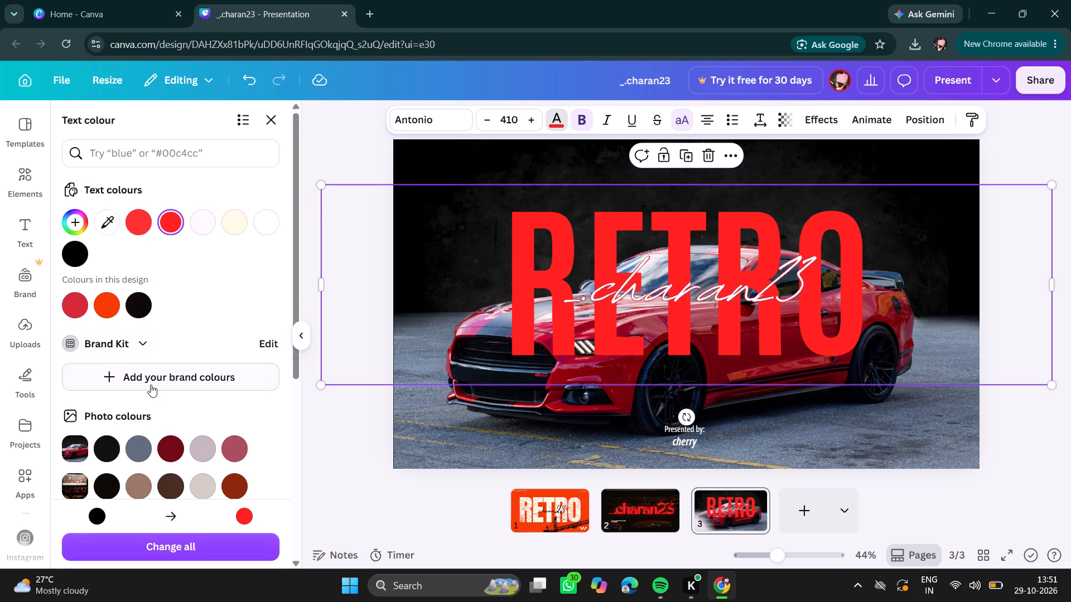
{"action": "scroll", "coordinate": [151, 385], "scroll_direction": "right", "scroll_amount": 11}
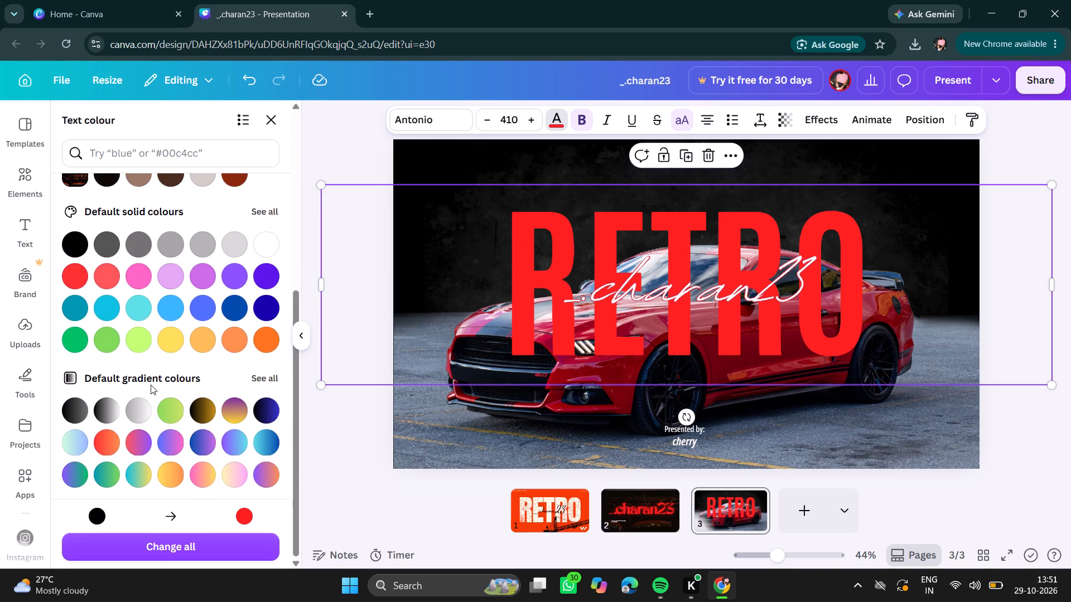
{"action": "scroll", "coordinate": [151, 385], "scroll_direction": "right", "scroll_amount": 3}
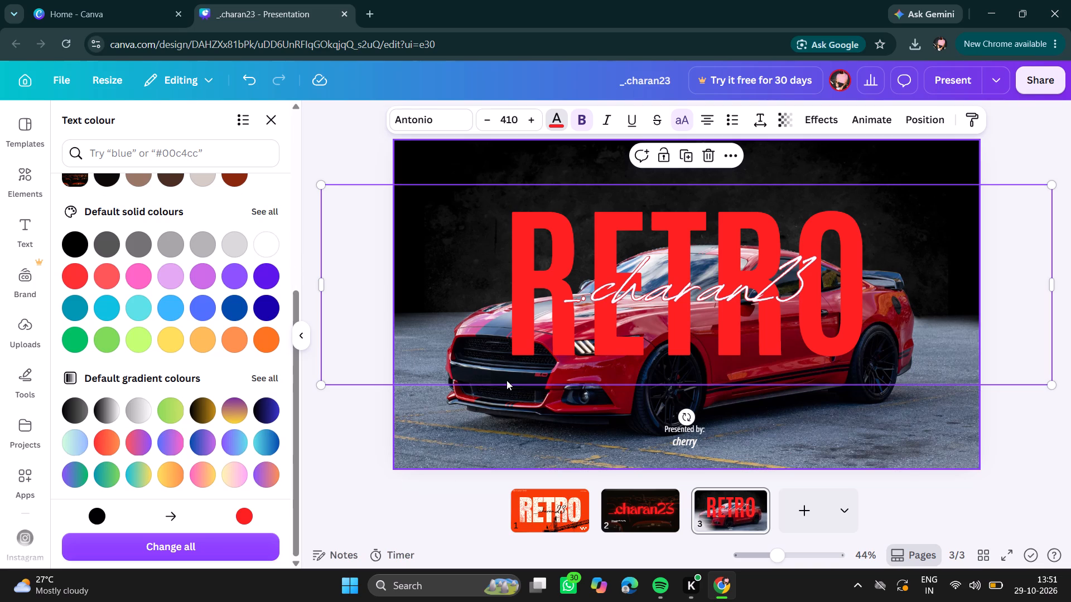
{"action": "left_click", "coordinate": [506, 380]}
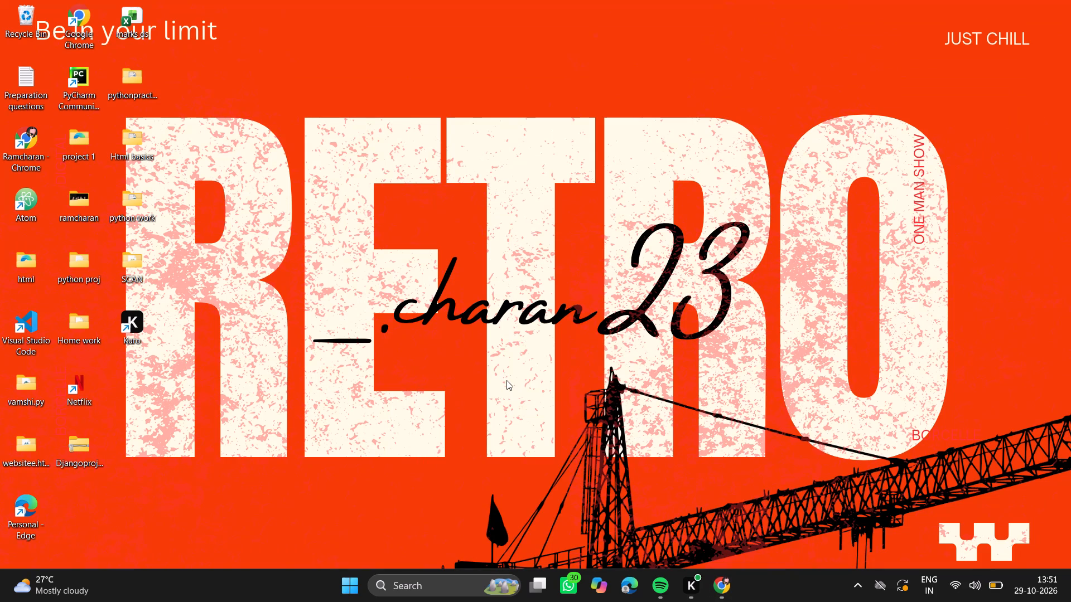
{"action": "double_click", "coordinate": [134, 136]}
{"action": "left_click", "coordinate": [89, 219]}
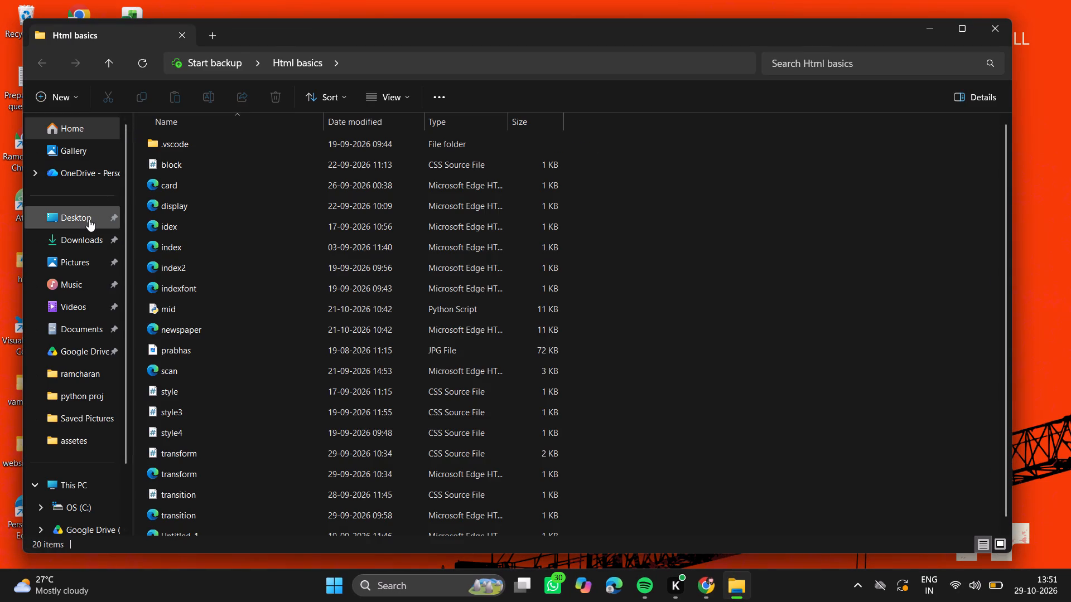
{"action": "left_click", "coordinate": [90, 232]}
{"action": "double_click", "coordinate": [167, 157]}
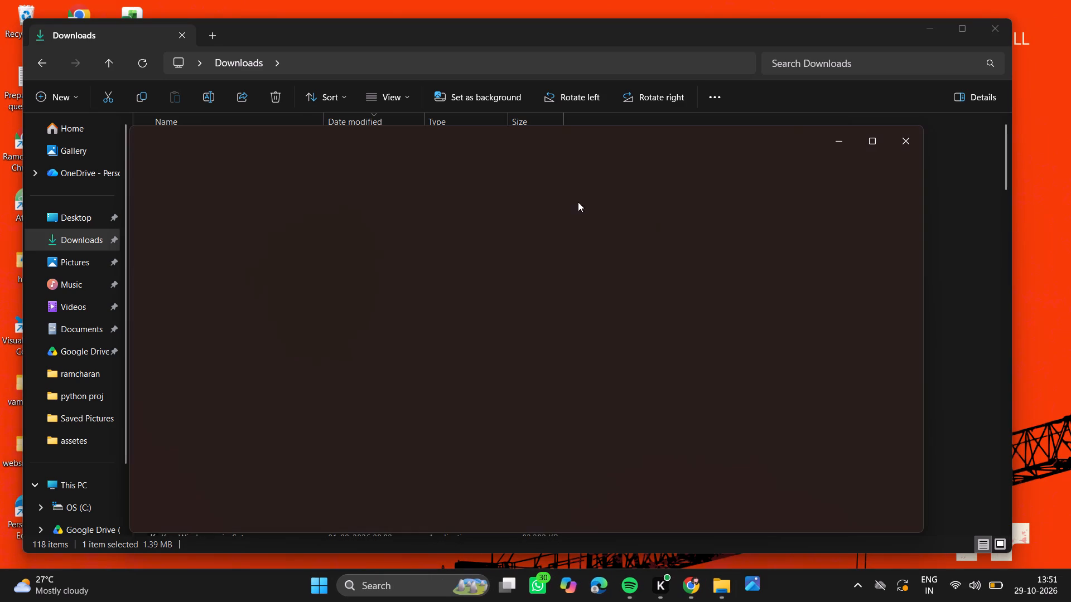
{"action": "left_click", "coordinate": [899, 143]}
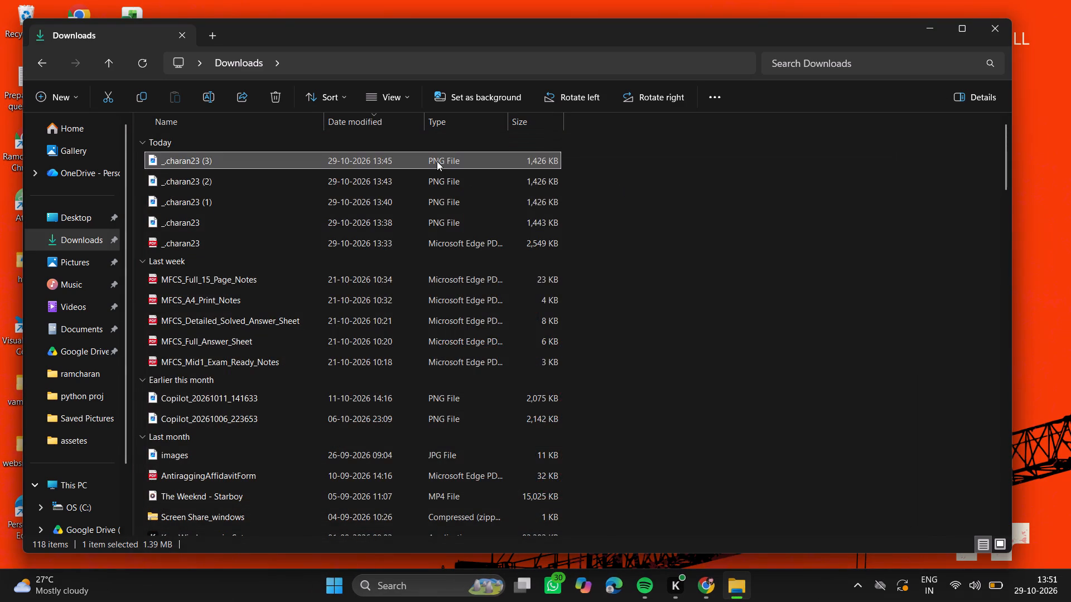
{"action": "double_click", "coordinate": [437, 161]}
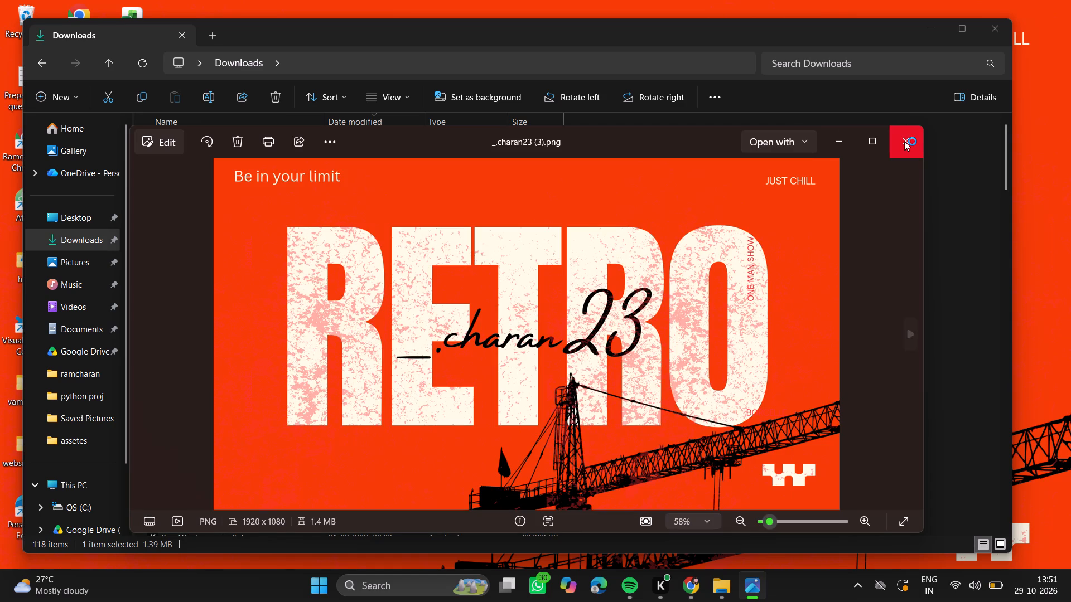
{"action": "left_click", "coordinate": [904, 141]}
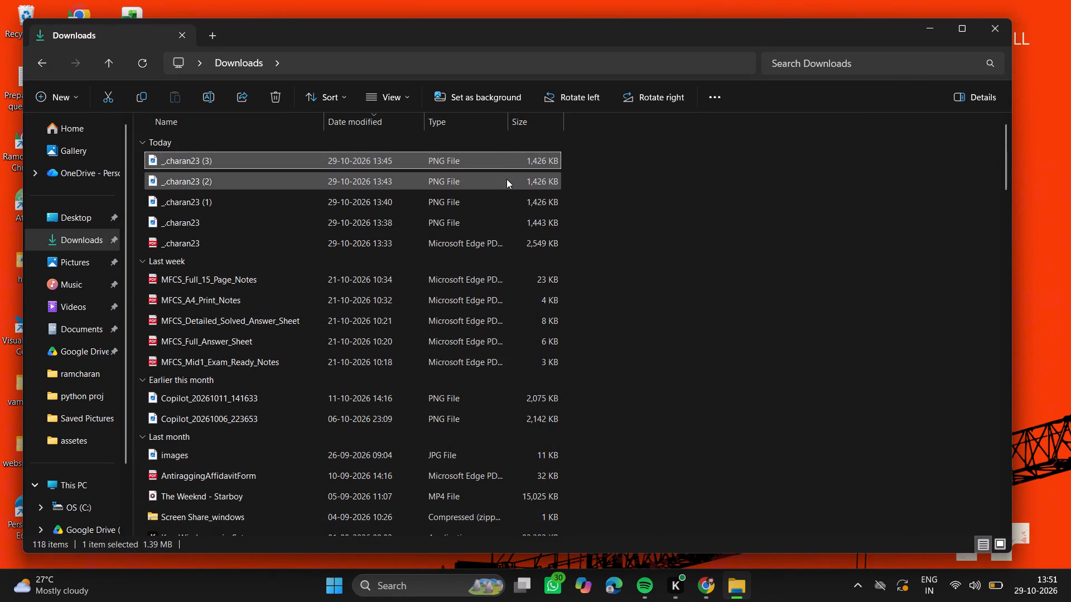
{"action": "double_click", "coordinate": [506, 178]}
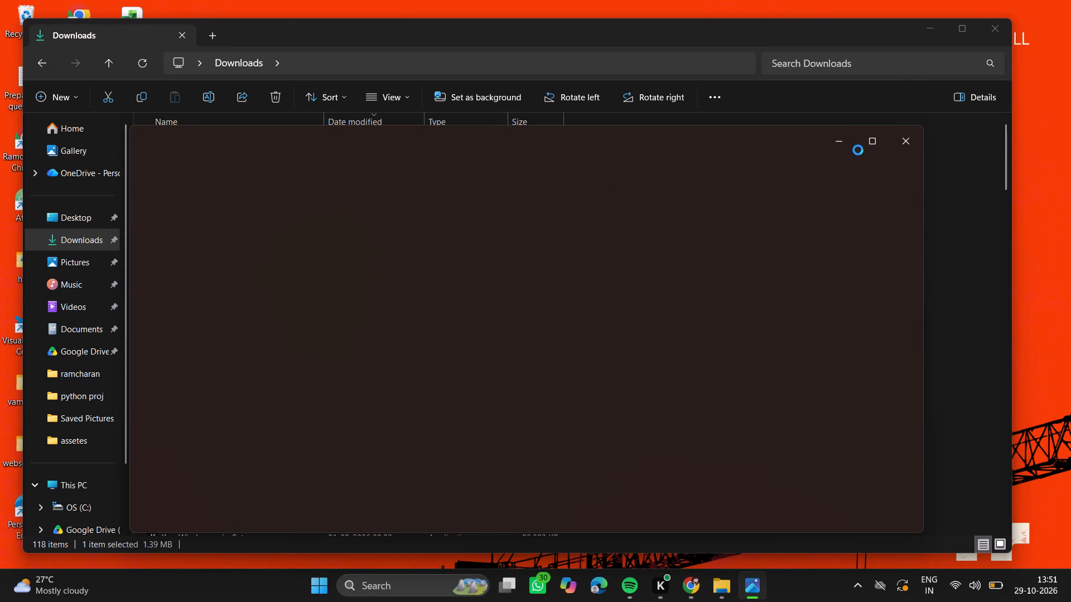
{"action": "left_click", "coordinate": [911, 145]}
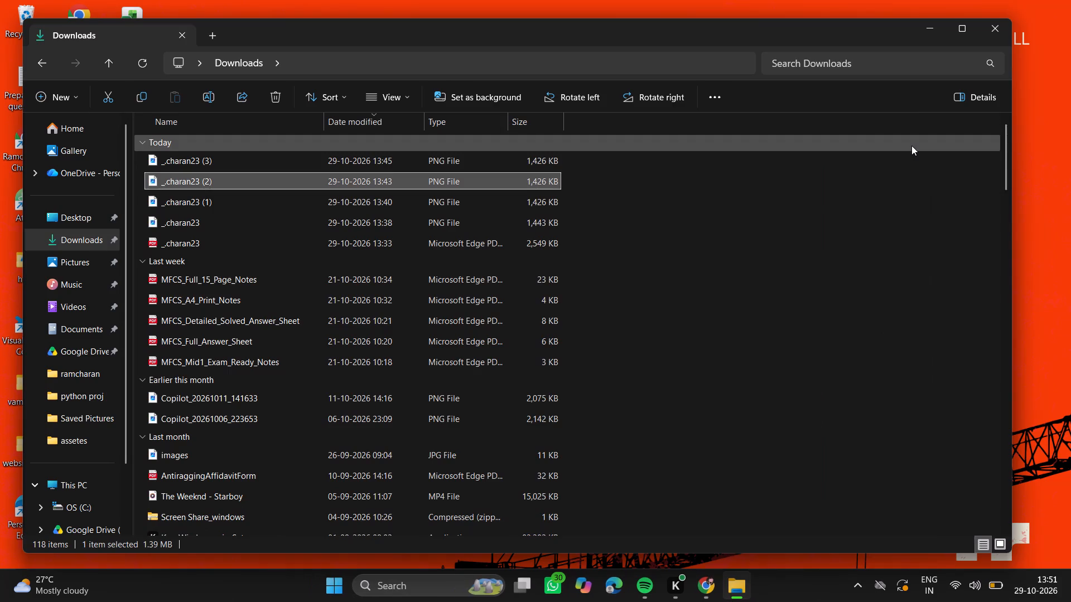
{"action": "key", "text": "ctrl+z"}
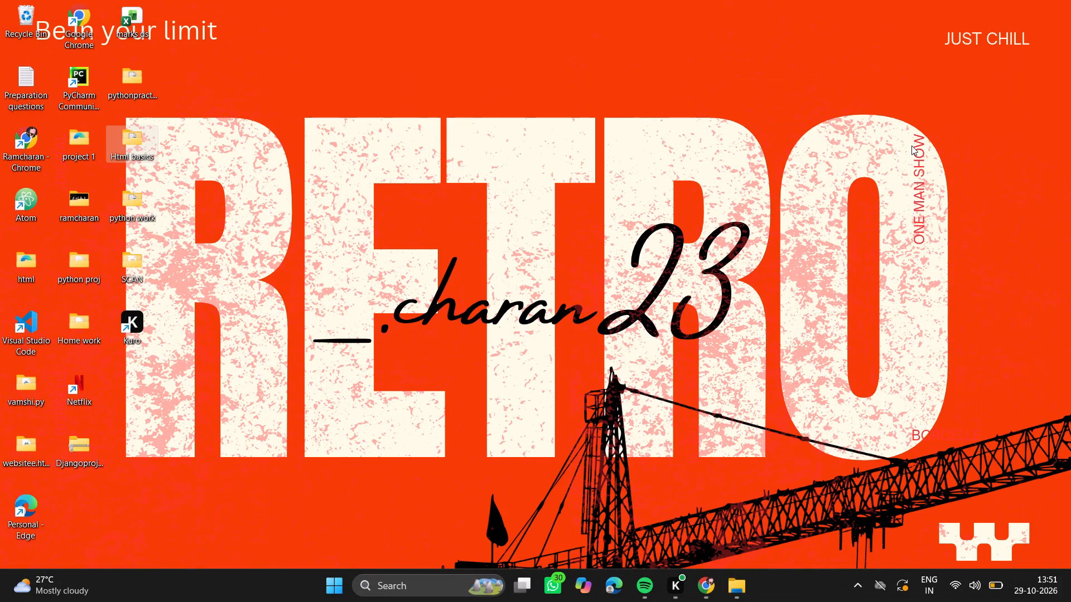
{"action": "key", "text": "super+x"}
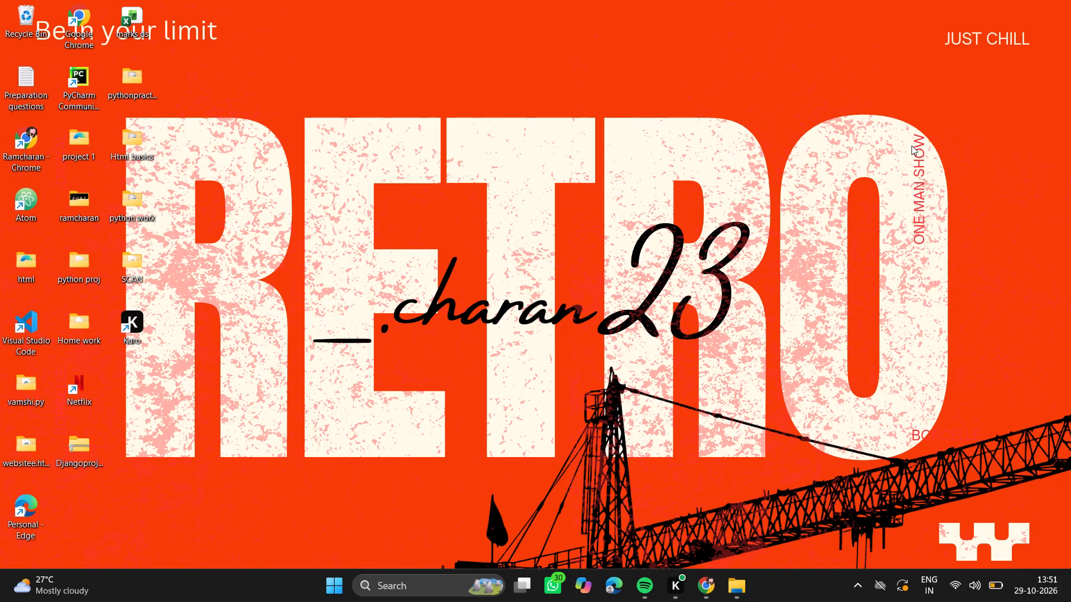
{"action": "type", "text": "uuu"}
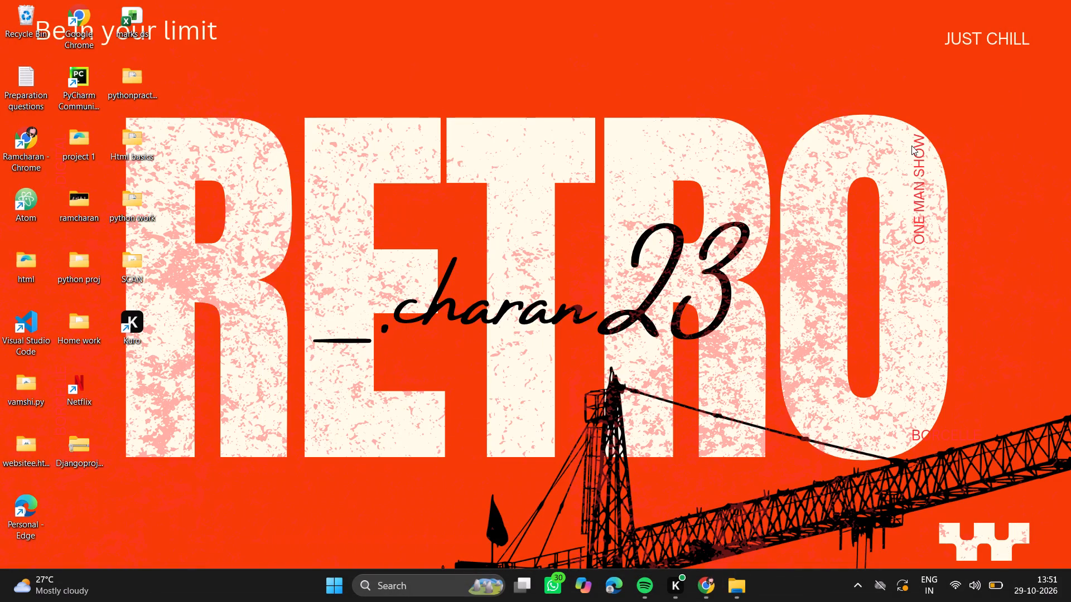